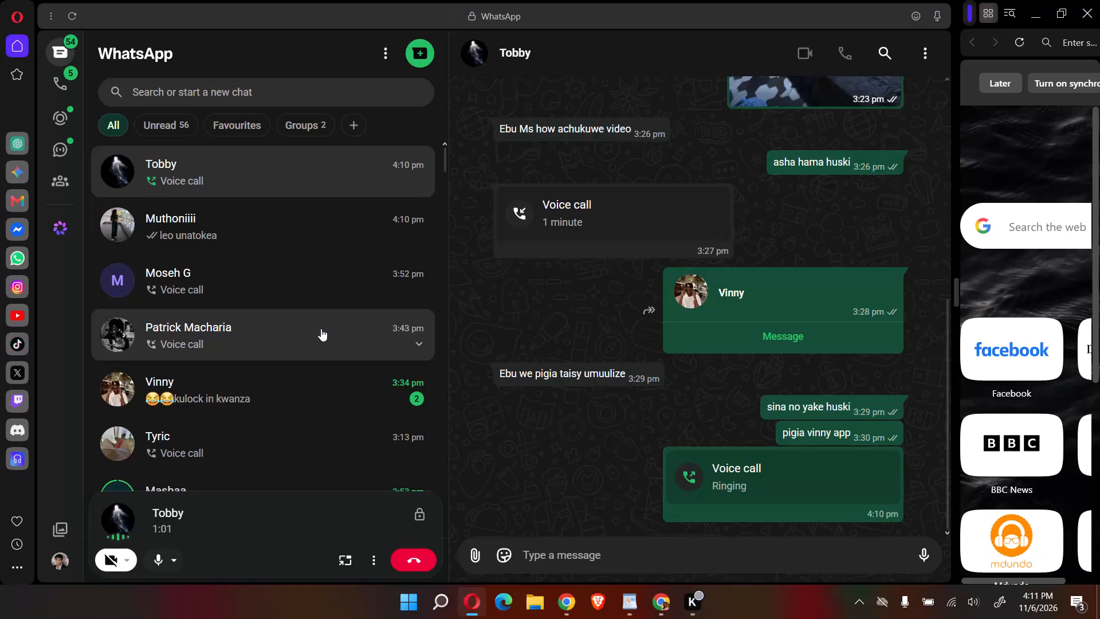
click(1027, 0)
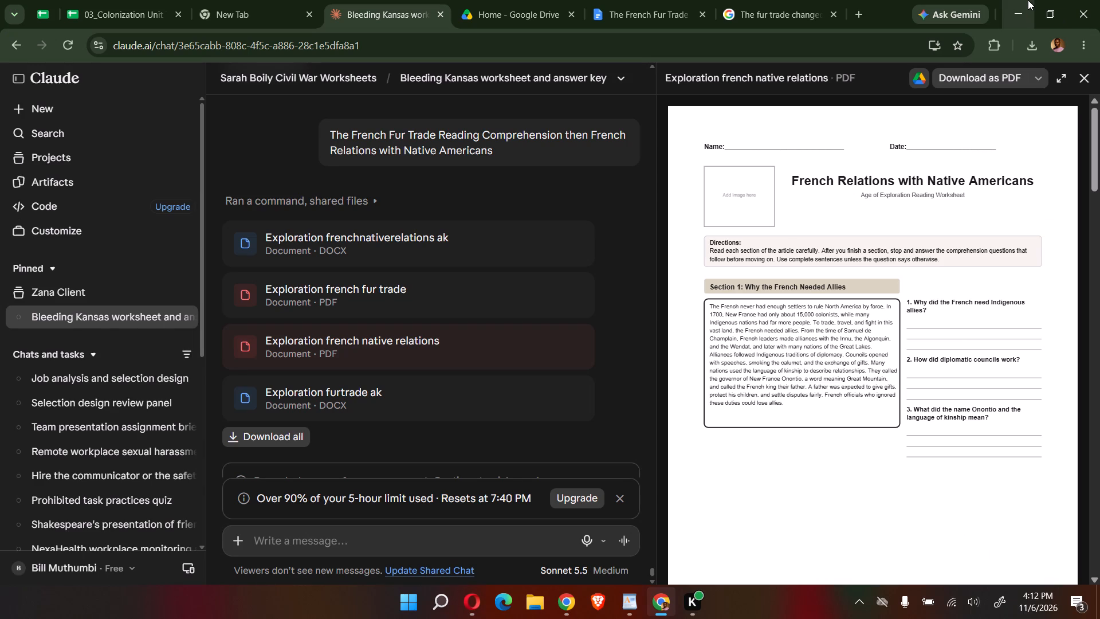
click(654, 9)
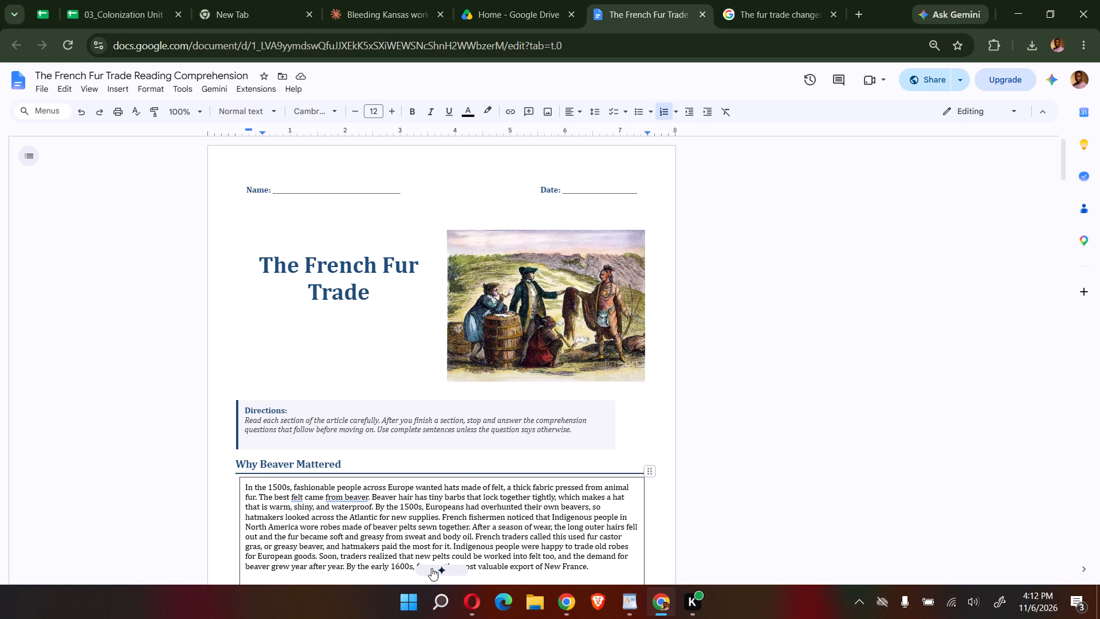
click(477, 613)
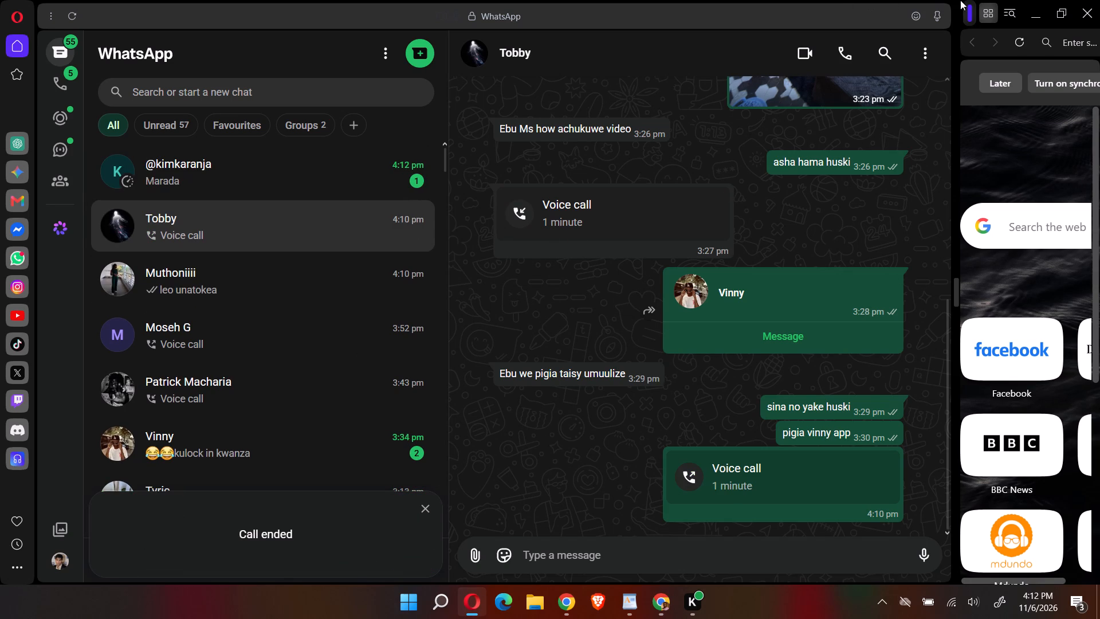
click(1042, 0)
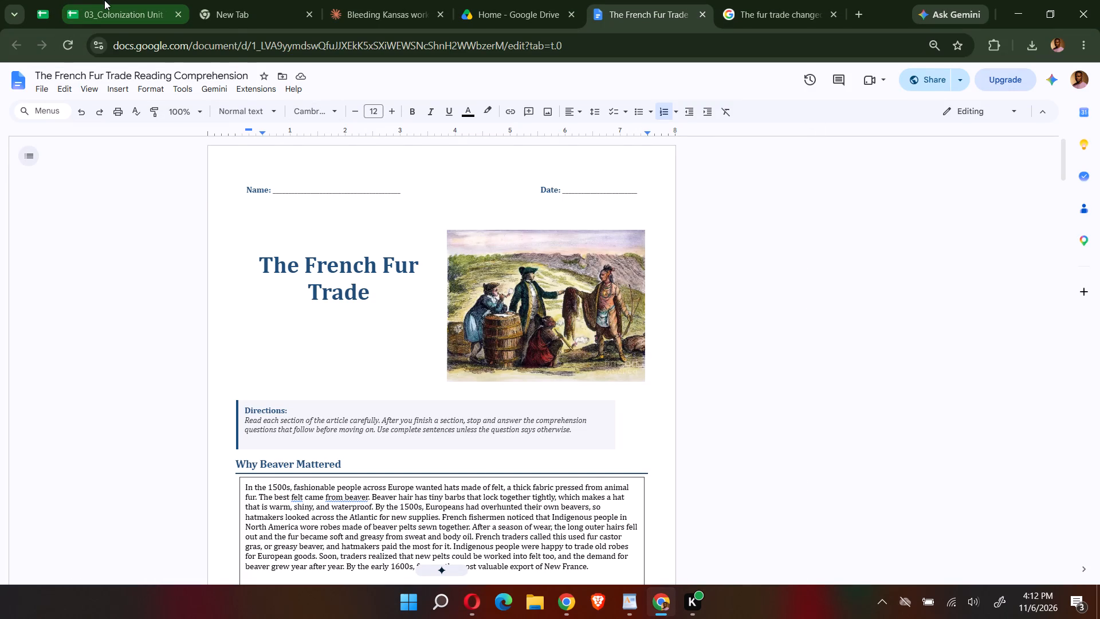
Copy the worksheet title "French Relations with Native Americans" from cell B16 of the Colonization Unit Tracker spreadsheet.
click(99, 15)
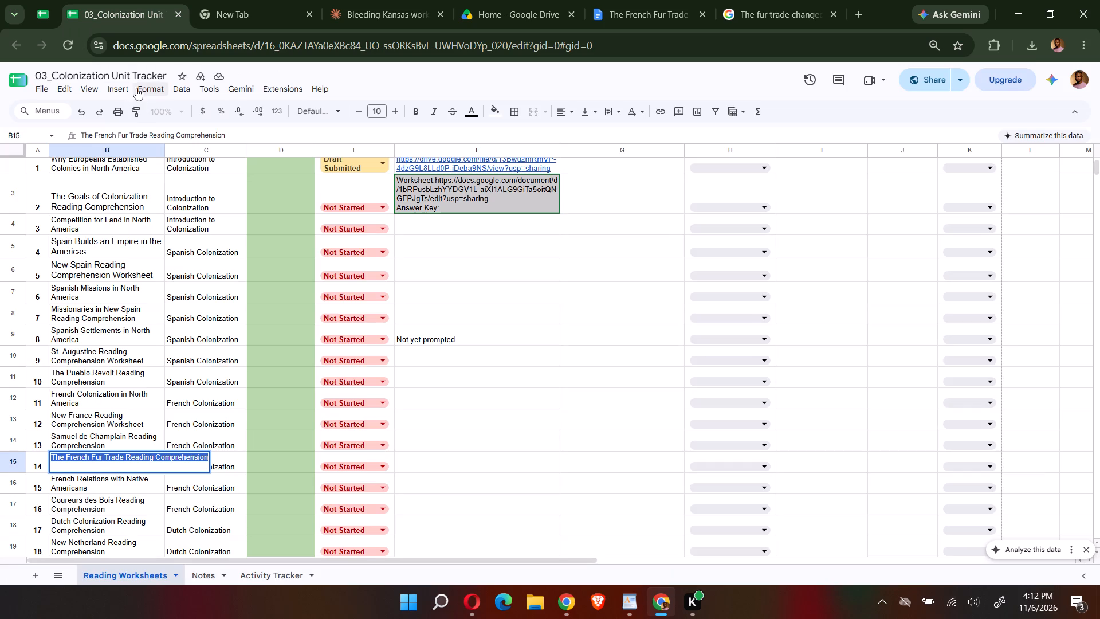
scroll(150, 171, down, 2)
scroll(101, 367, down, 1)
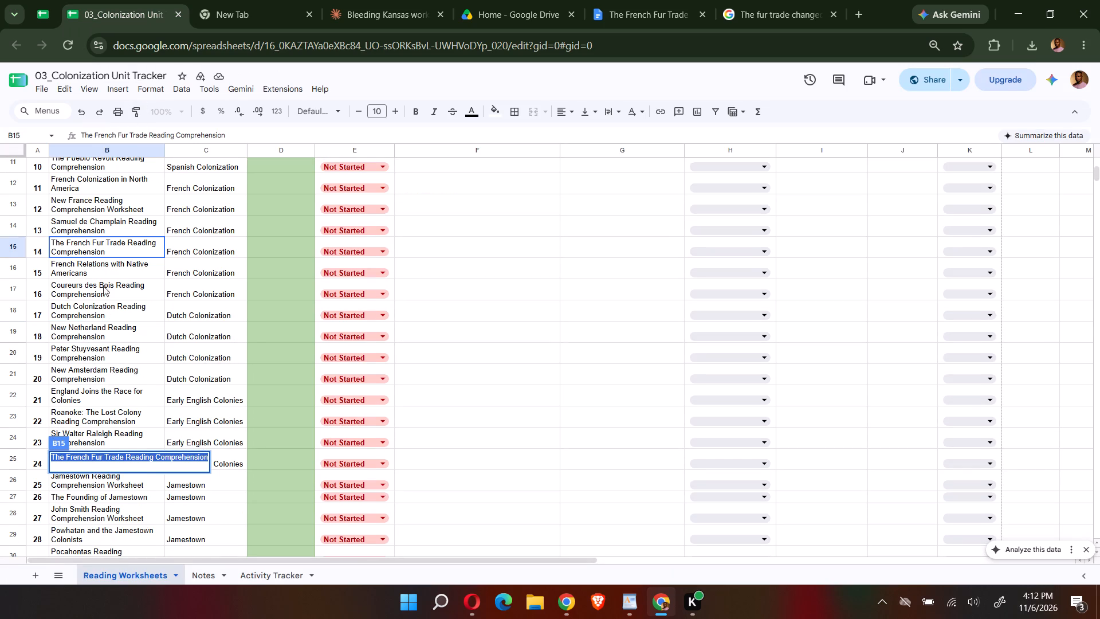
click(129, 268)
double_click(130, 269)
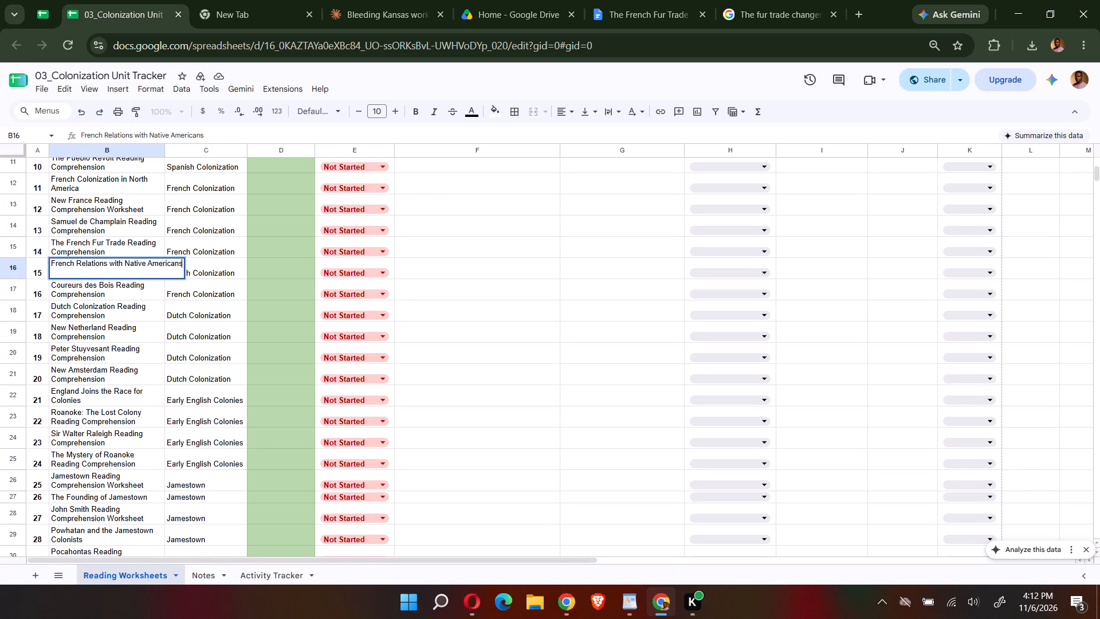
drag(180, 262, 162, 261)
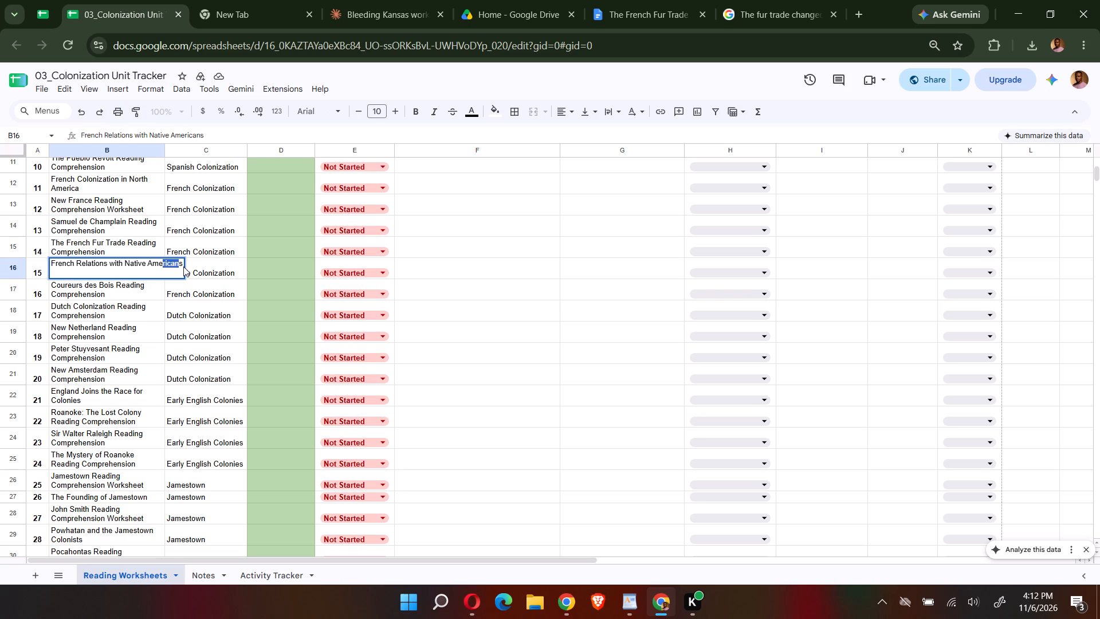
click(182, 264)
drag(182, 264, 181, 264)
drag(181, 264, 44, 259)
key(ctrl+c)
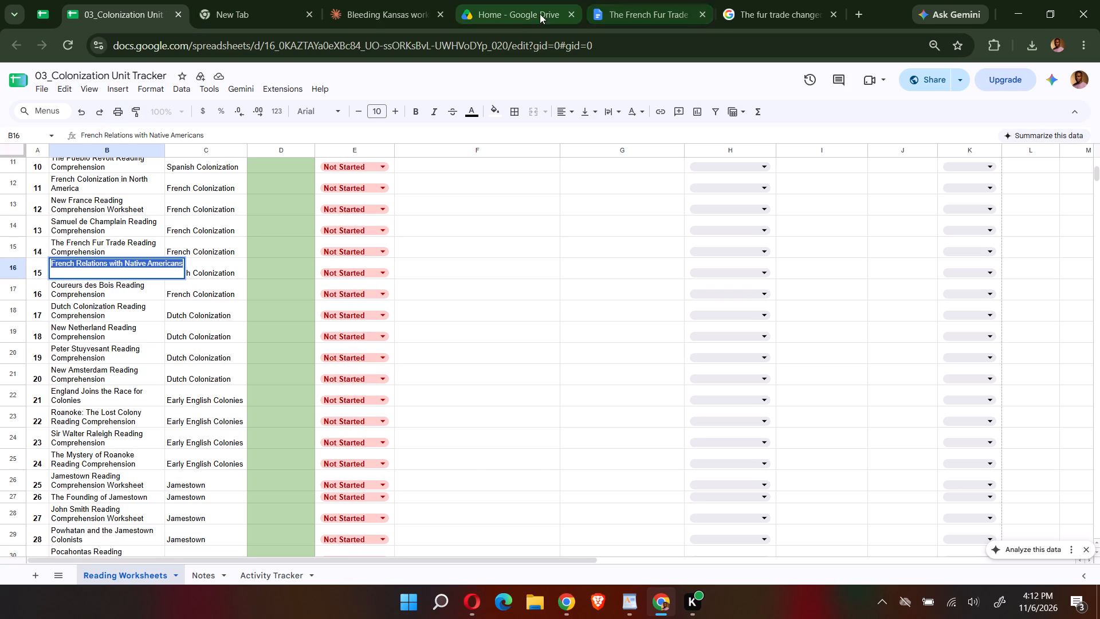
drag(611, 0, 605, 1)
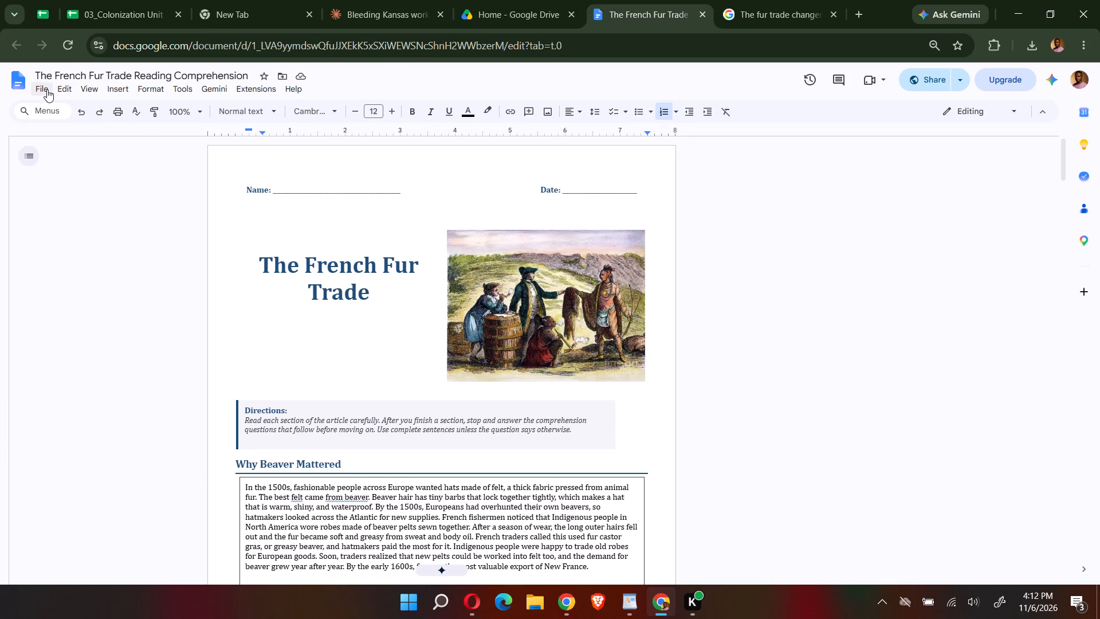
click(45, 89)
click(118, 142)
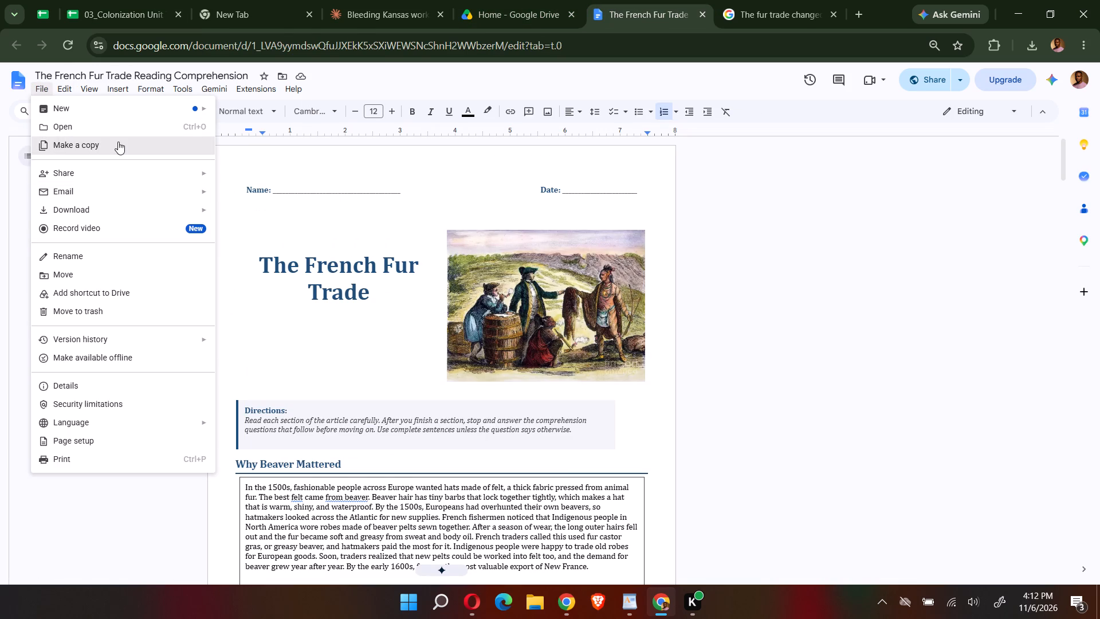
key(BackSpace)
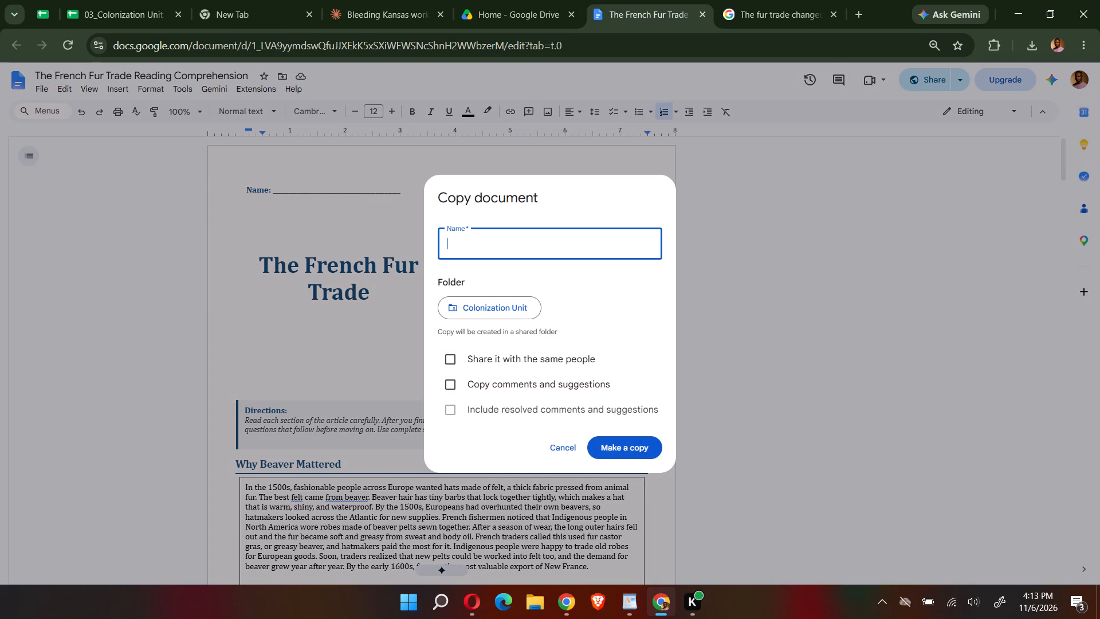
key(ctrl+v)
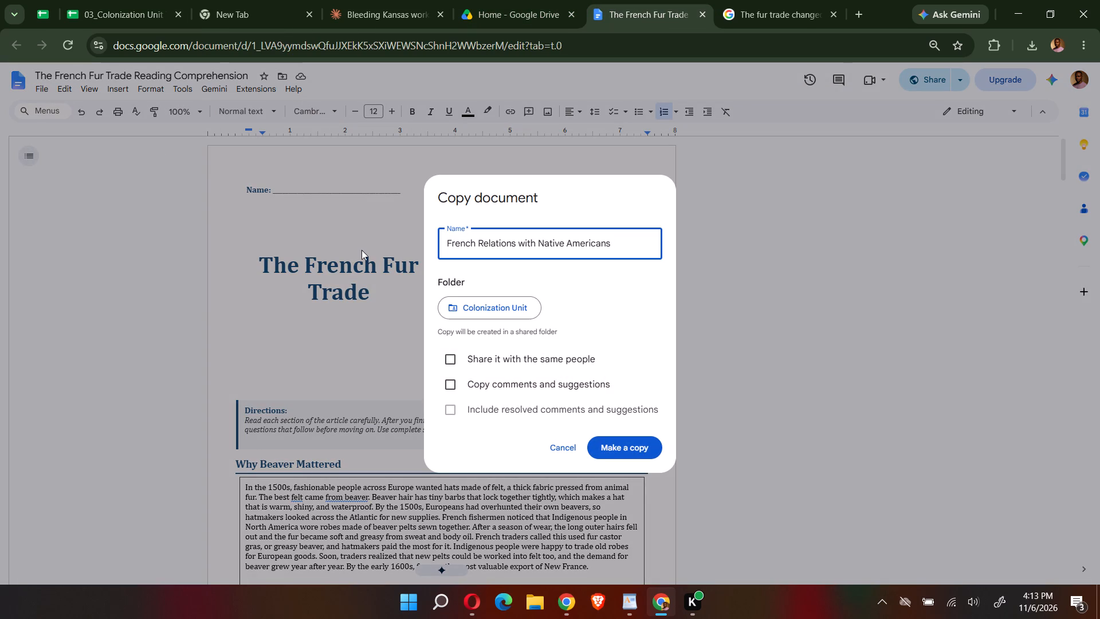
key(Return)
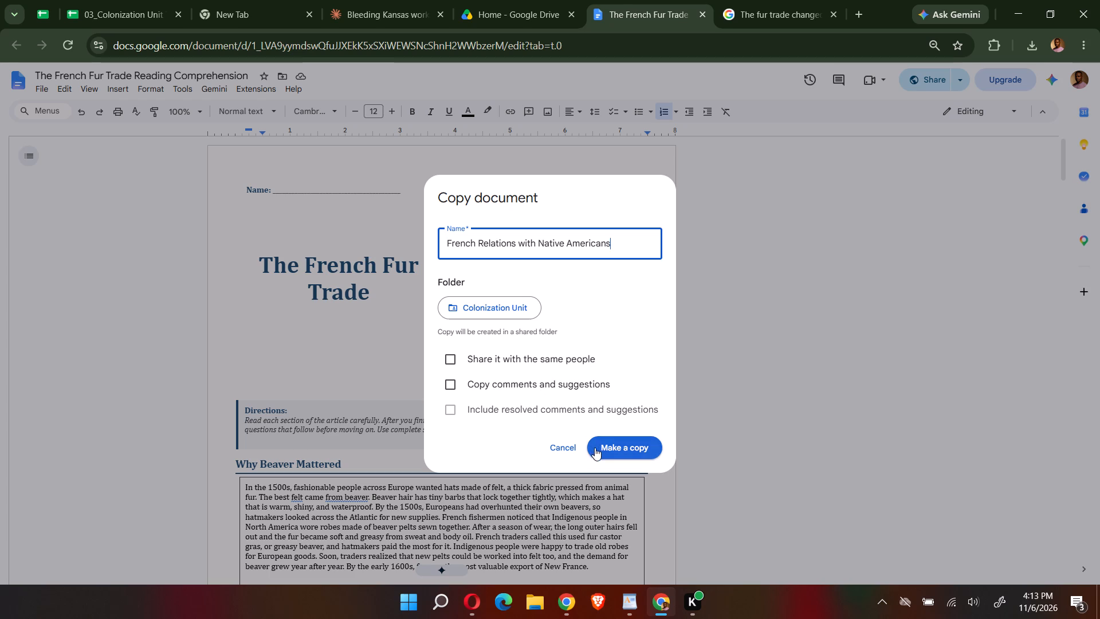
click(595, 448)
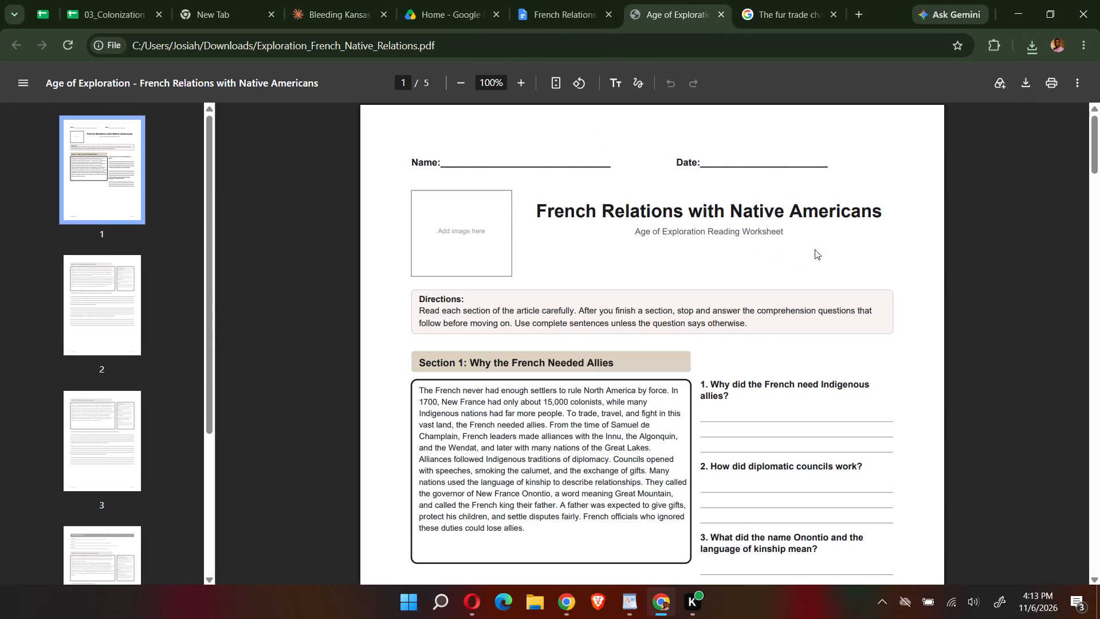
Replace the copied document's heading with the PDF title "French Relations with Native Americans".
drag(887, 214, 535, 207)
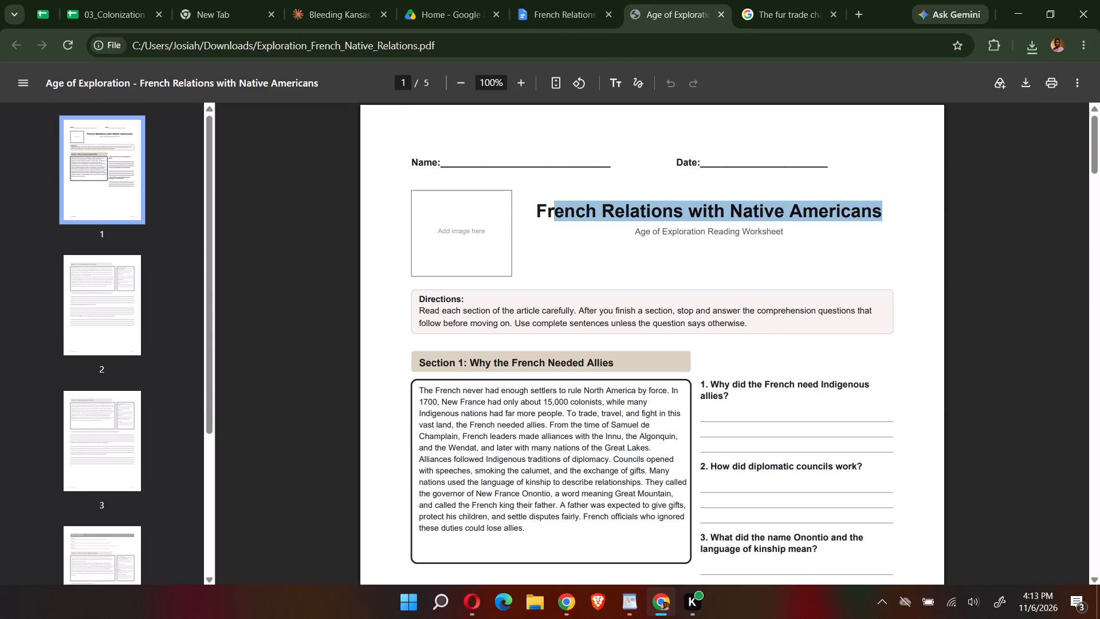
drag(535, 207, 525, 207)
key(ctrl+c)
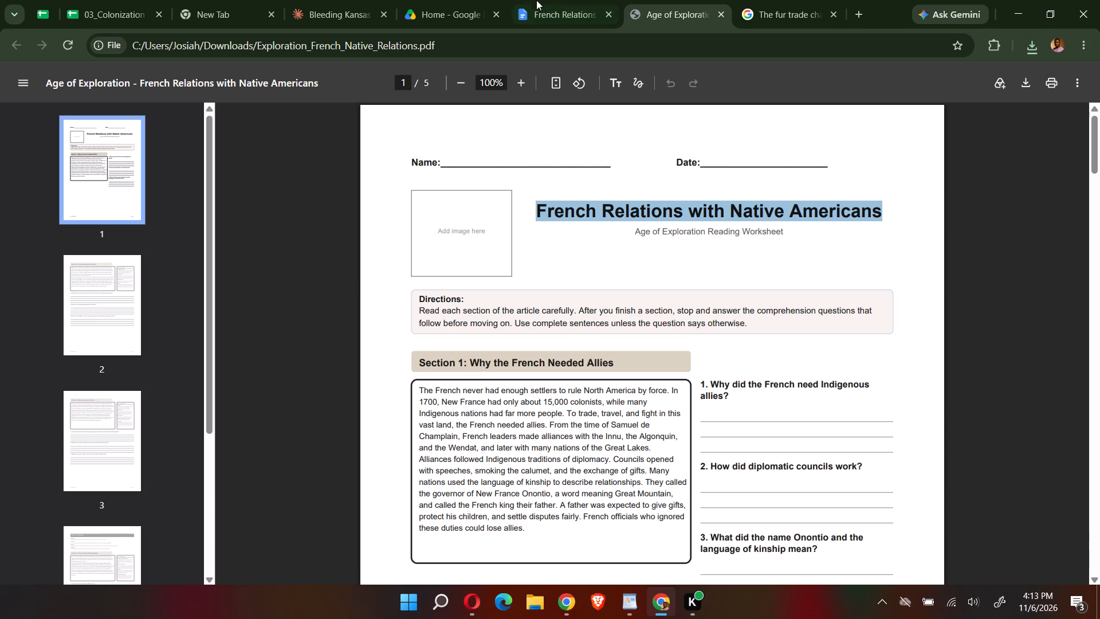
click(528, 0)
drag(362, 293, 305, 273)
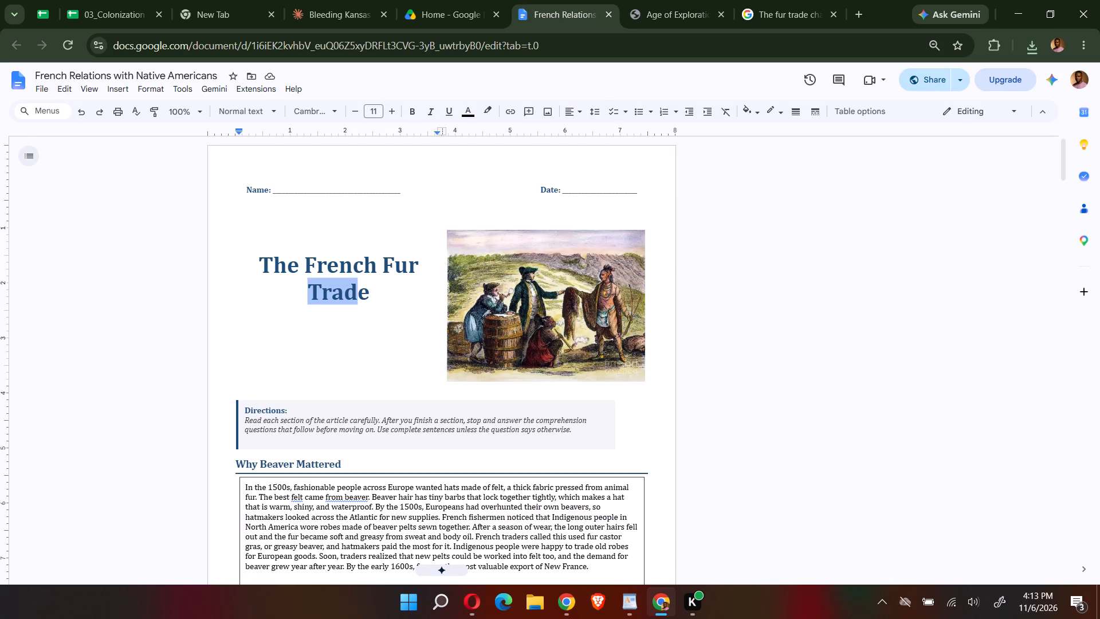
drag(305, 273, 257, 263)
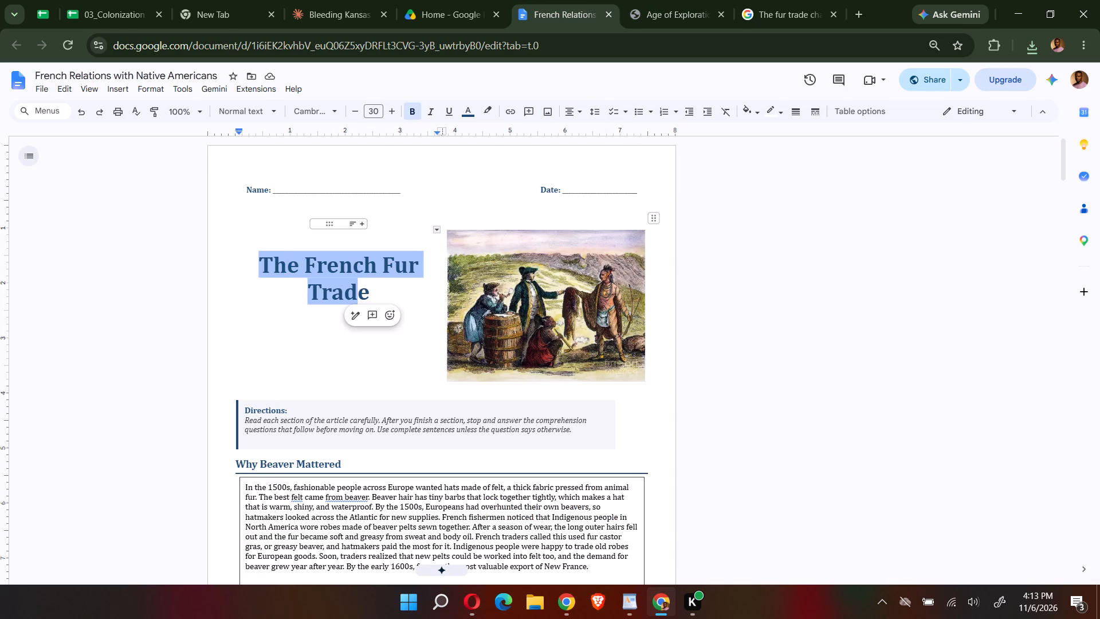
click(380, 292)
drag(380, 292, 283, 266)
key(BackSpace)
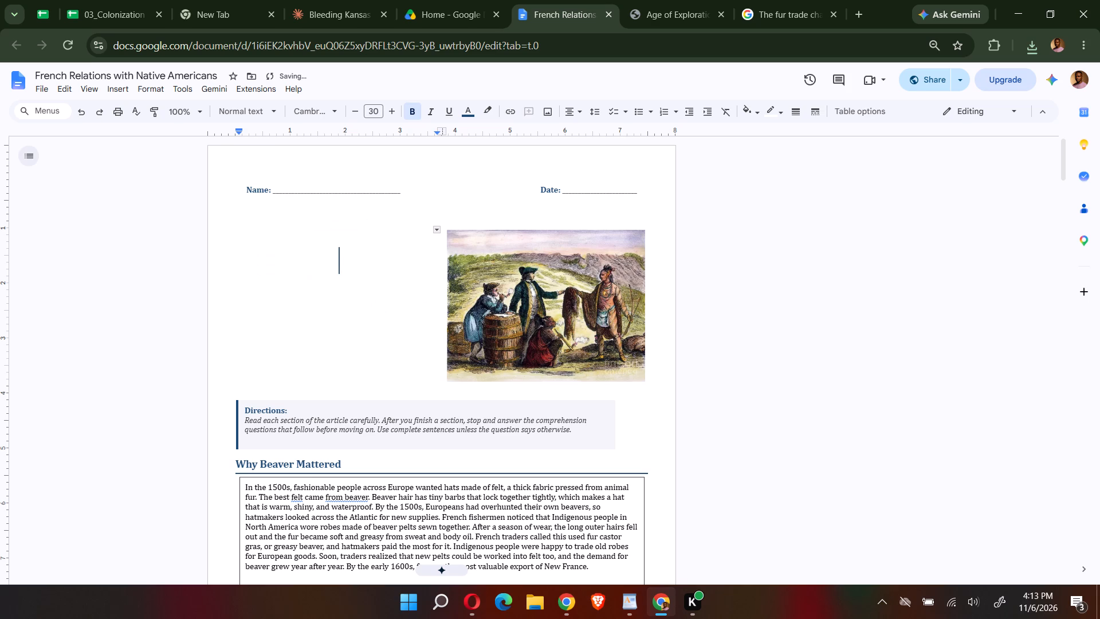
key(ctrl+v)
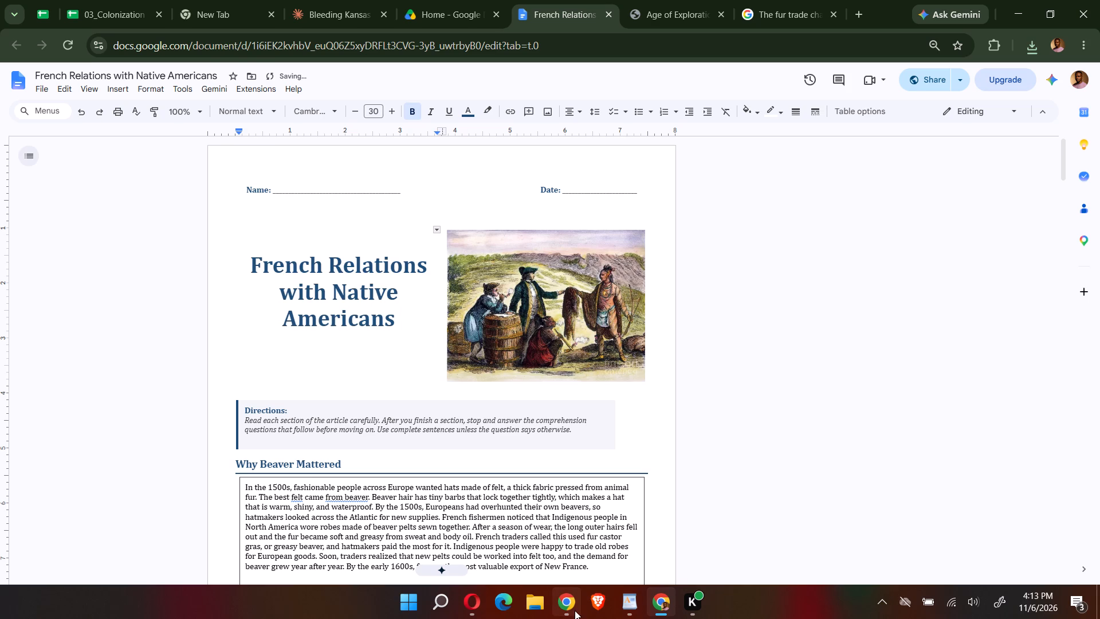
Close the YouTube video tab in the other Chrome window and play the My Mix playlist on YouTube in Opera.
click(575, 610)
click(353, 283)
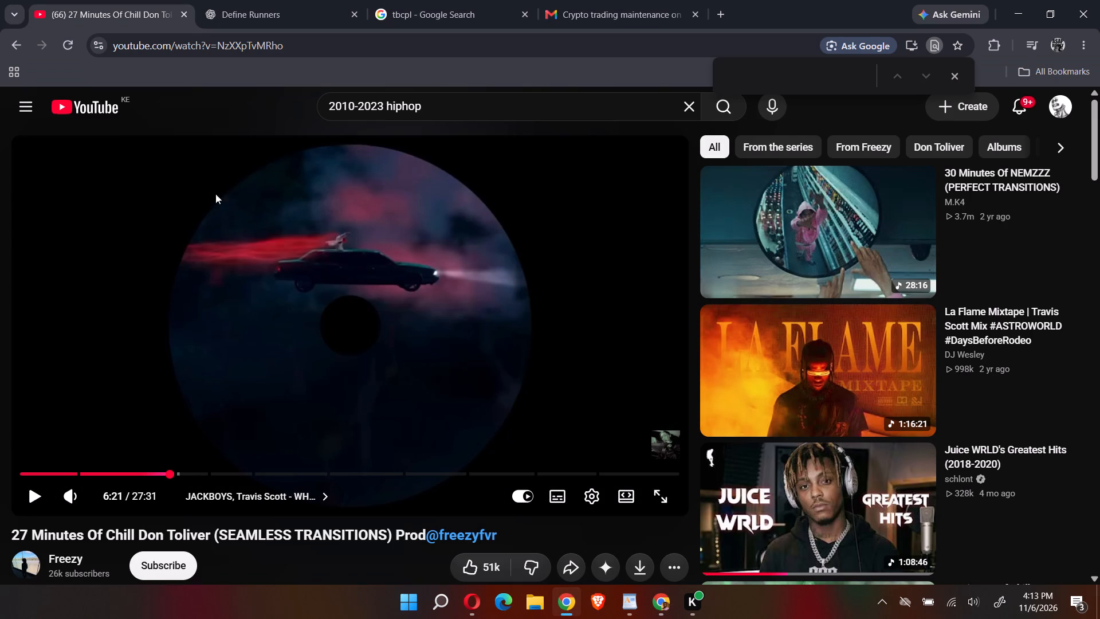
click(180, 19)
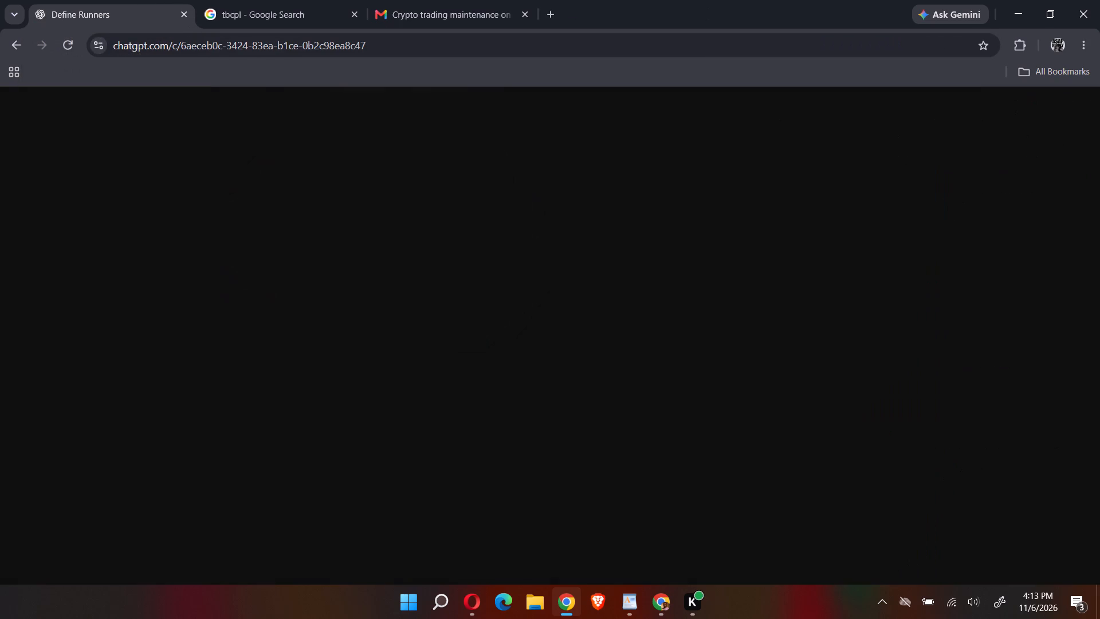
click(478, 618)
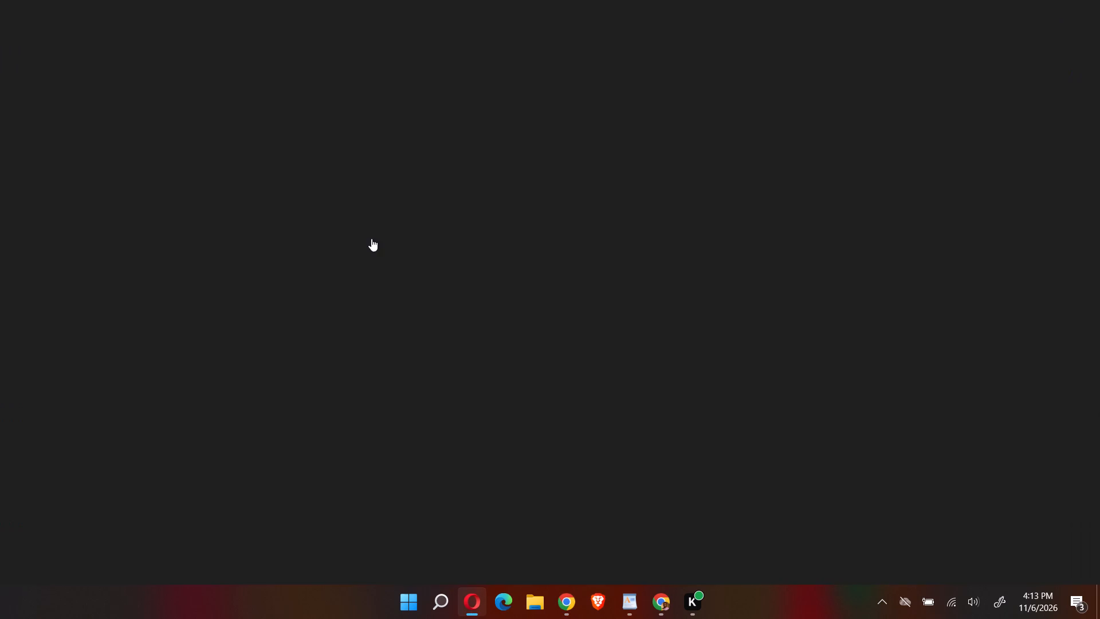
click(6, 313)
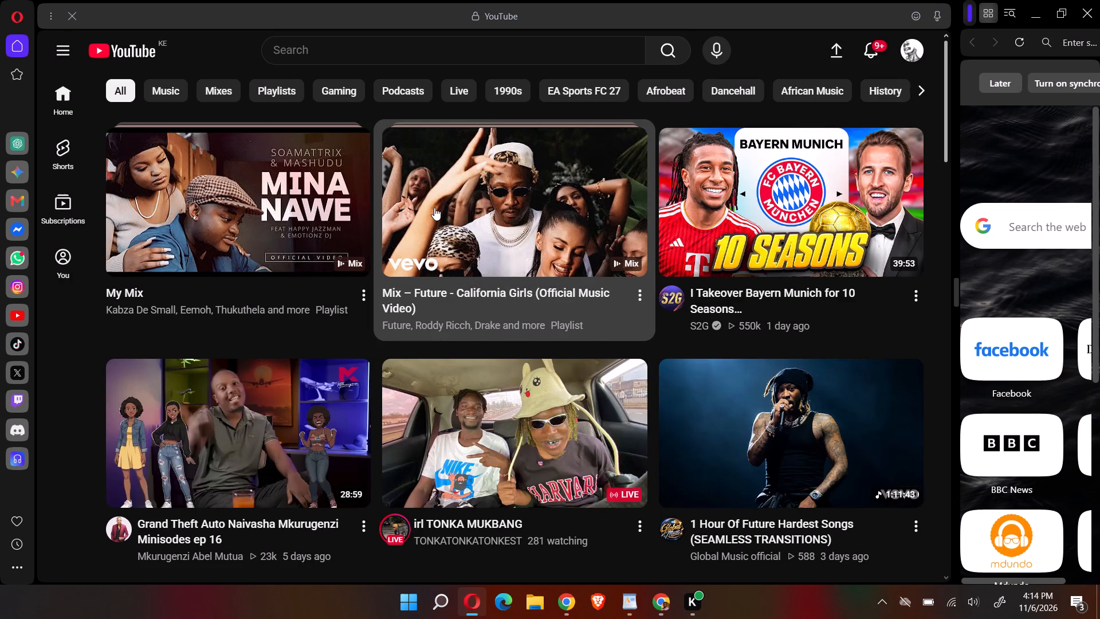
click(199, 173)
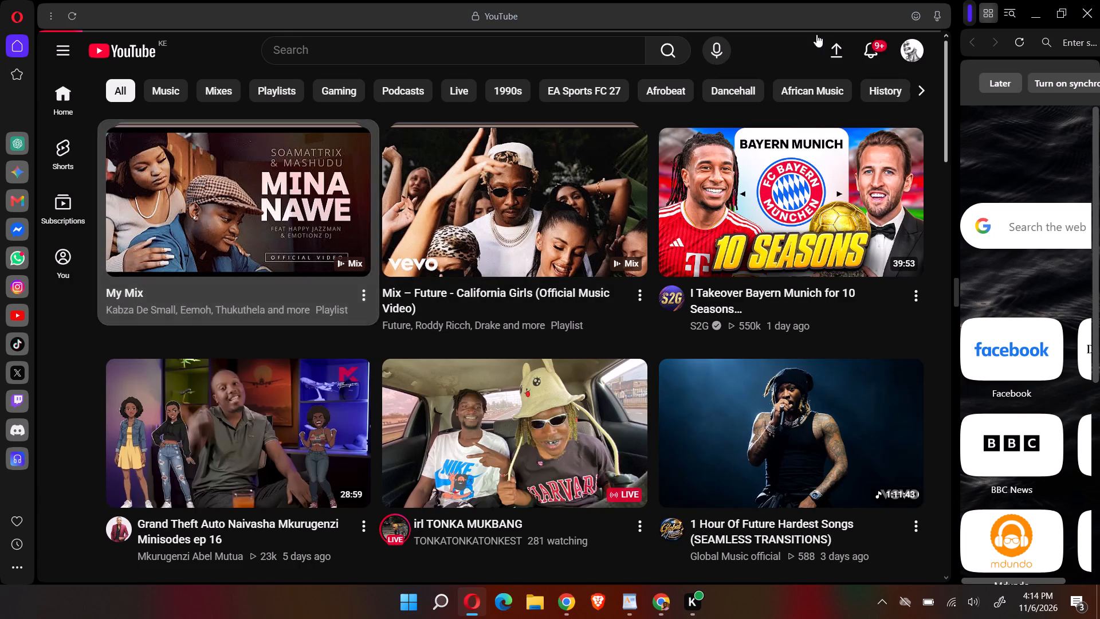
click(1039, 0)
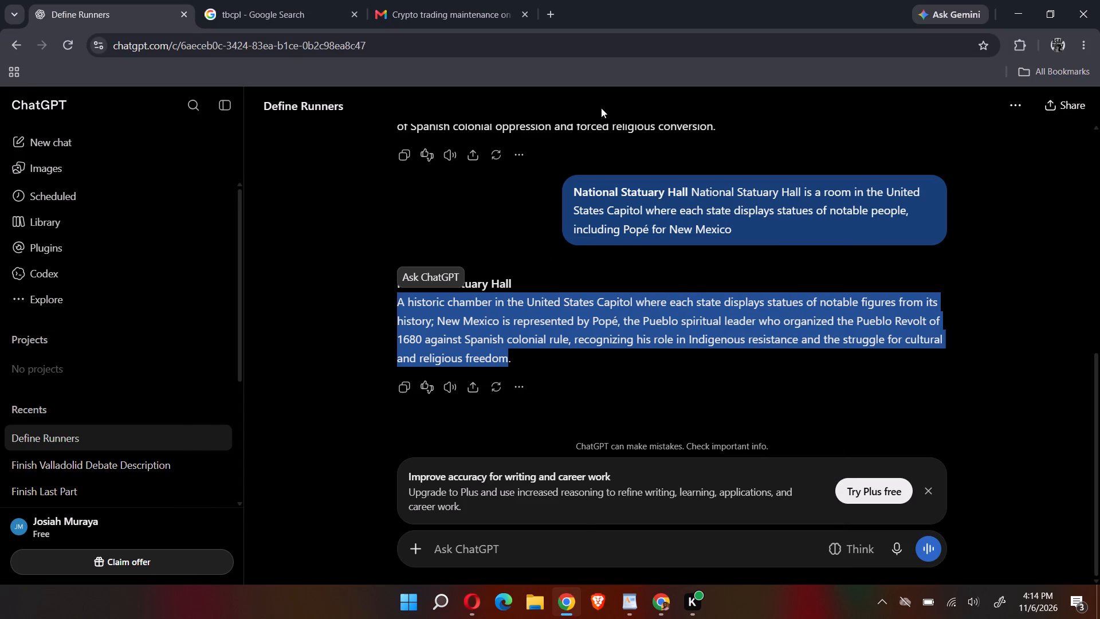
Search Google Images for "French Relations with Native Americans" and copy the Minnesota Historical Society image "Great Lakes Indigenous People and the French".
click(671, 609)
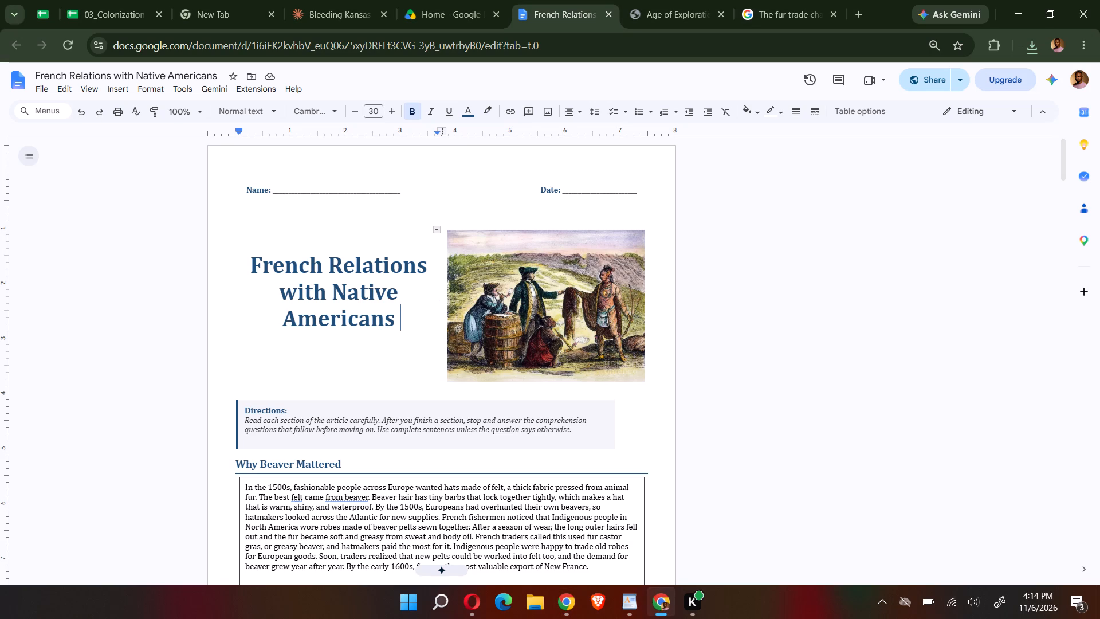
click(759, 0)
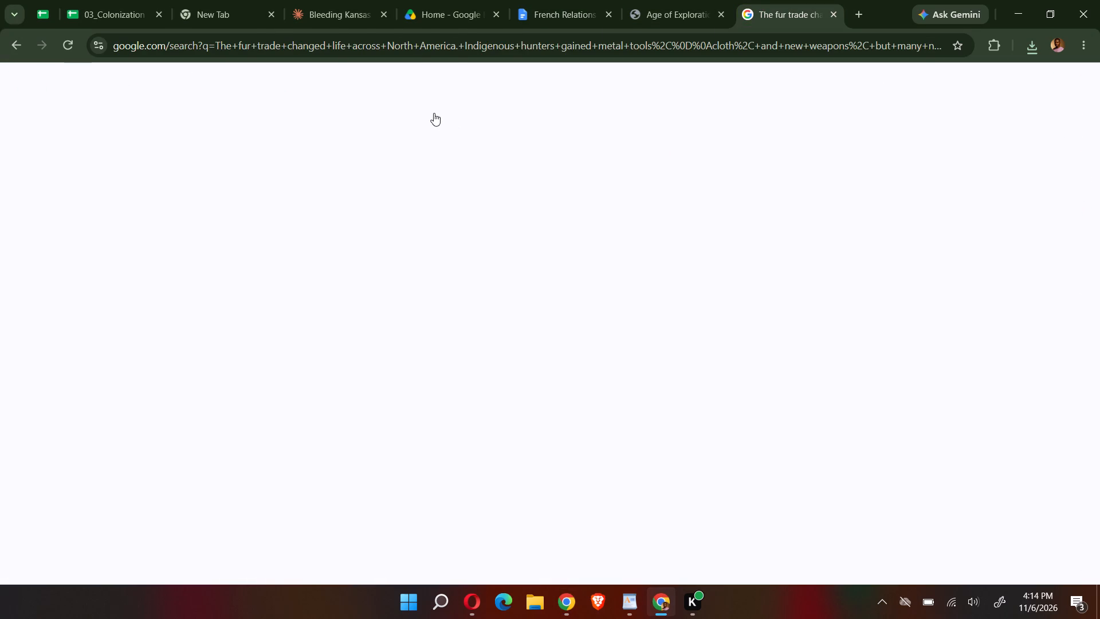
click(640, 90)
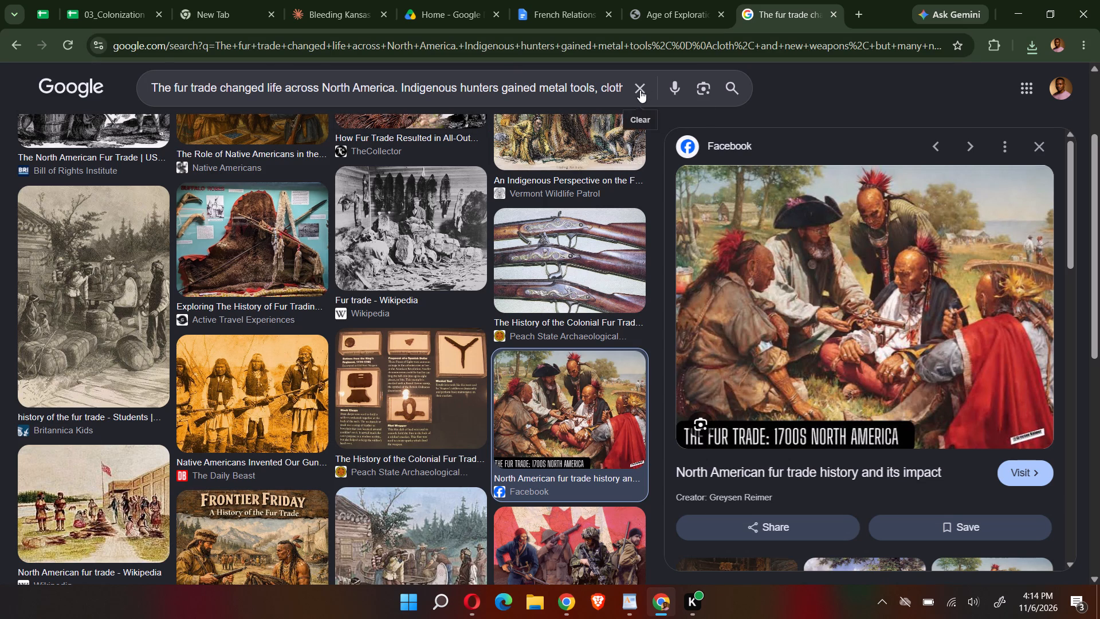
key(ctrl+v)
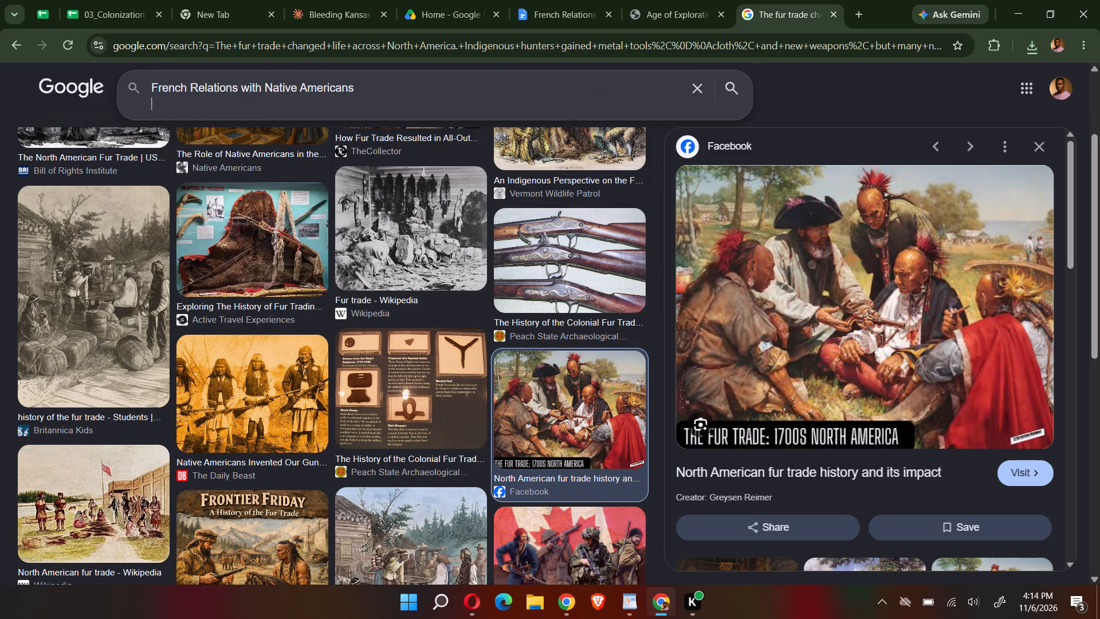
key(Return)
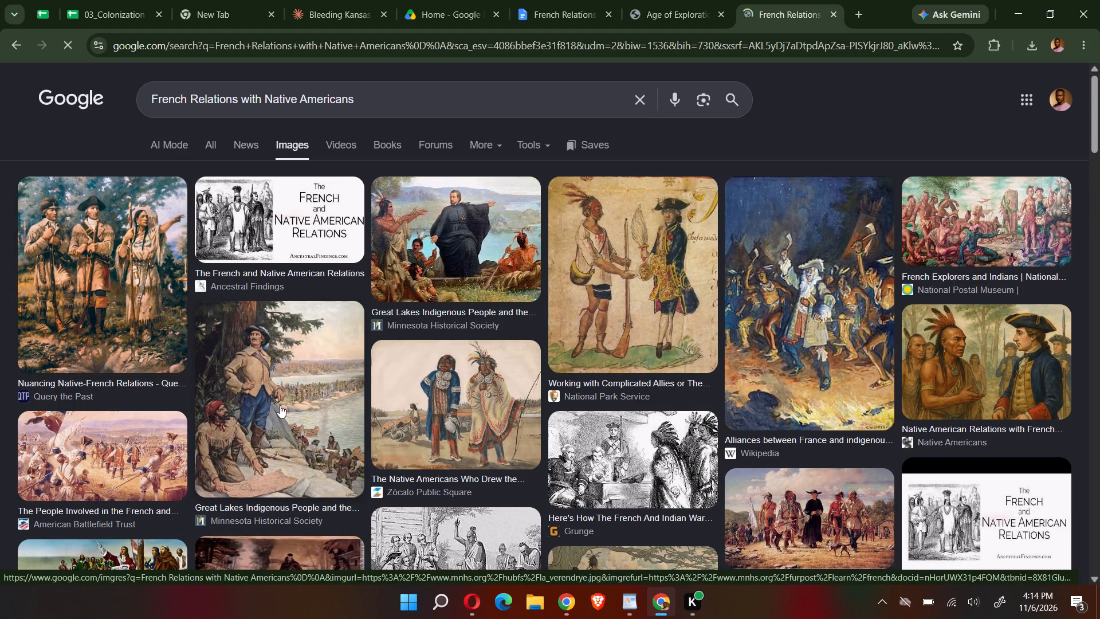
click(281, 424)
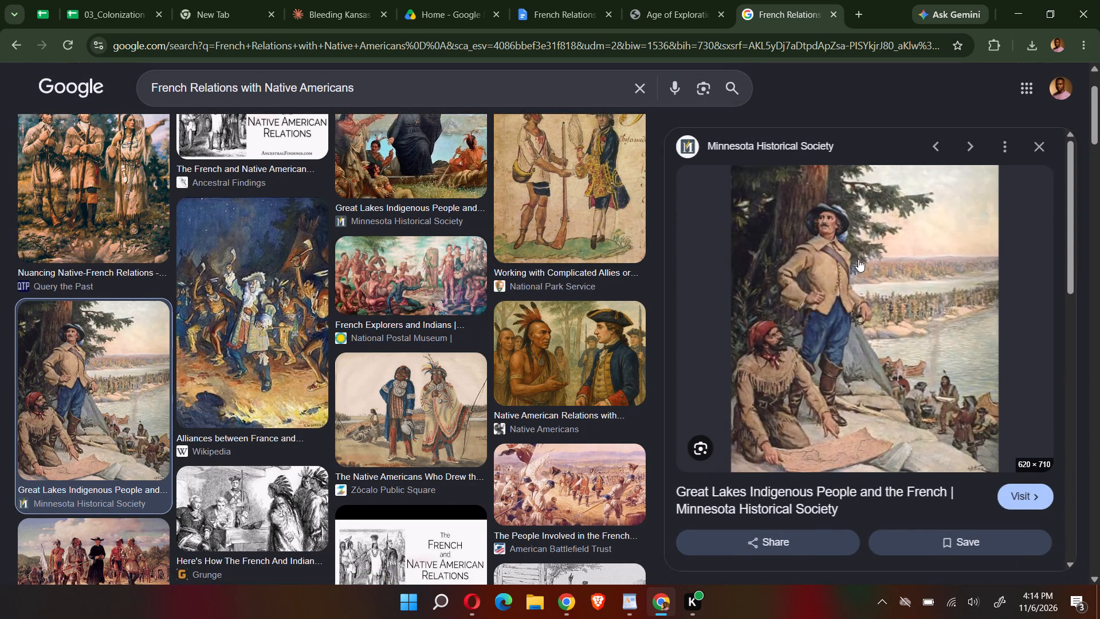
right_click(858, 259)
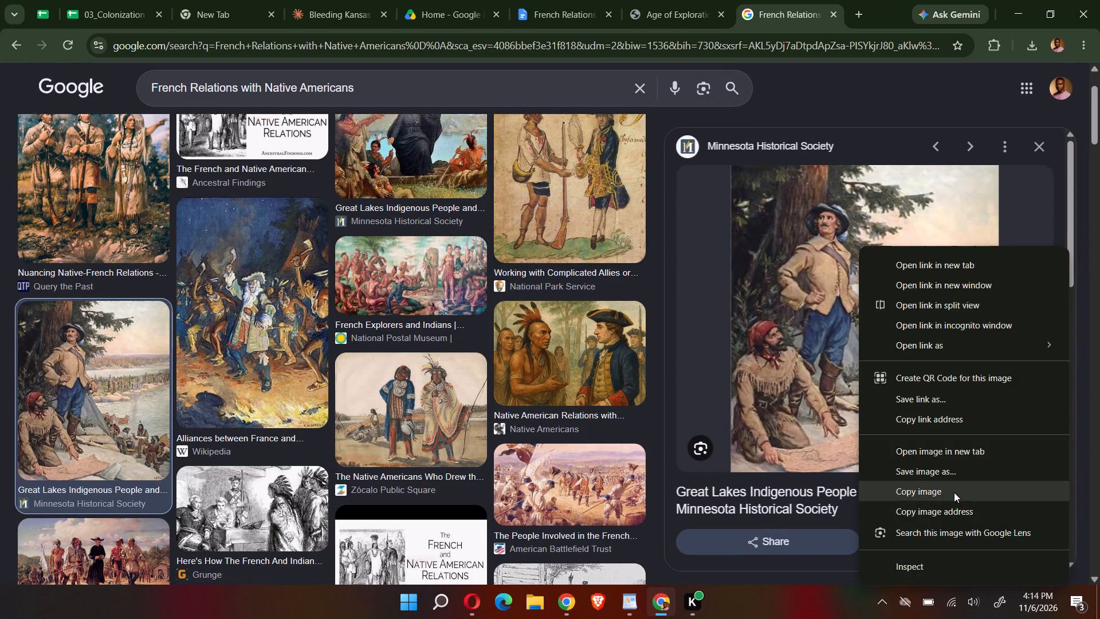
click(954, 492)
Cut the fur trade picture beside the heading of the French Relations with Native Americans document.
click(575, 0)
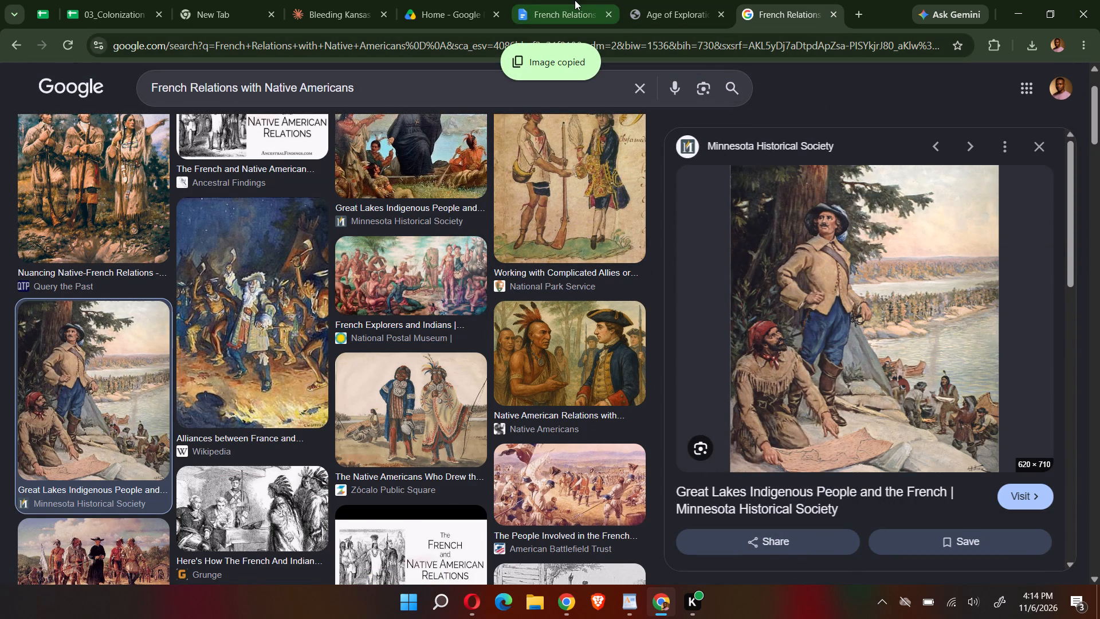
right_click(585, 278)
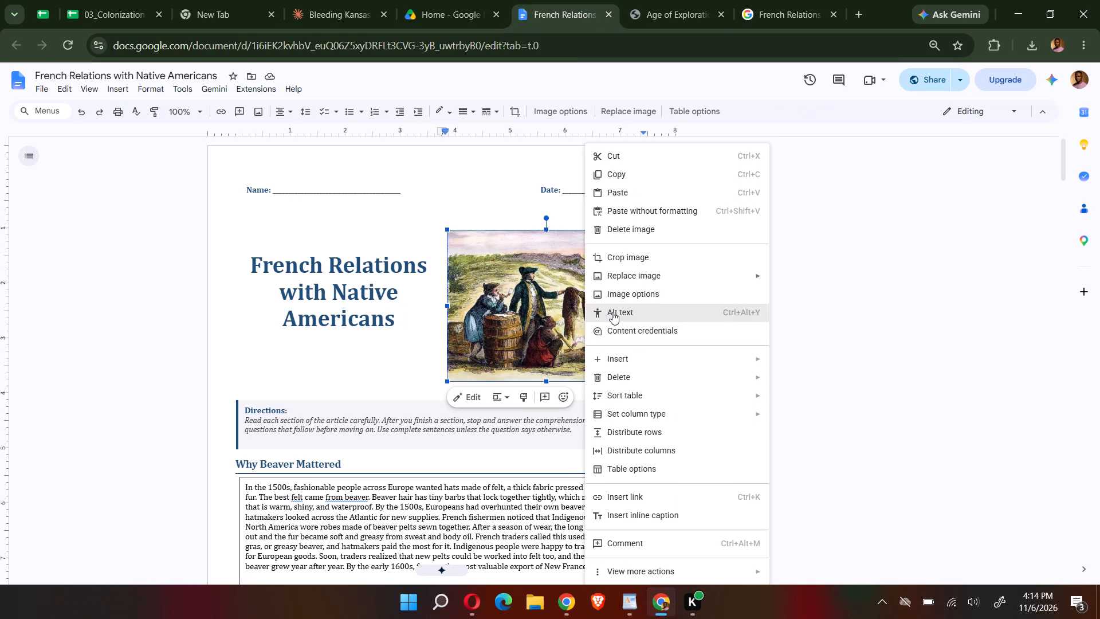
click(619, 154)
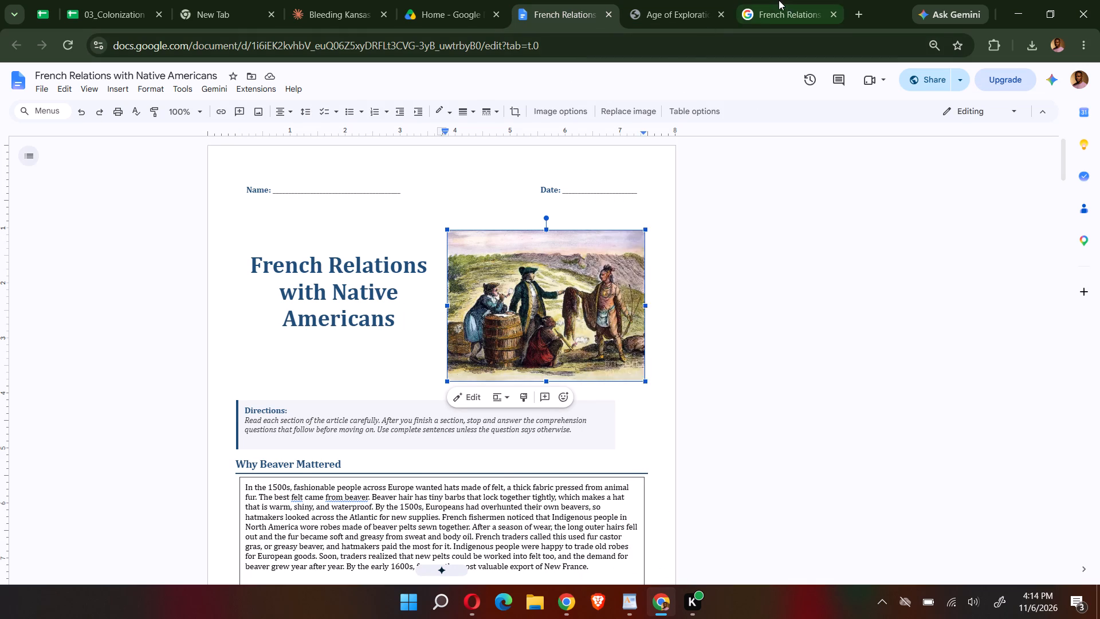
Copy the Minnesota Historical Society painting again from the Google image results and paste it beside the document's heading.
click(787, 0)
right_click(867, 311)
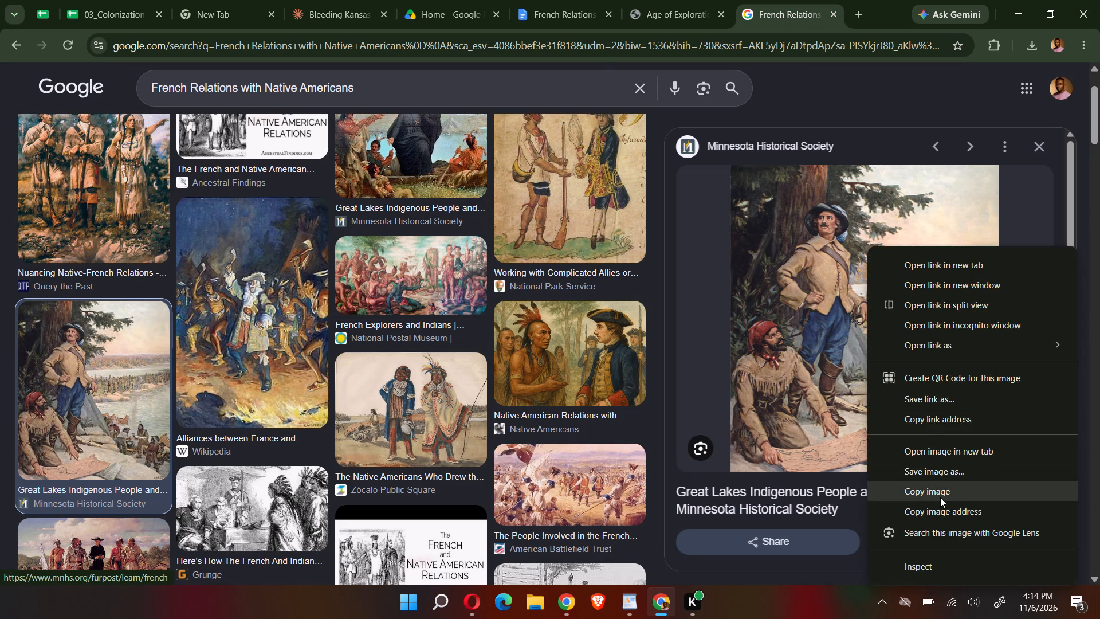
click(940, 497)
click(585, 0)
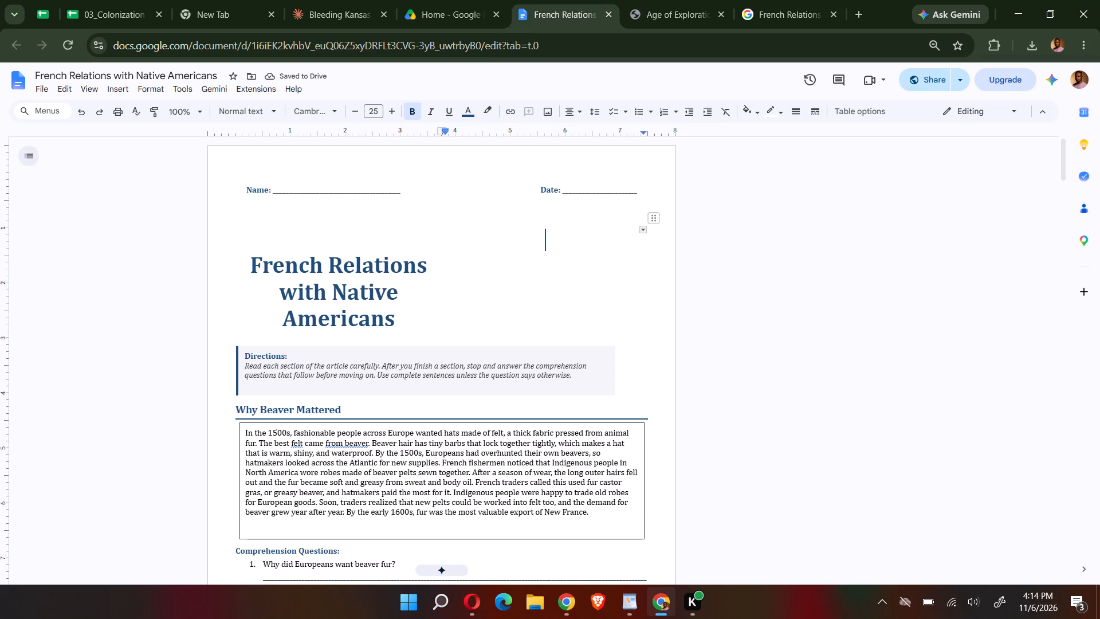
key(ctrl+v)
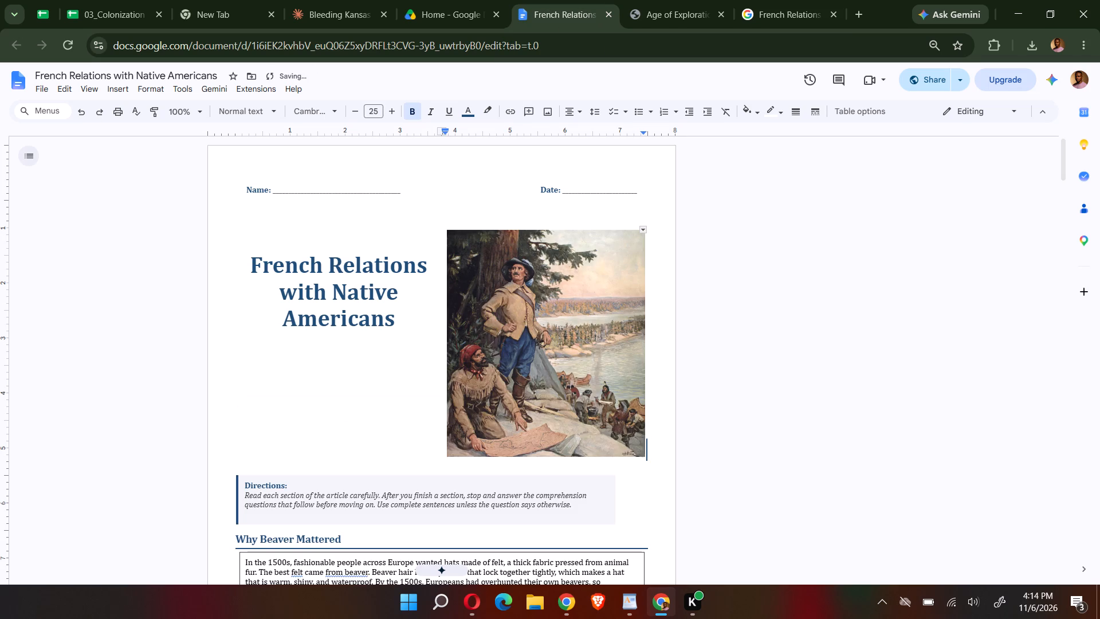
Reduce the height of the pasted painting slightly, keeping its width.
click(635, 453)
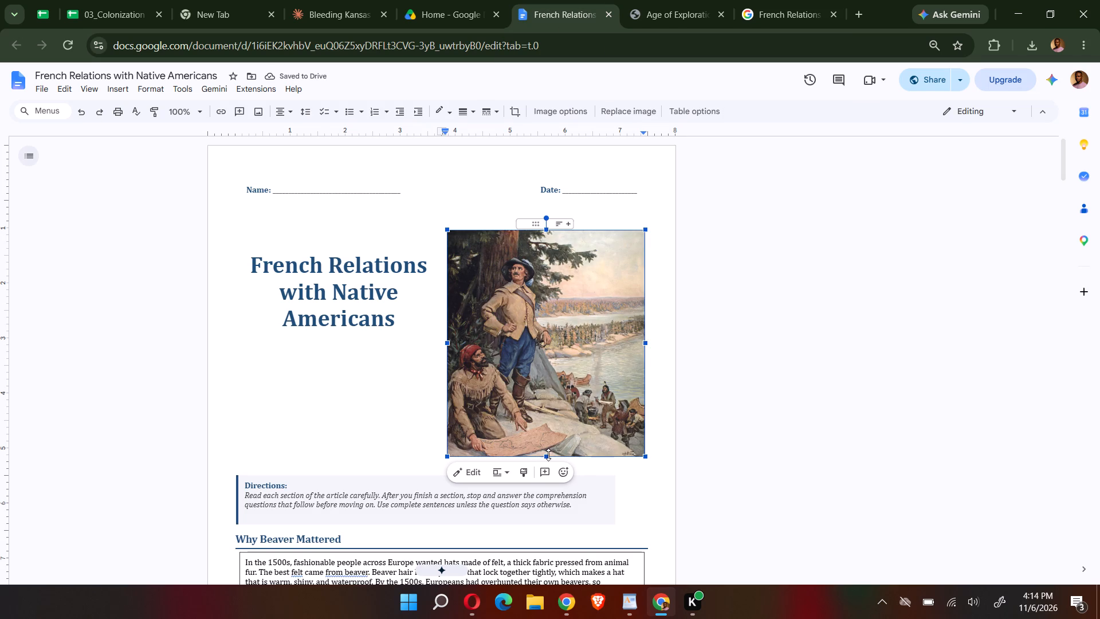
drag(545, 452, 541, 414)
drag(545, 455, 544, 432)
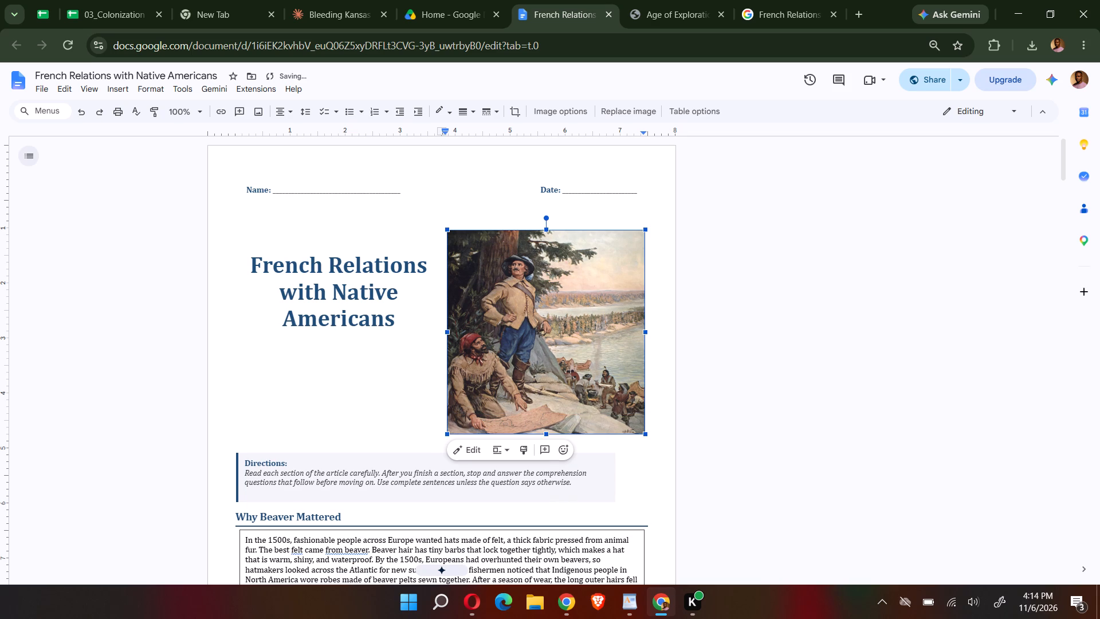
Switch to the YouTube video in Opera and raise its volume.
click(466, 614)
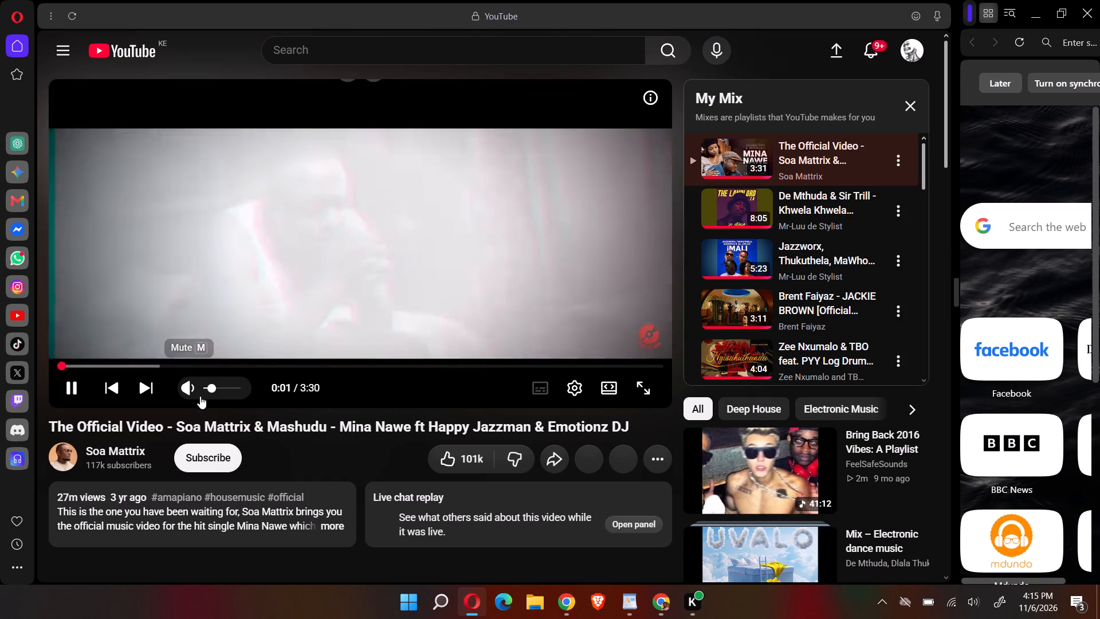
click(226, 387)
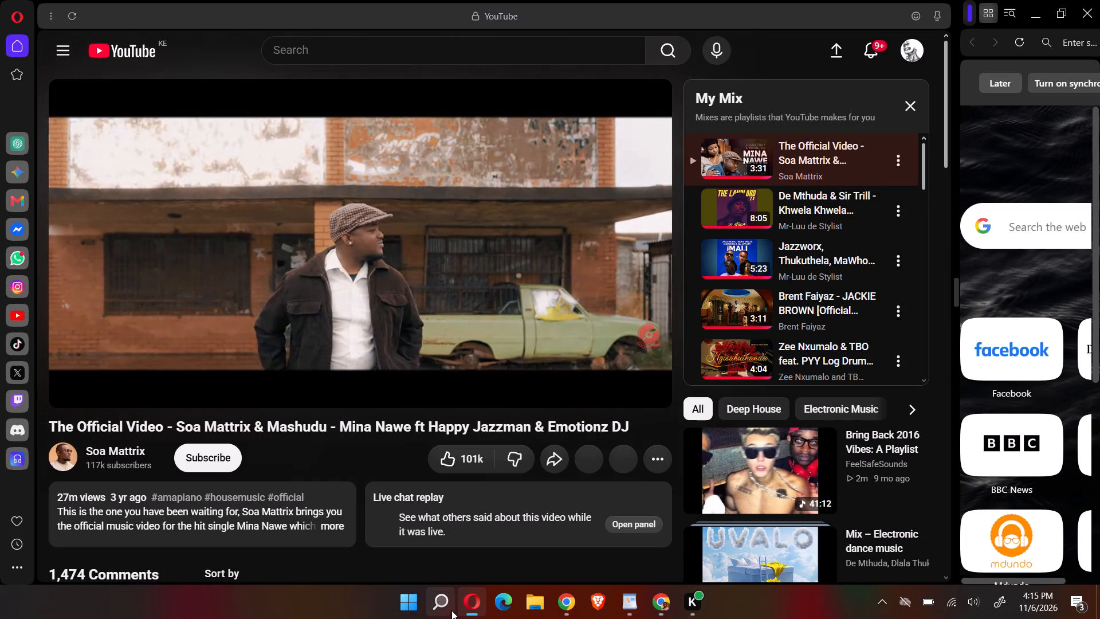
Search Windows for "bl" and open the Bluetooth and other devices settings.
click(449, 610)
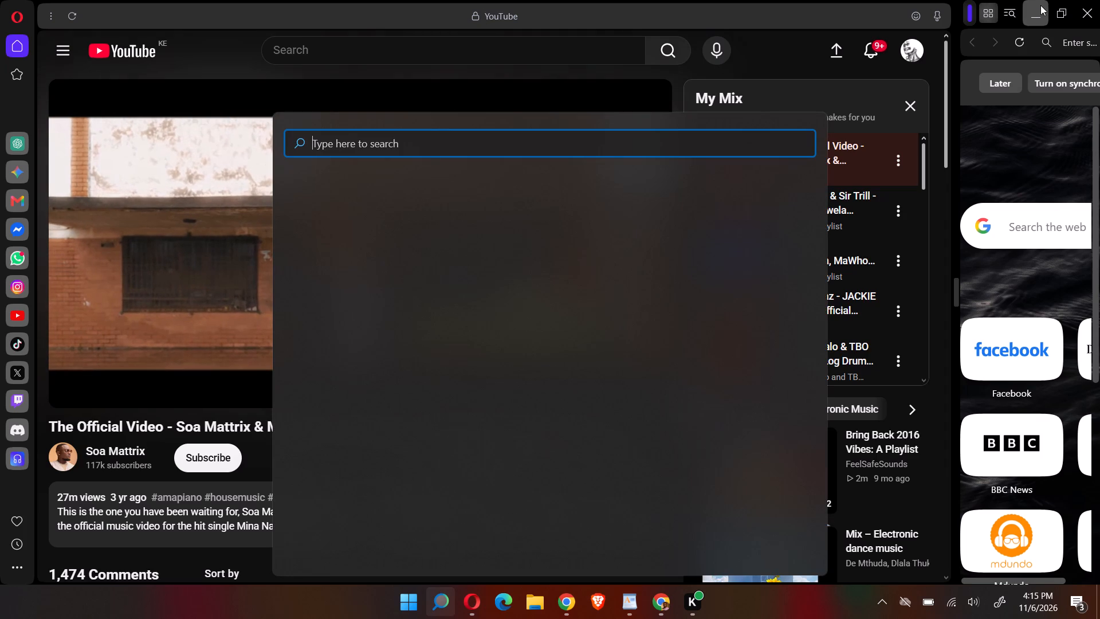
click(454, 148)
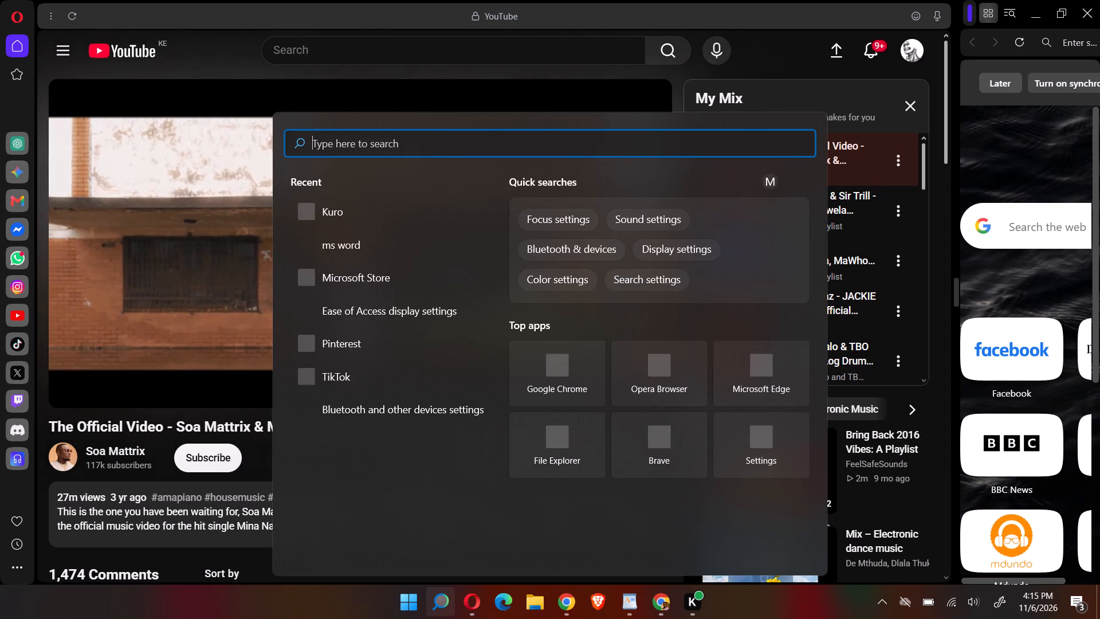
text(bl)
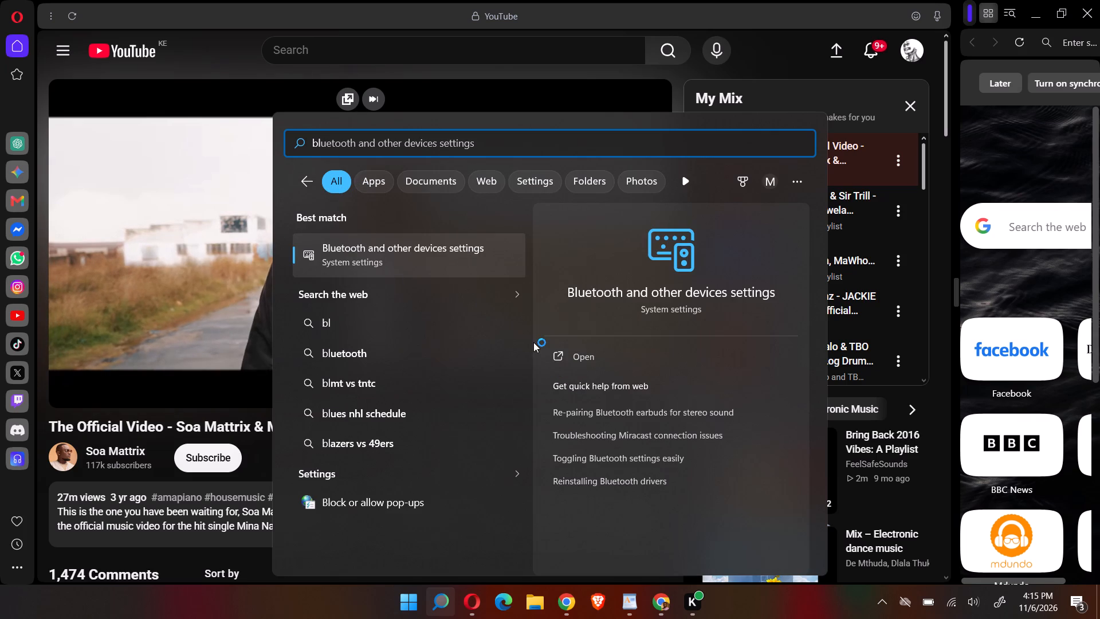
click(582, 363)
Pause the YouTube video and rewind it to about 0:01.
click(189, 221)
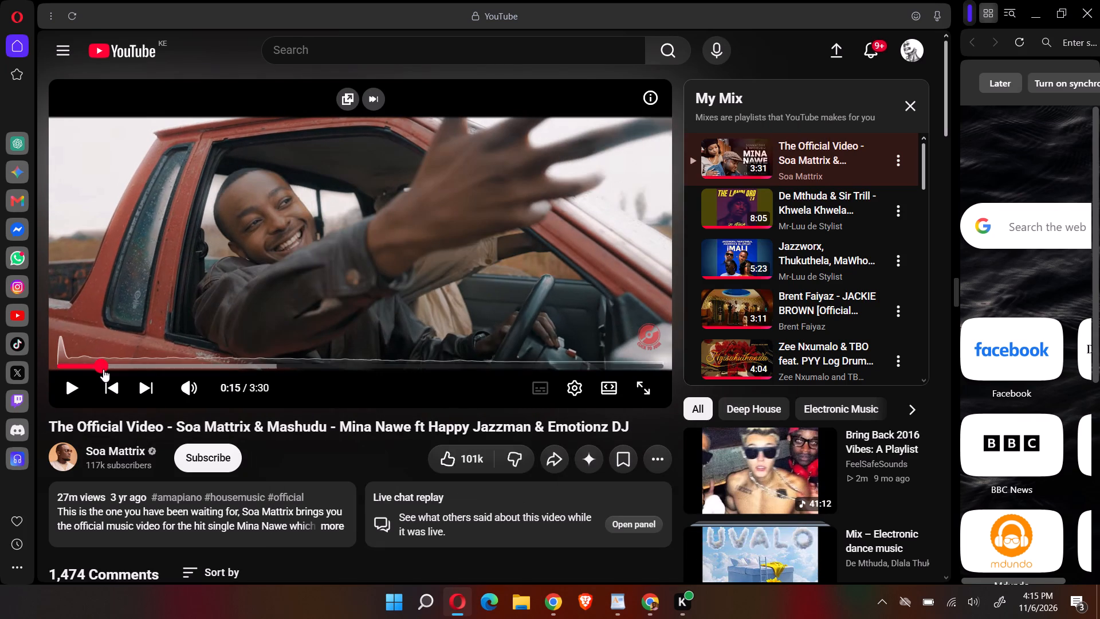
drag(103, 369, 62, 366)
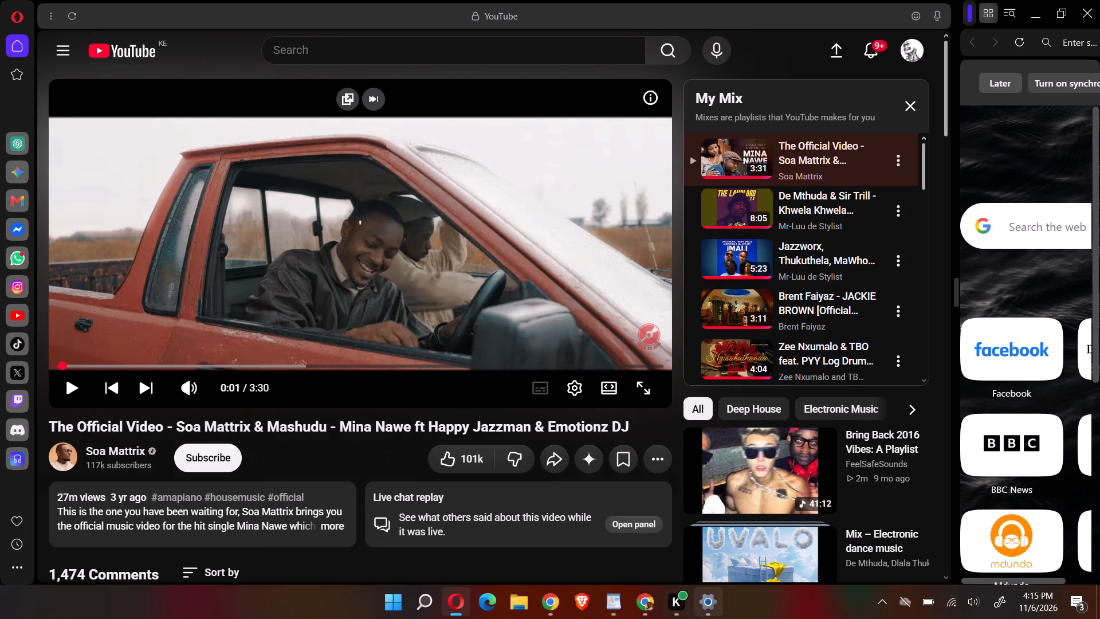
Switch to the Settings window and look through the Bluetooth & other devices page.
click(696, 612)
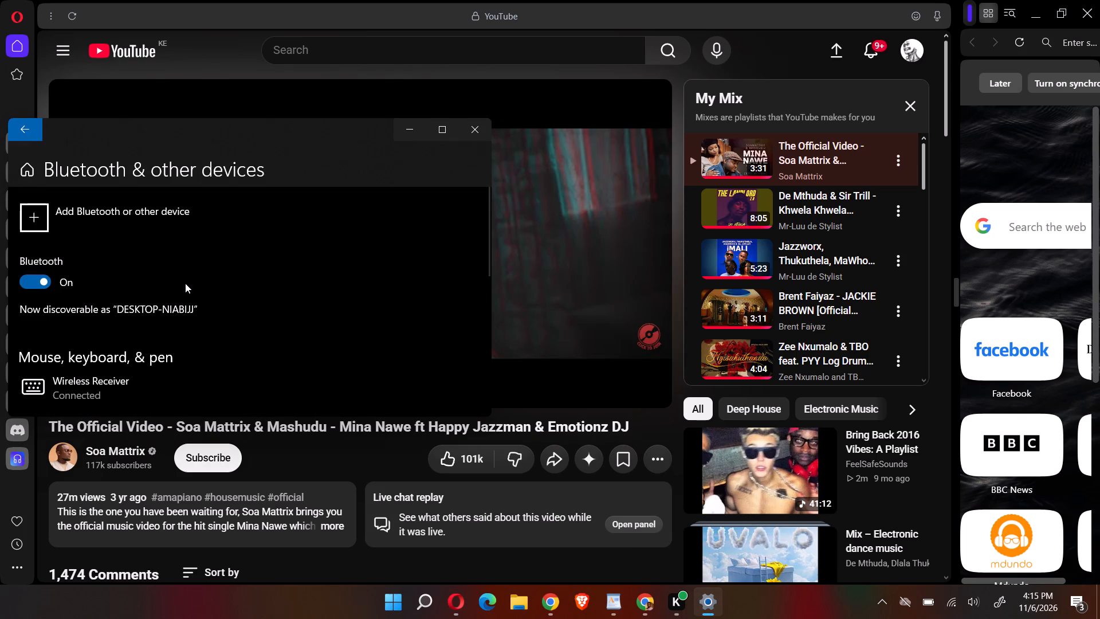
scroll(185, 283, down, 5)
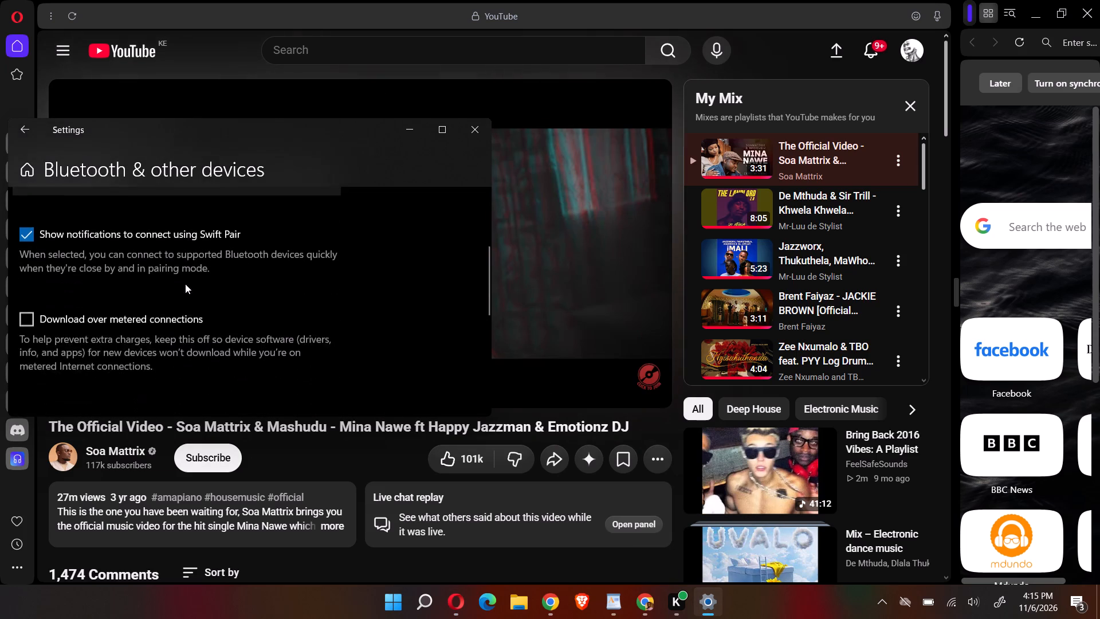
scroll(185, 284, up, 5)
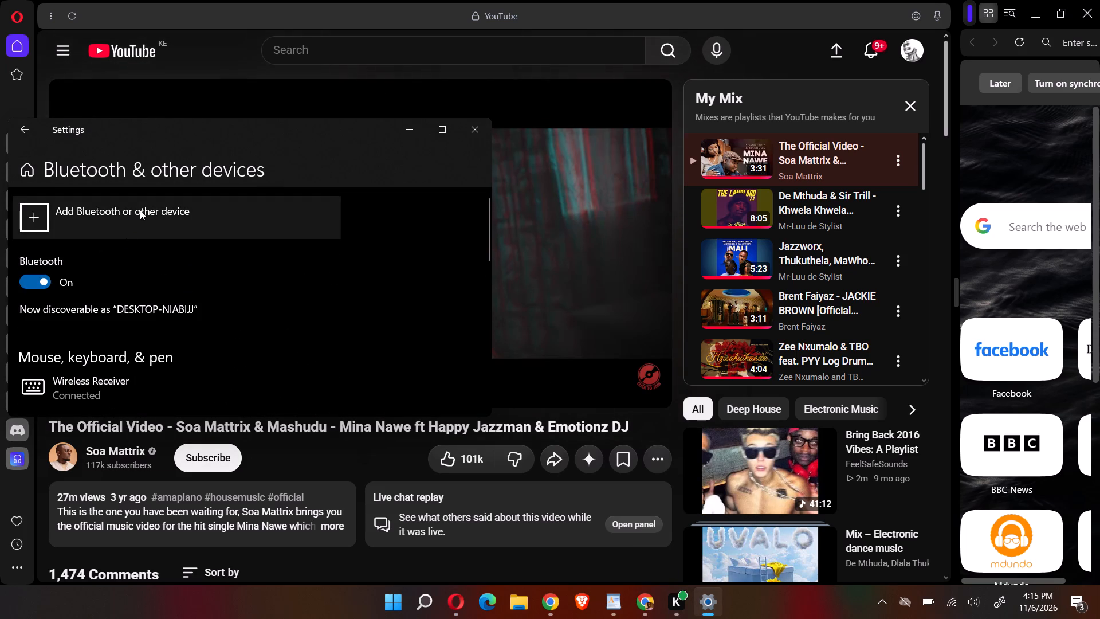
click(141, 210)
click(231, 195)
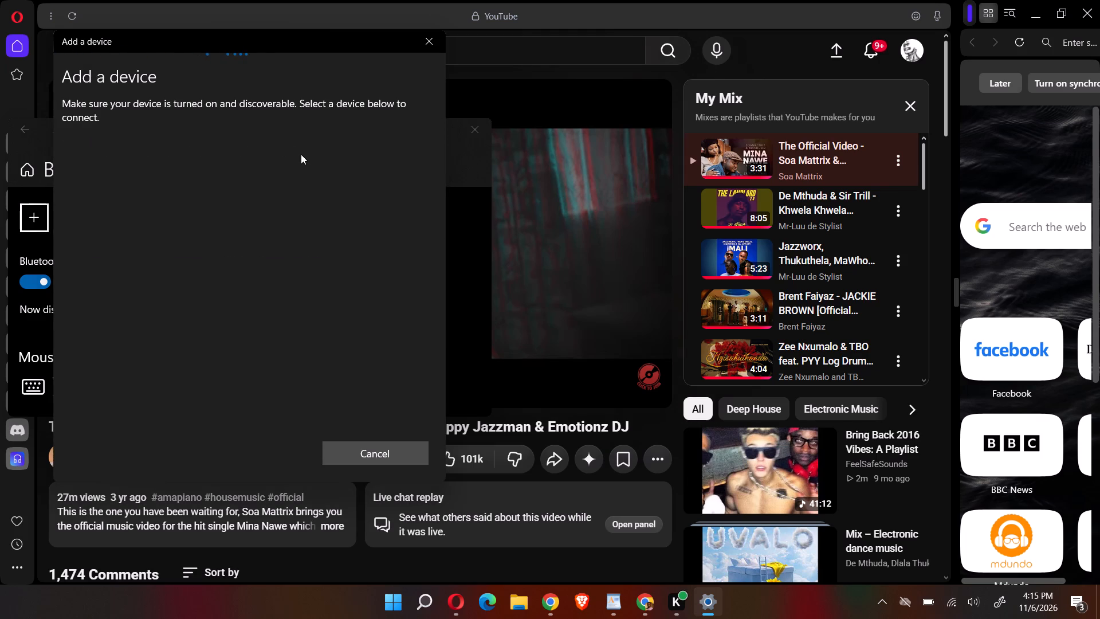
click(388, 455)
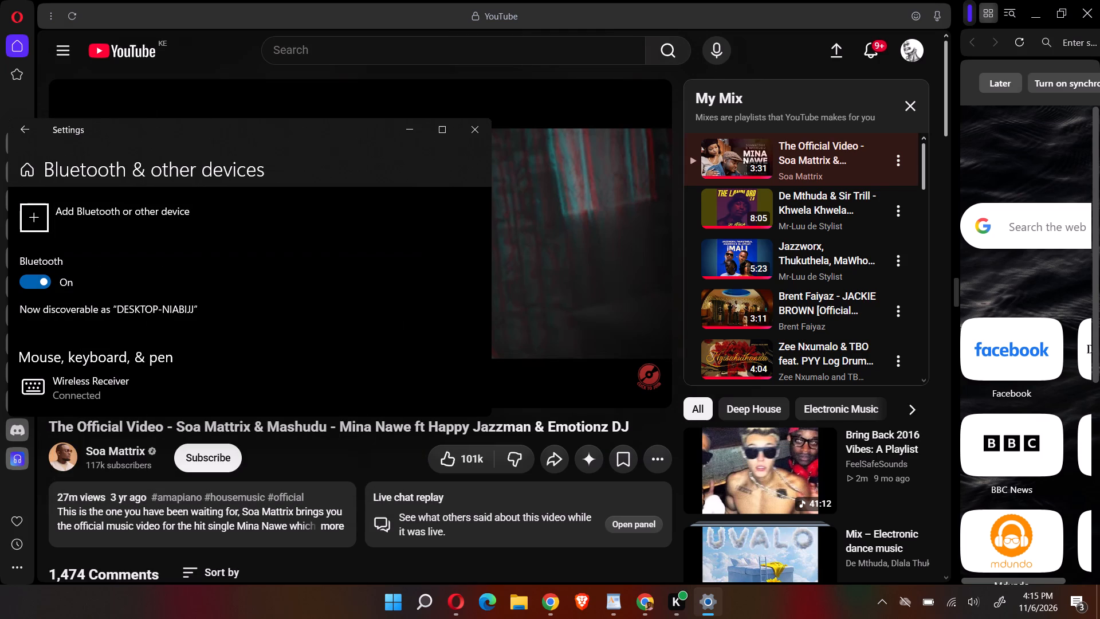
Disconnect the itel BudsNeo 3 audio device and reconnect it.
scroll(144, 254, down, 4)
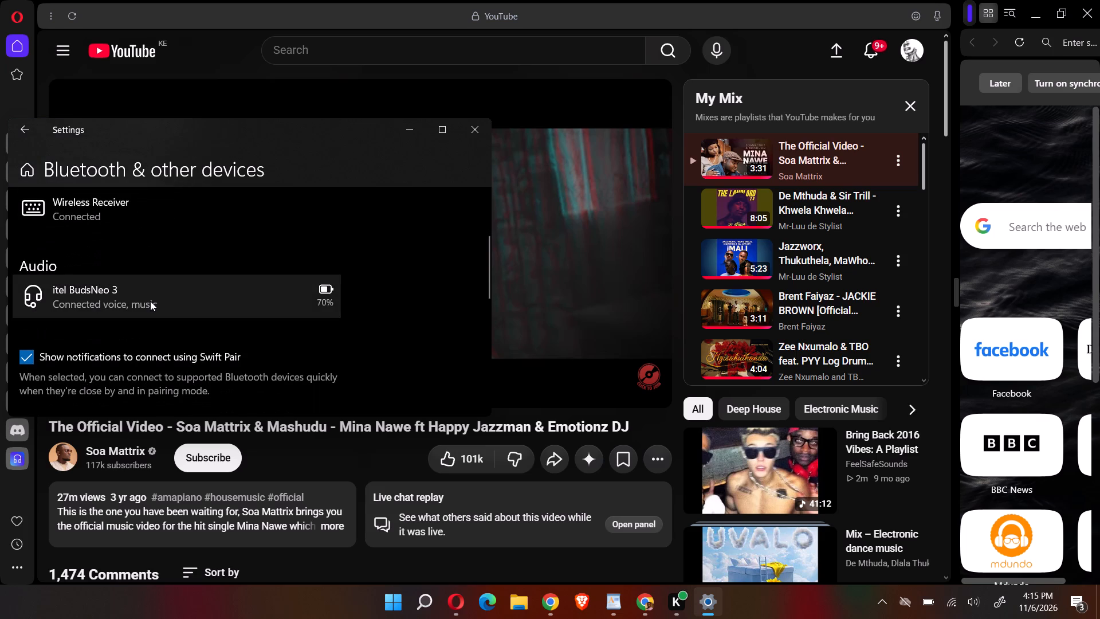
click(150, 301)
click(205, 342)
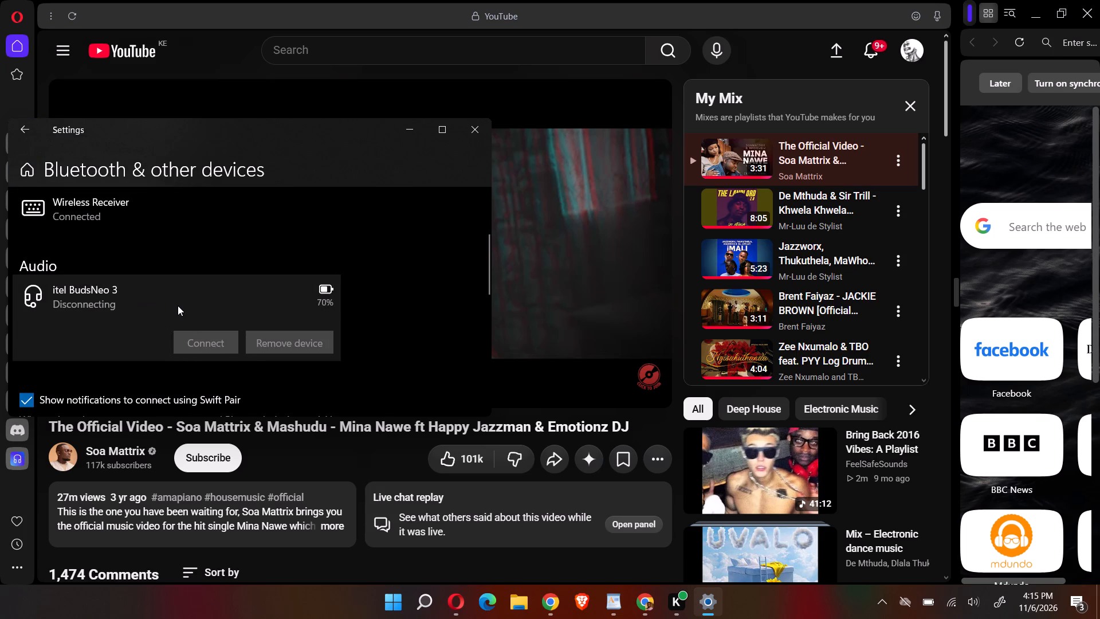
click(200, 343)
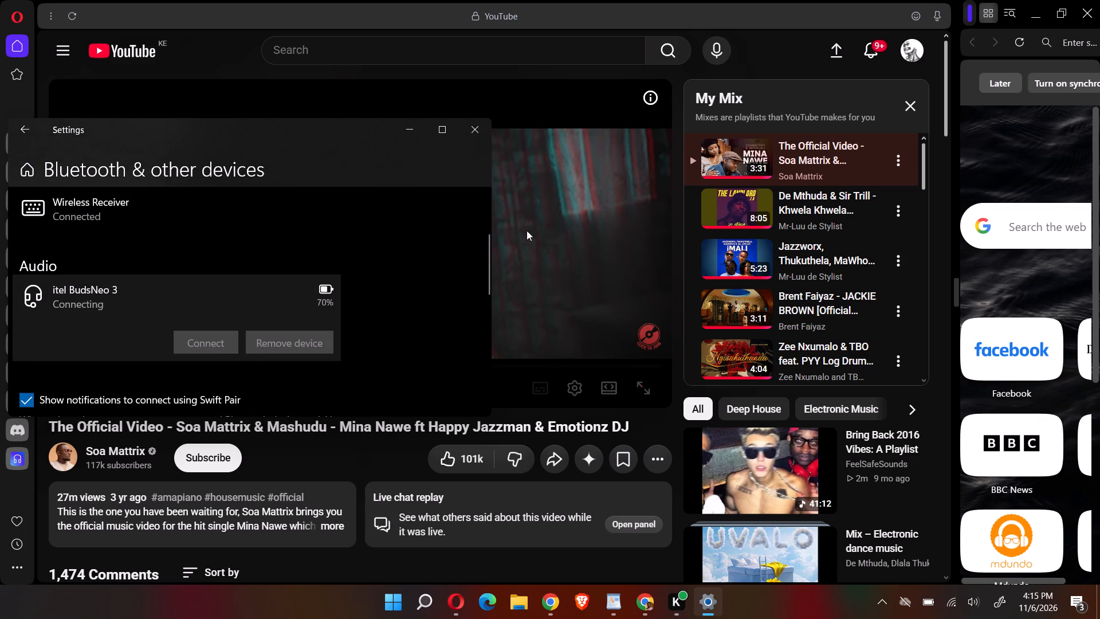
Return to the YouTube video in Opera and rewind it to the beginning.
click(528, 225)
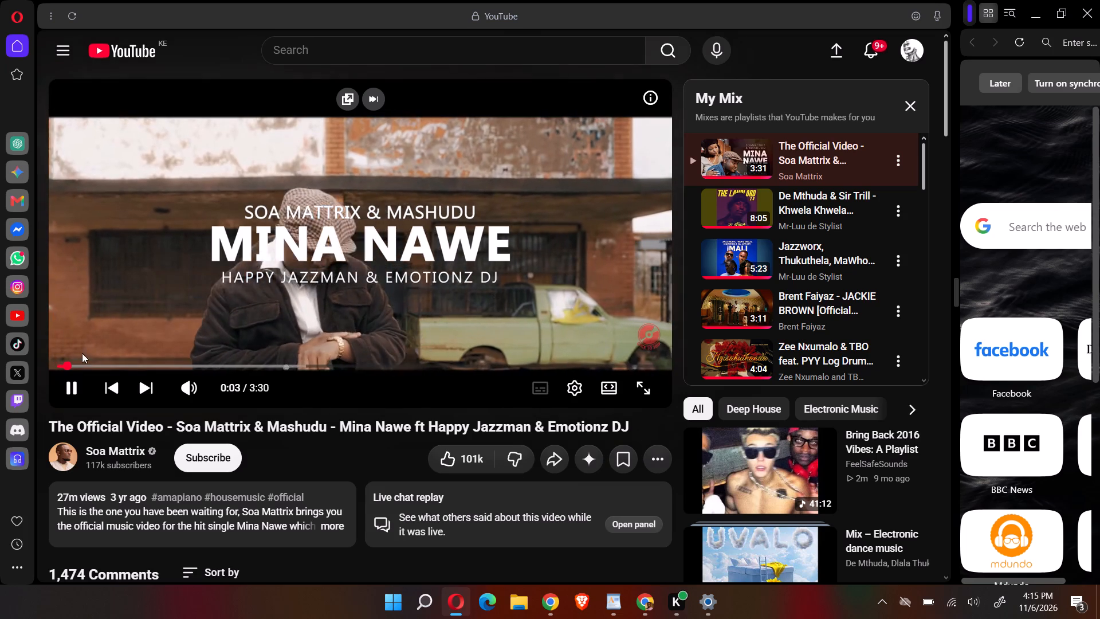
drag(69, 361, 42, 366)
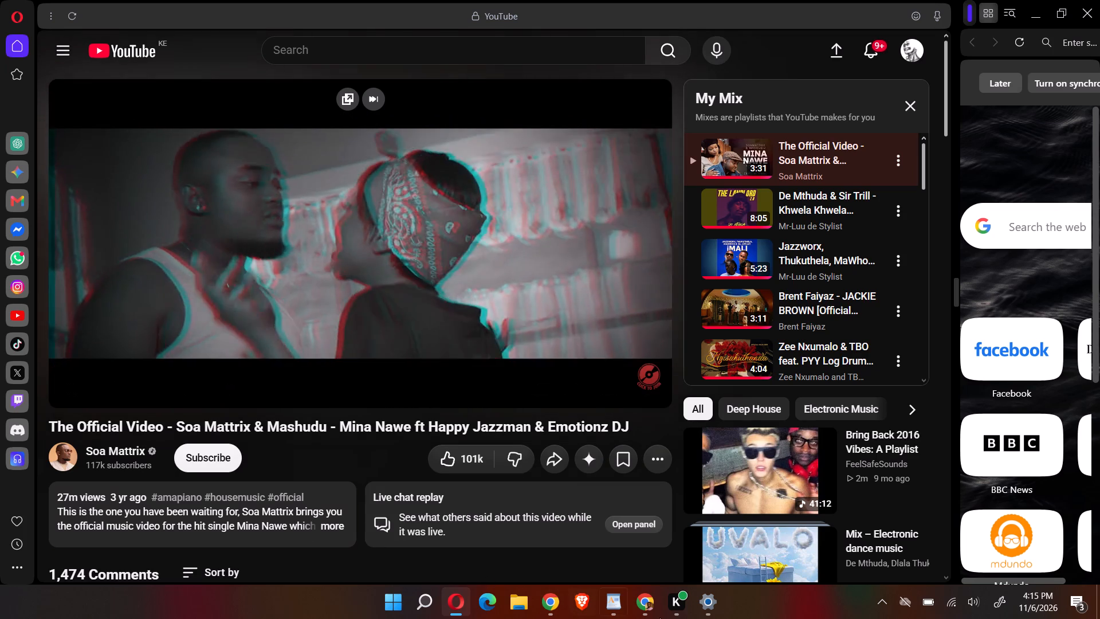
Back in Chrome, replace the "Why Beaver Mattered" heading with the PDF's Section 1 title "Why the French Needed Allies".
click(638, 610)
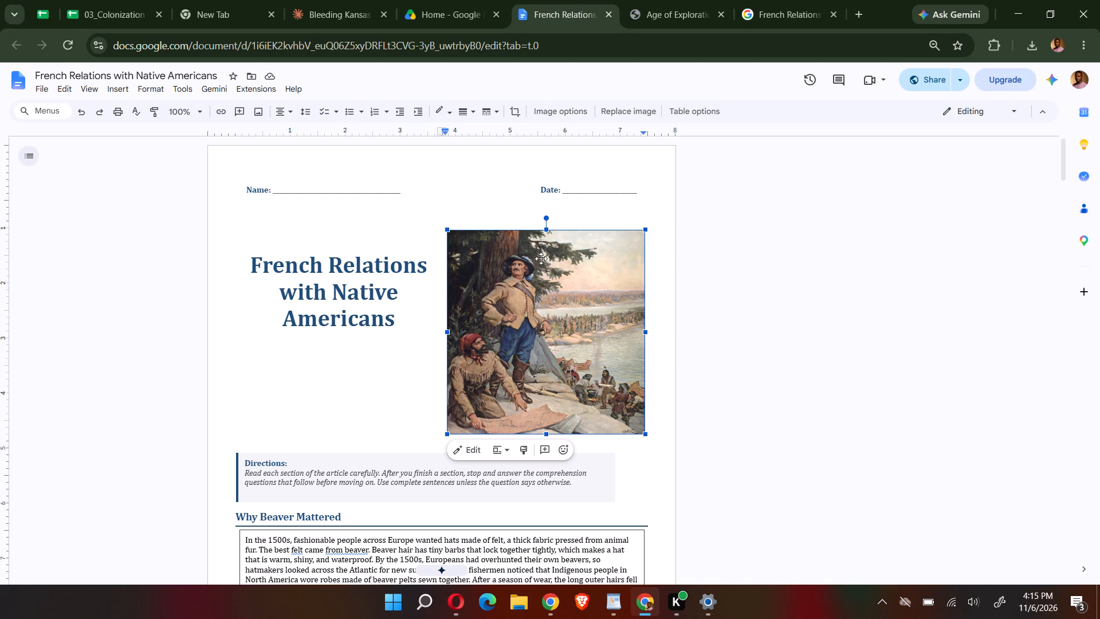
click(655, 0)
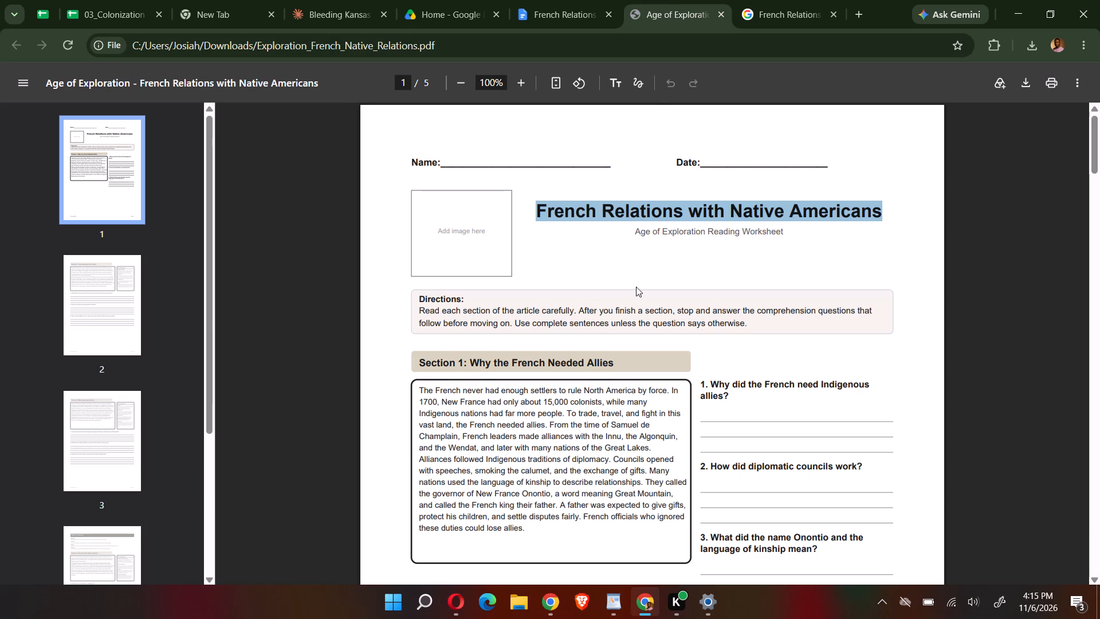
scroll(635, 296, down, 1)
drag(622, 290, 571, 299)
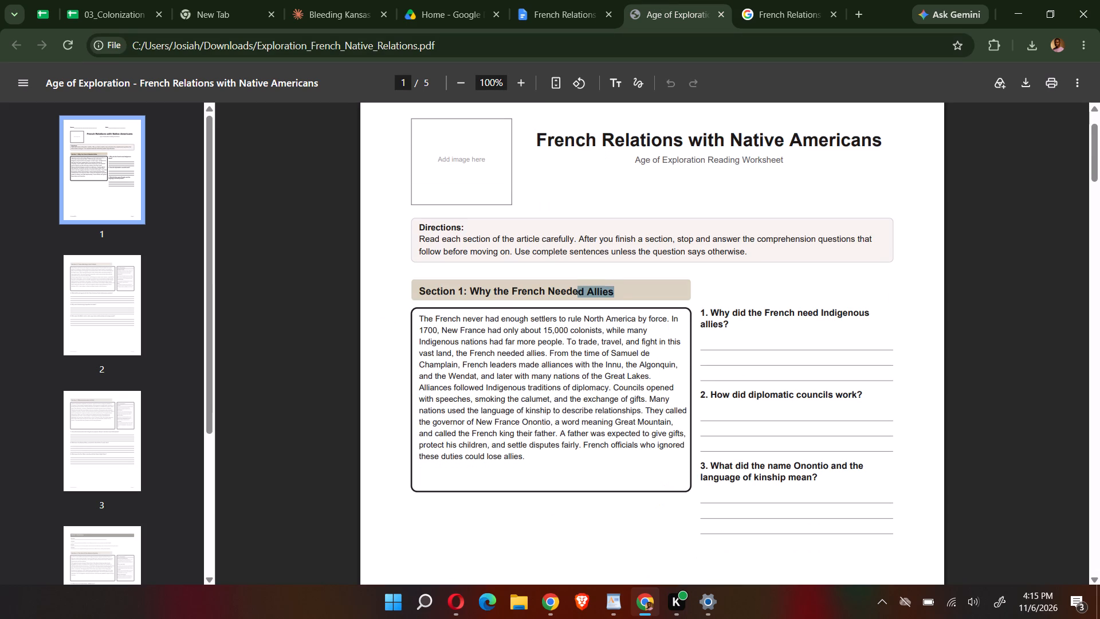
drag(571, 299, 462, 291)
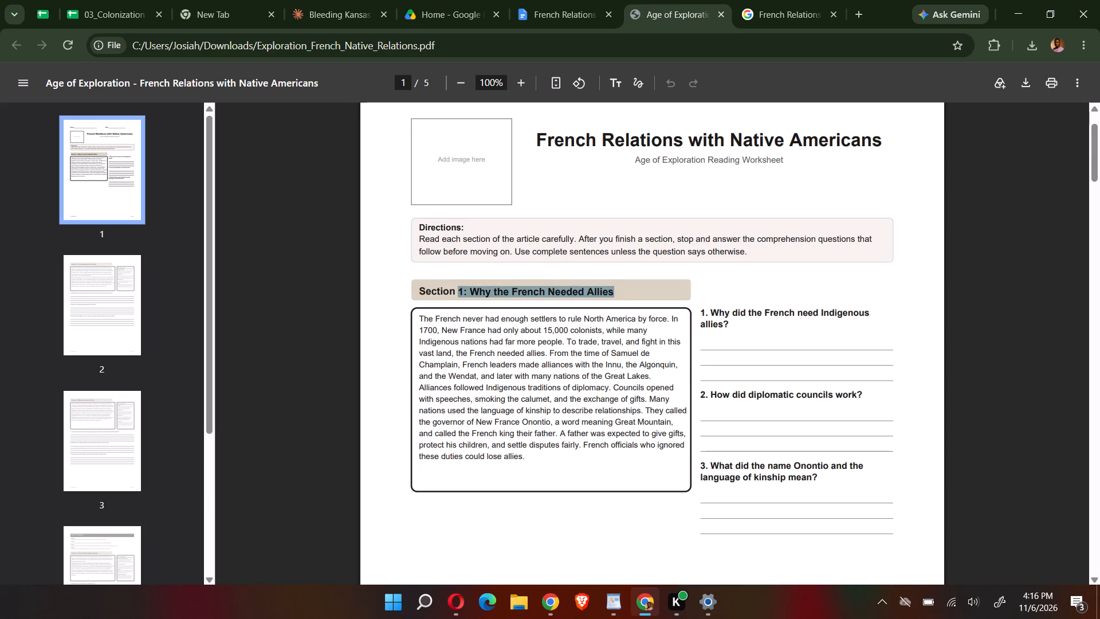
drag(462, 291, 470, 289)
key(ctrl+c)
click(538, 0)
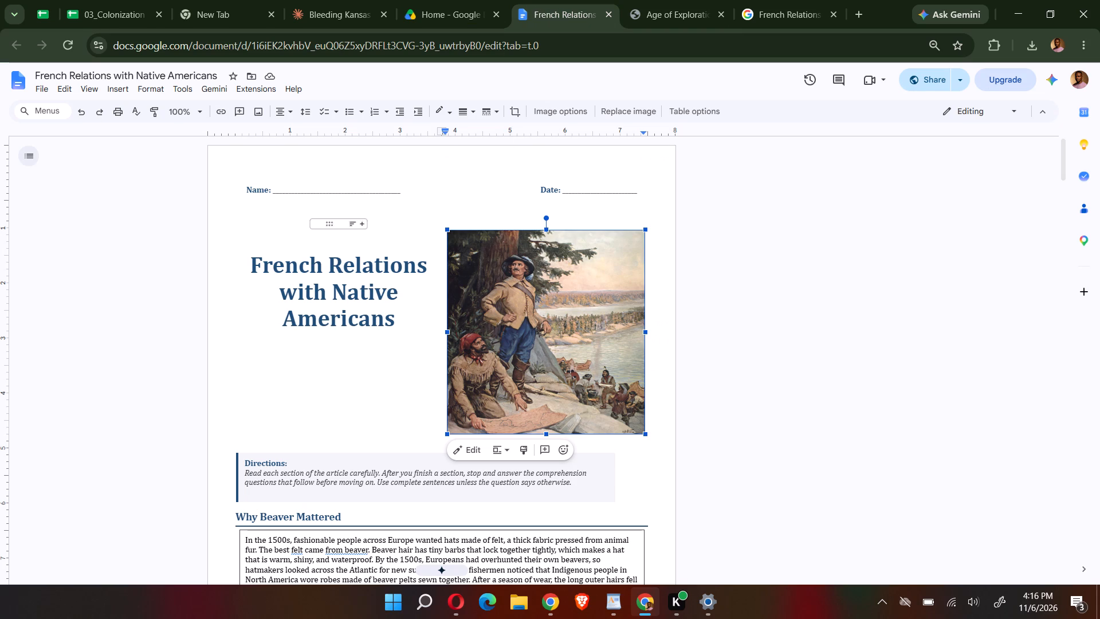
drag(349, 518, 223, 518)
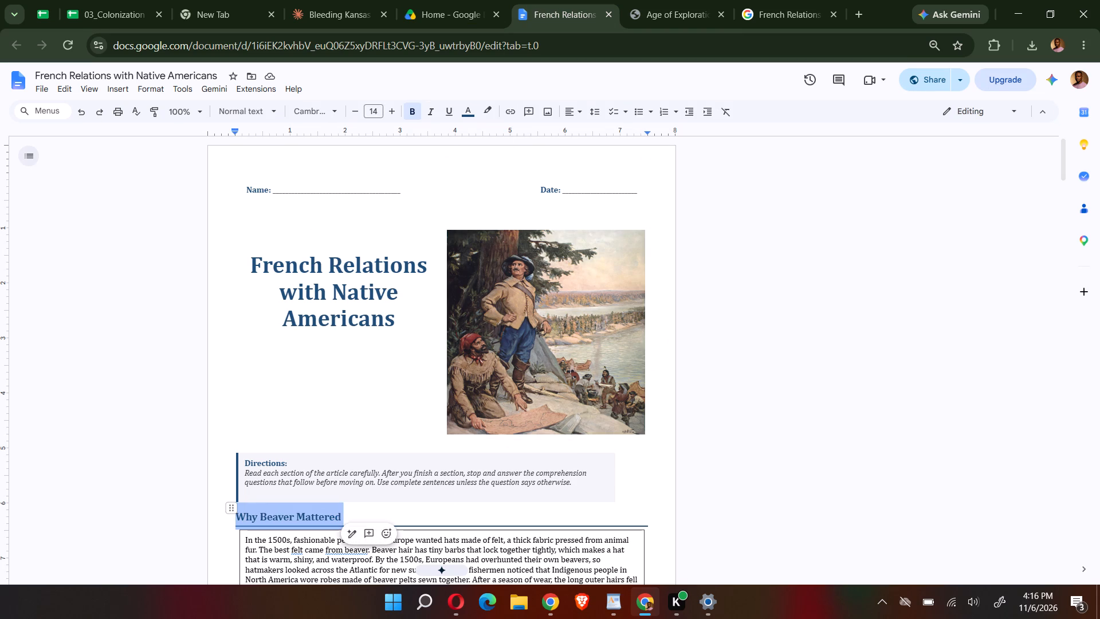
key(BackSpace)
key(ctrl+v)
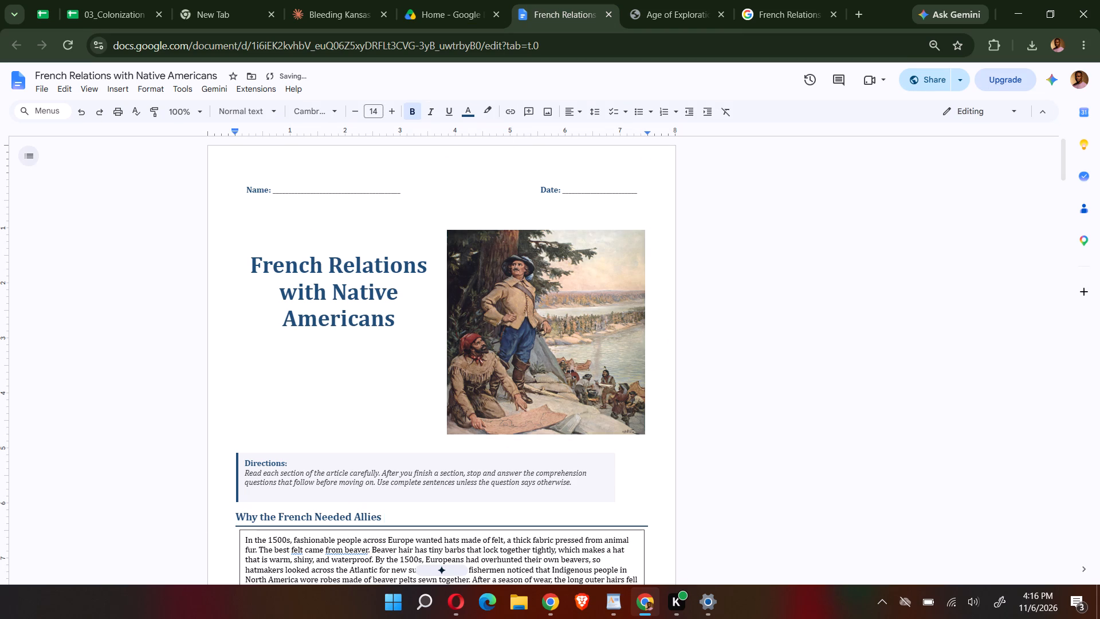
Replace the beaver passage in the box under "Why the French Needed Allies" with the Section 1 passage from the PDF.
scroll(386, 466, down, 3)
drag(592, 410, 394, 373)
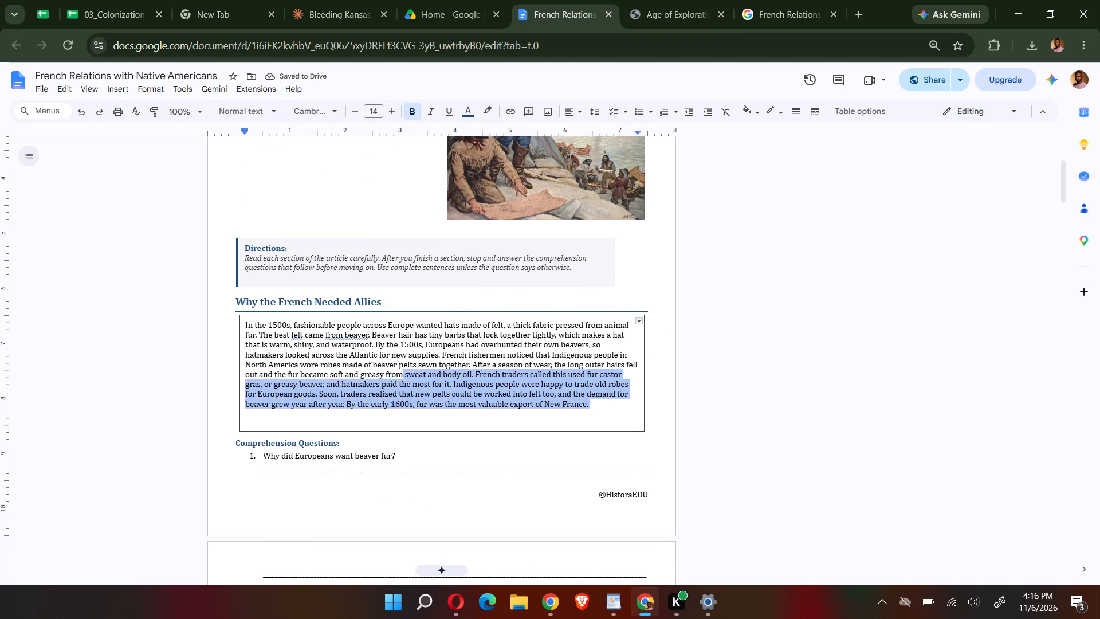
drag(394, 373, 249, 327)
key(BackSpace)
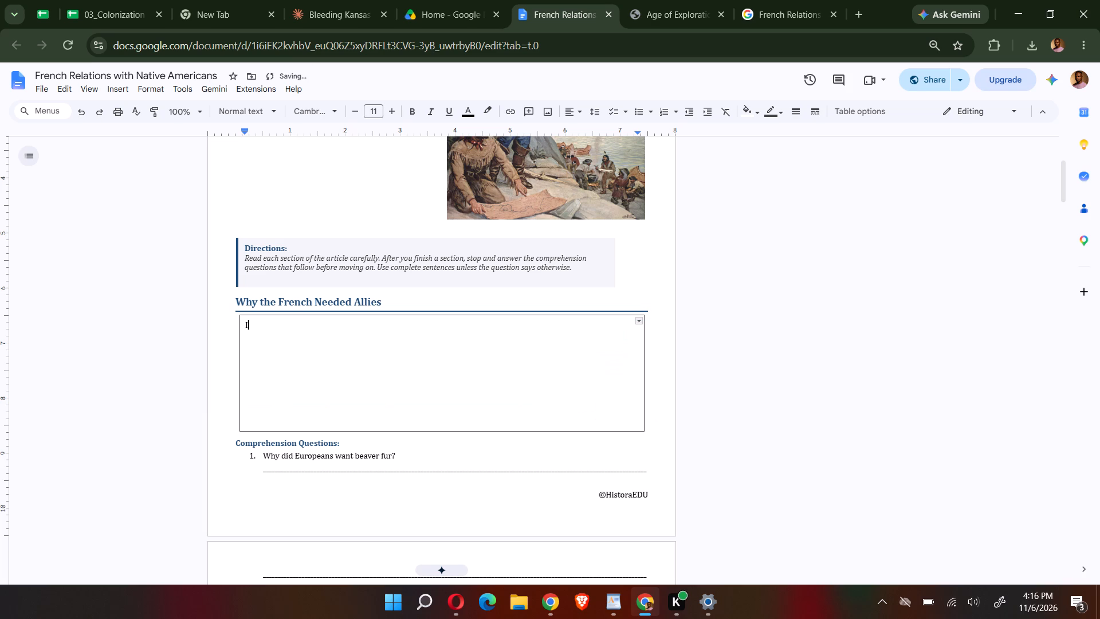
key(BackSpace)
click(663, 9)
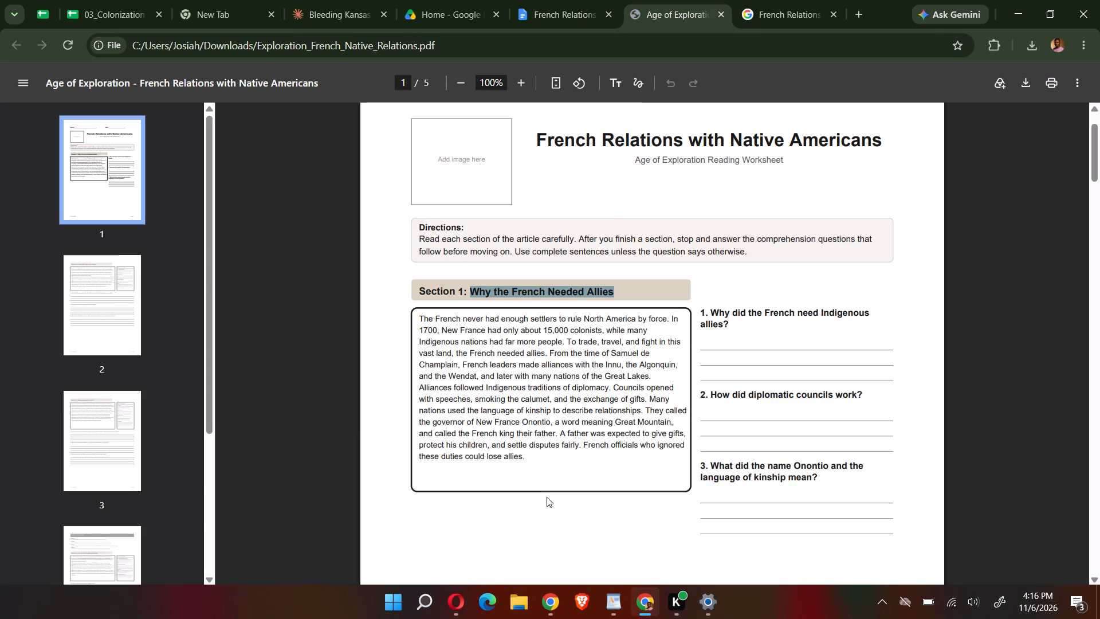
drag(528, 459, 430, 366)
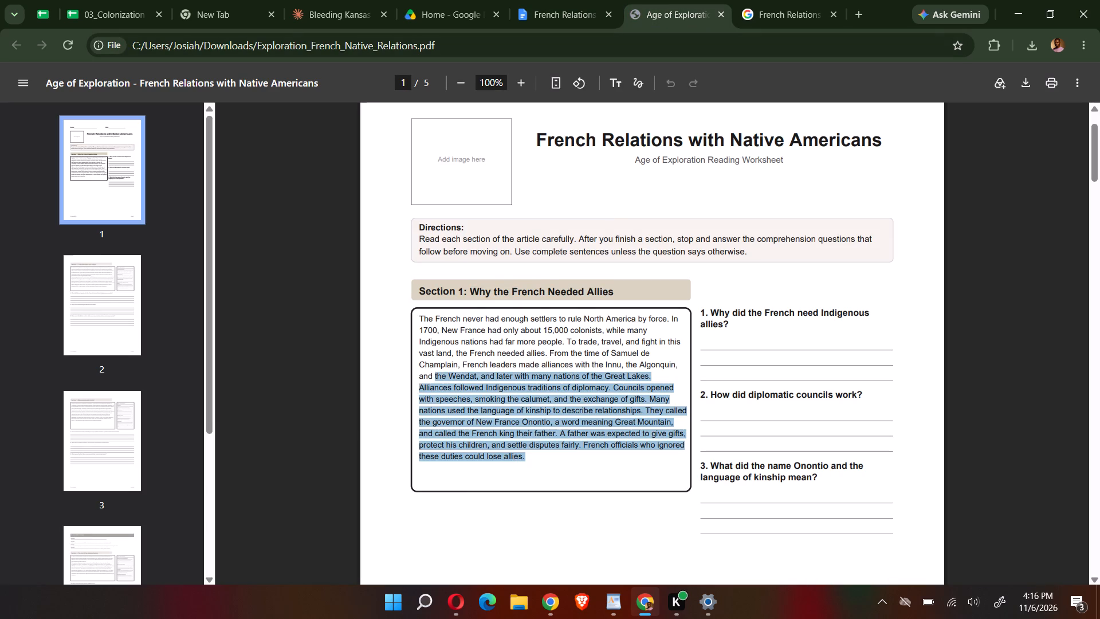
drag(430, 366, 414, 317)
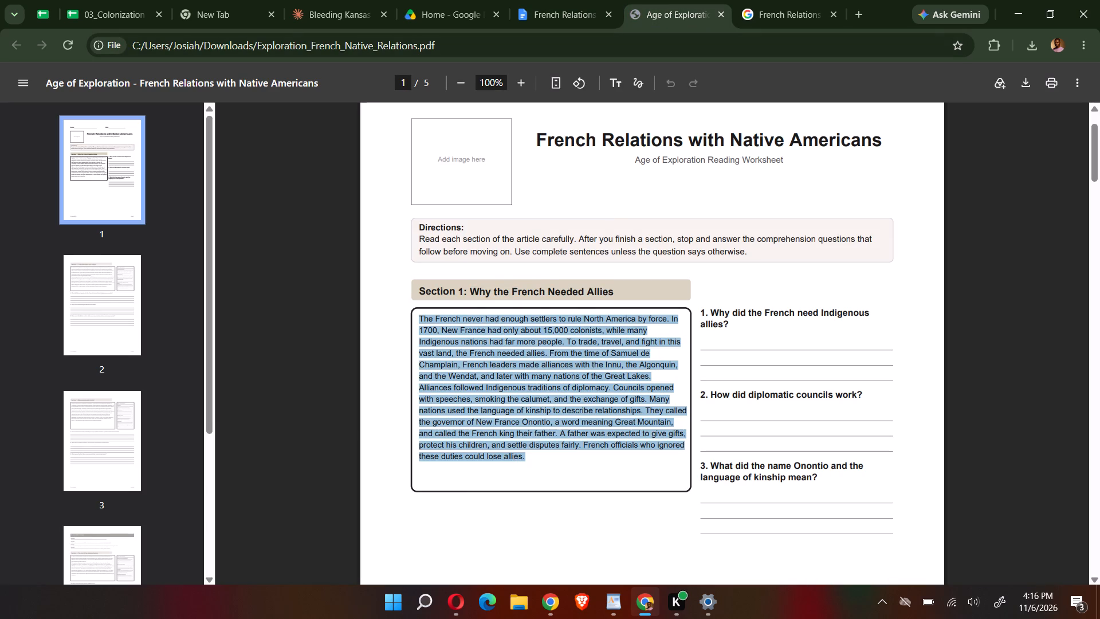
key(ctrl+c)
click(560, 6)
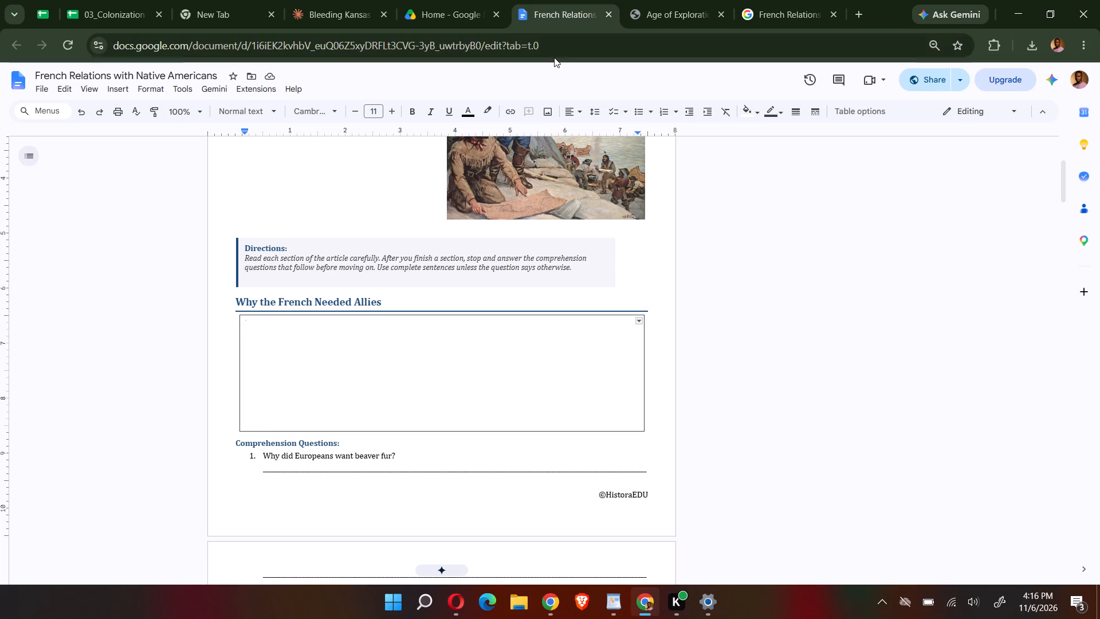
key(ctrl+v)
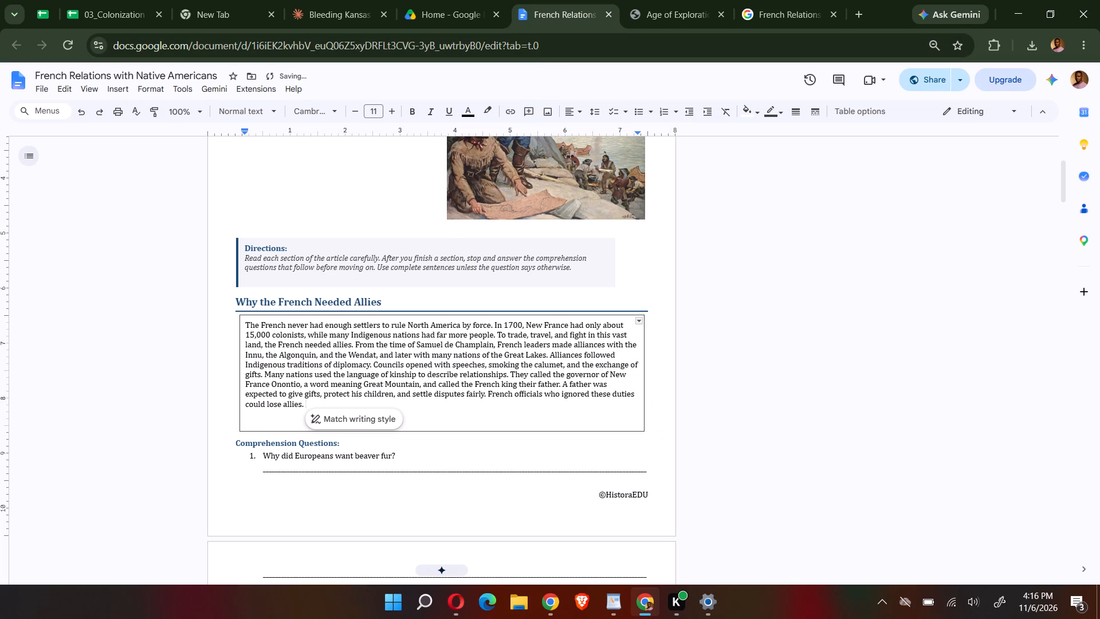
Replace comprehension question 1 with the PDF's "Why did the French need Indigenous allies?".
drag(402, 456, 263, 453)
key(BackSpace)
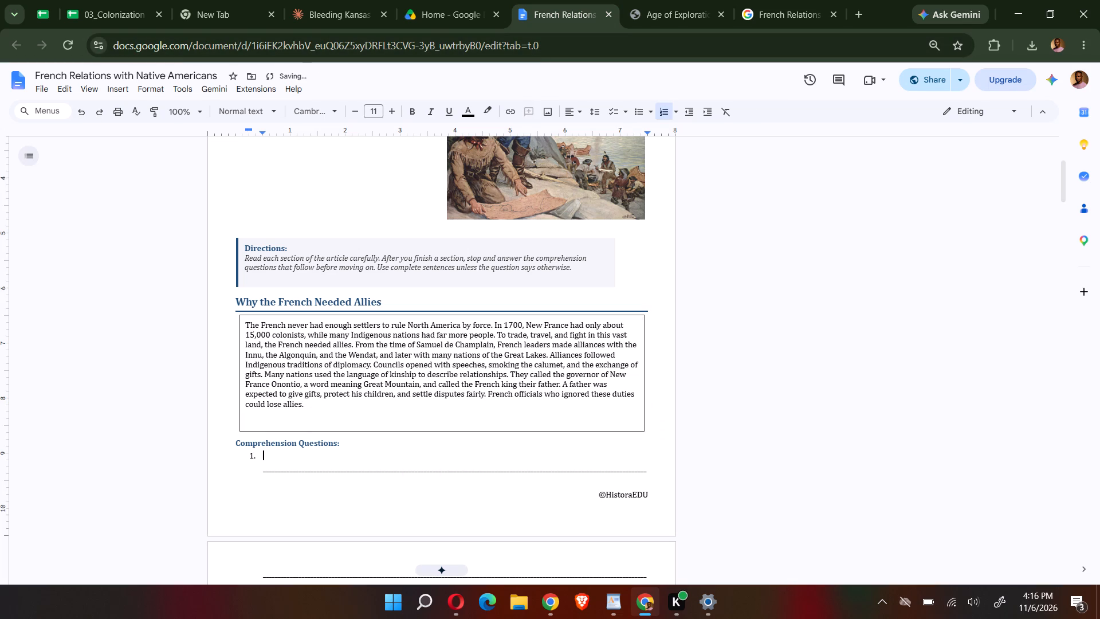
click(682, 13)
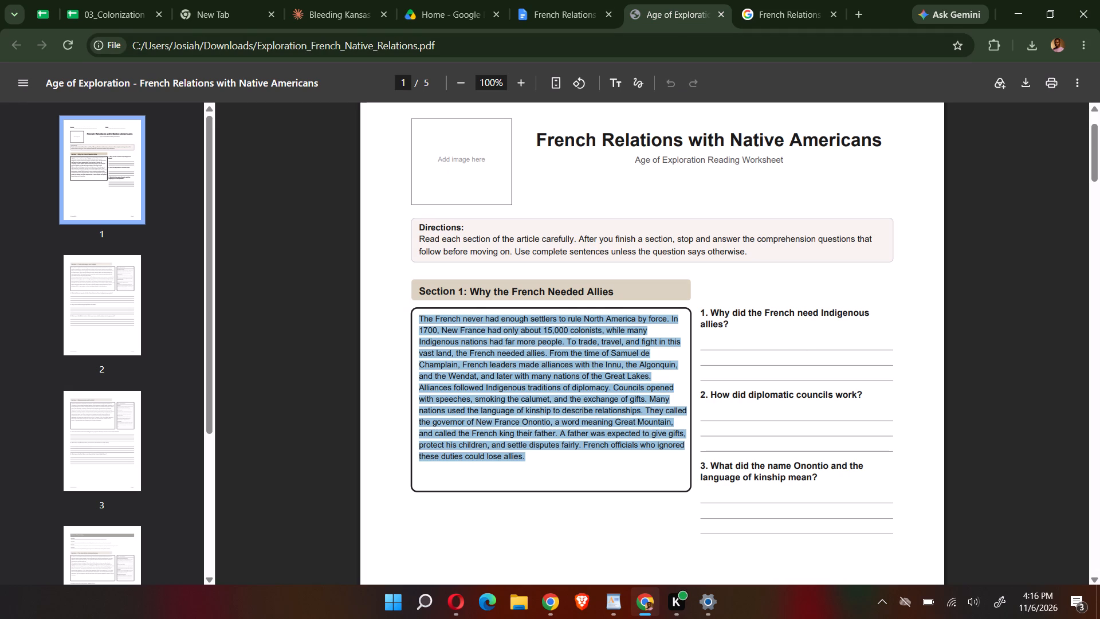
drag(730, 328, 709, 312)
key(ctrl+c)
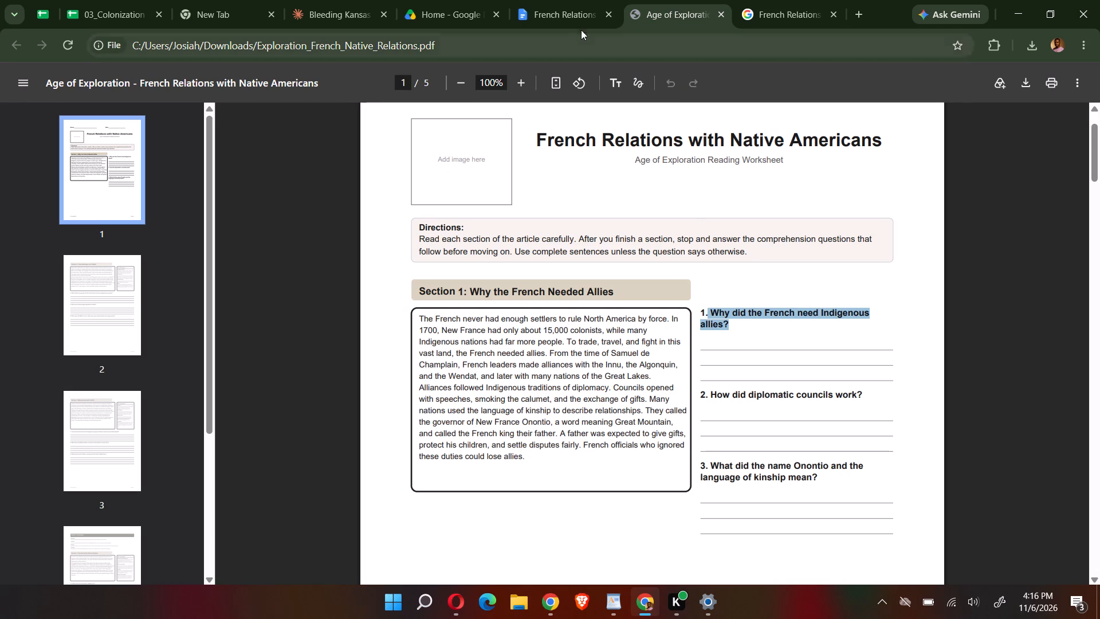
click(553, 7)
key(ctrl+v)
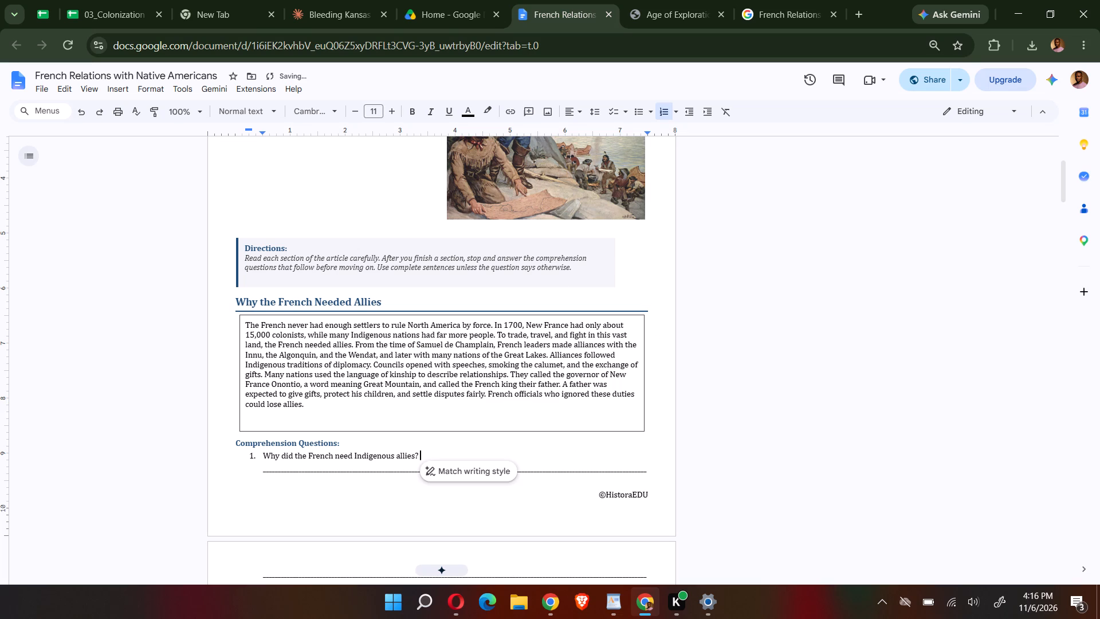
Replace comprehension question 2 about castor gras with the PDF's "How did diplomatic councils work?".
scroll(555, 303, down, 4)
drag(469, 356, 431, 355)
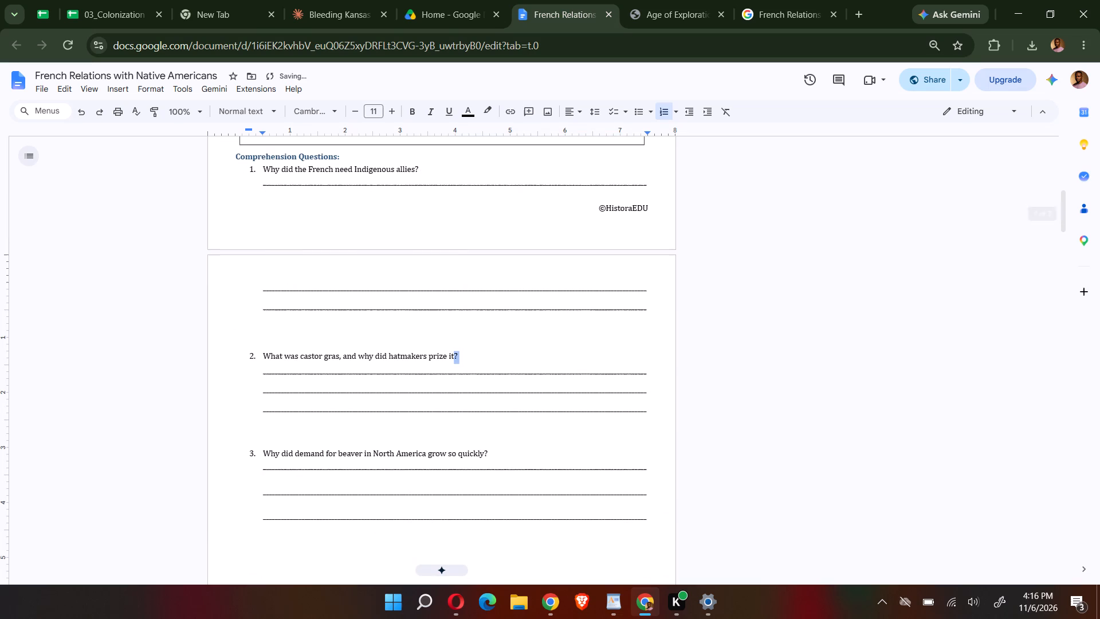
drag(431, 355, 256, 363)
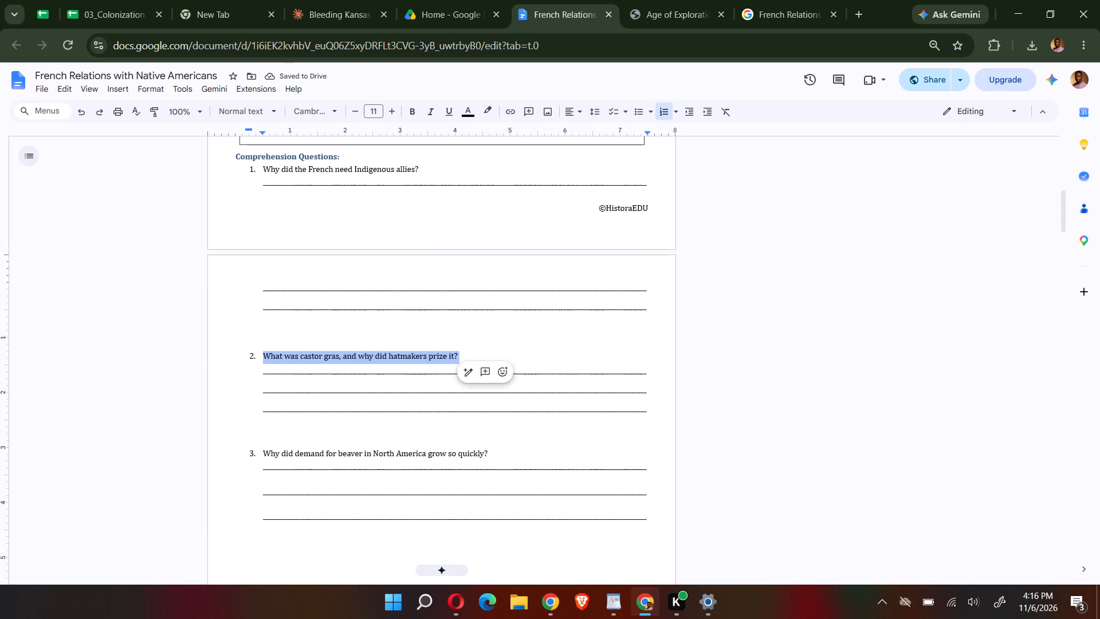
key(BackSpace)
click(662, 17)
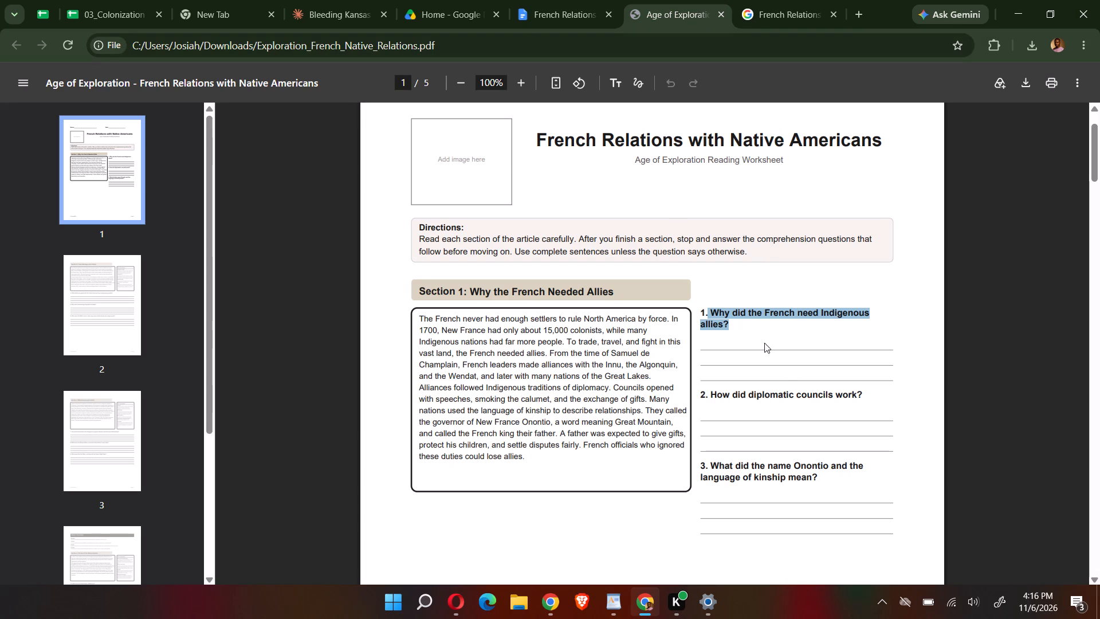
drag(863, 395, 841, 395)
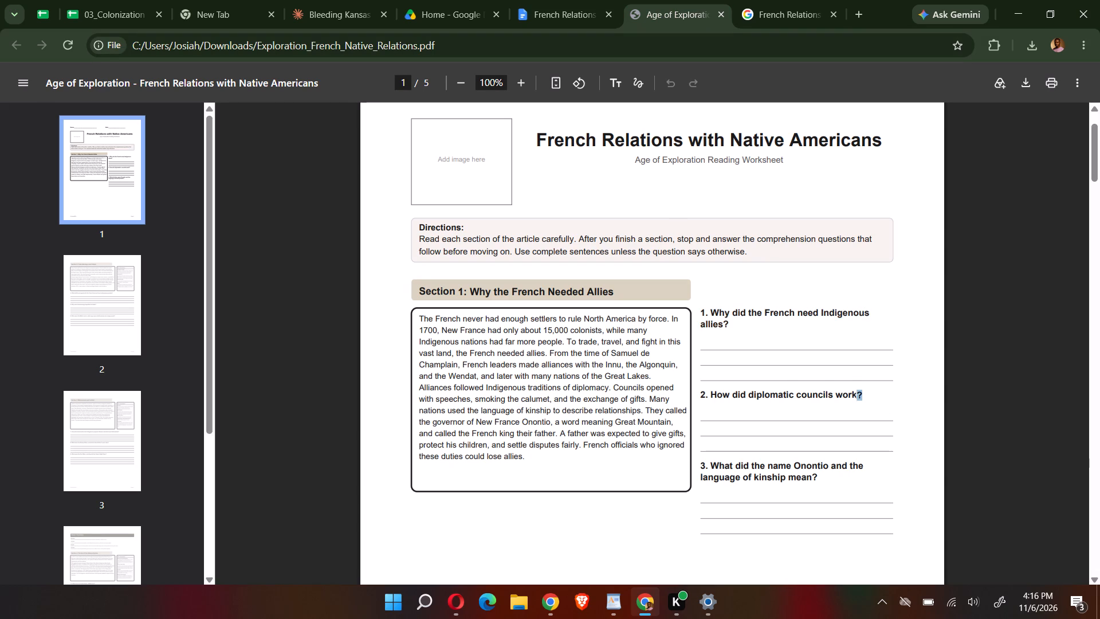
drag(841, 395, 713, 398)
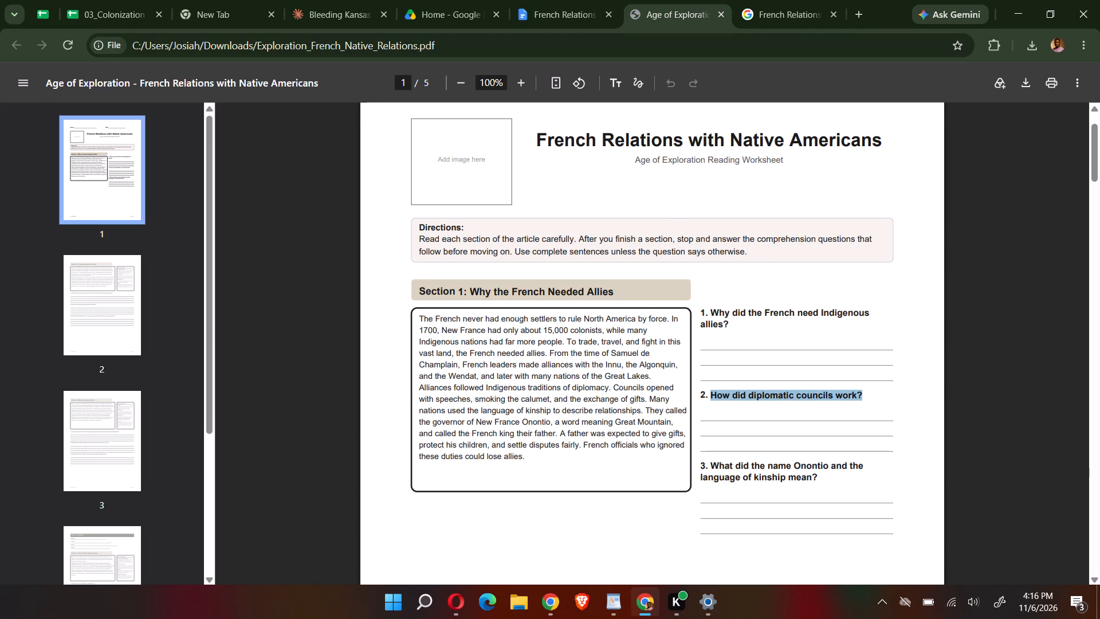
key(ctrl+c)
click(559, 15)
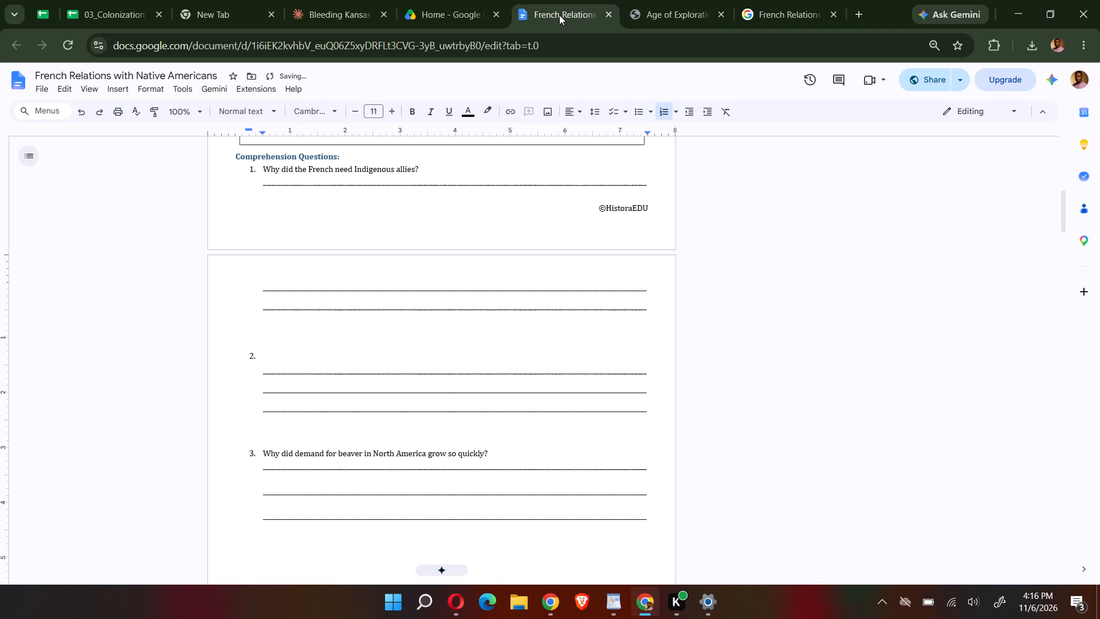
key(ctrl+v)
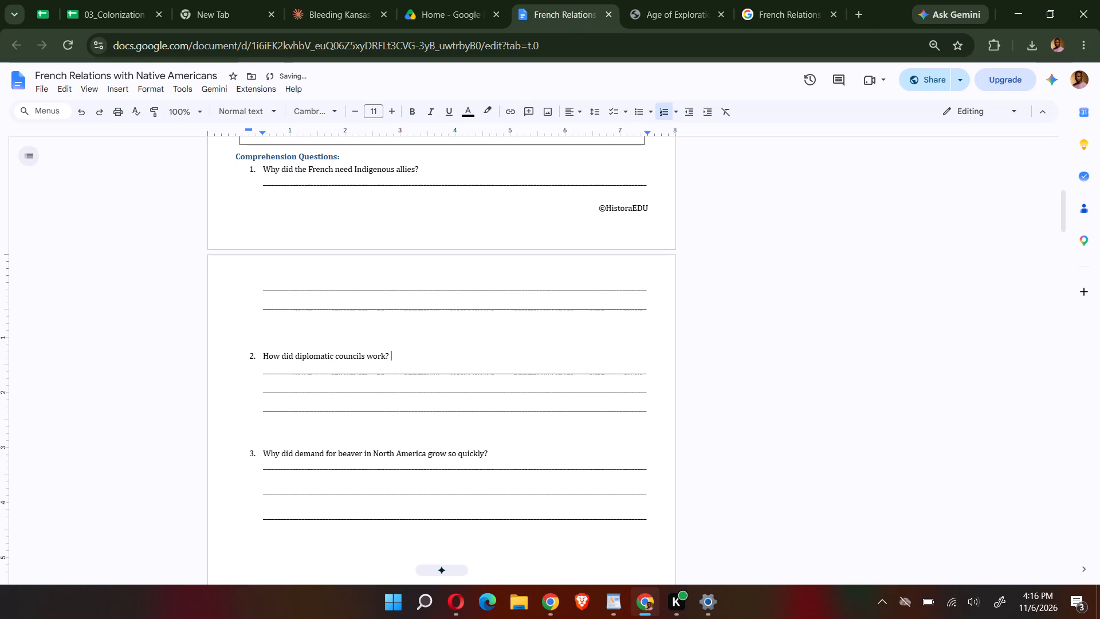
Replace comprehension question 3 about beaver demand with the PDF's "What did the name Onontio and the language of kinship mean?".
drag(492, 452, 482, 453)
drag(482, 453, 263, 449)
key(BackSpace)
drag(670, 6, 668, 22)
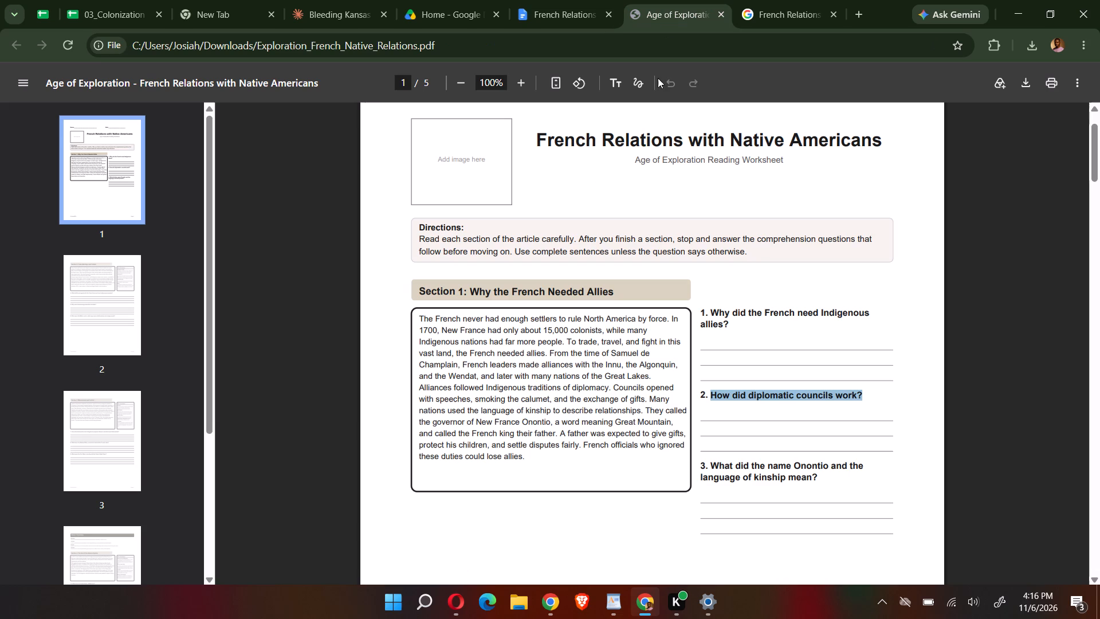
drag(815, 475, 772, 483)
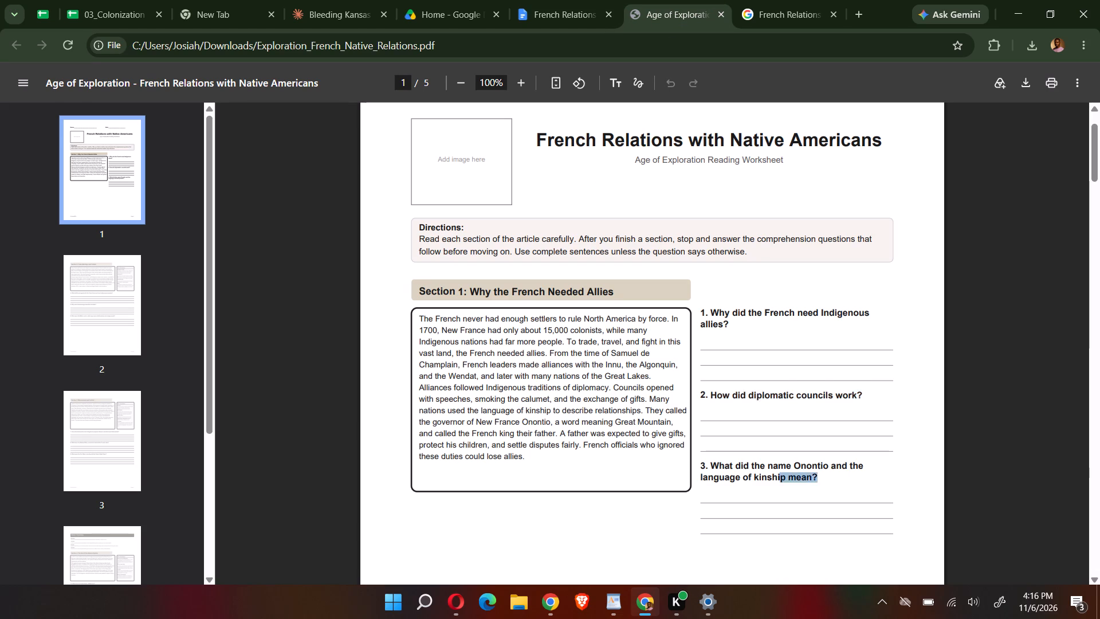
drag(772, 483, 709, 464)
key(ctrl+c)
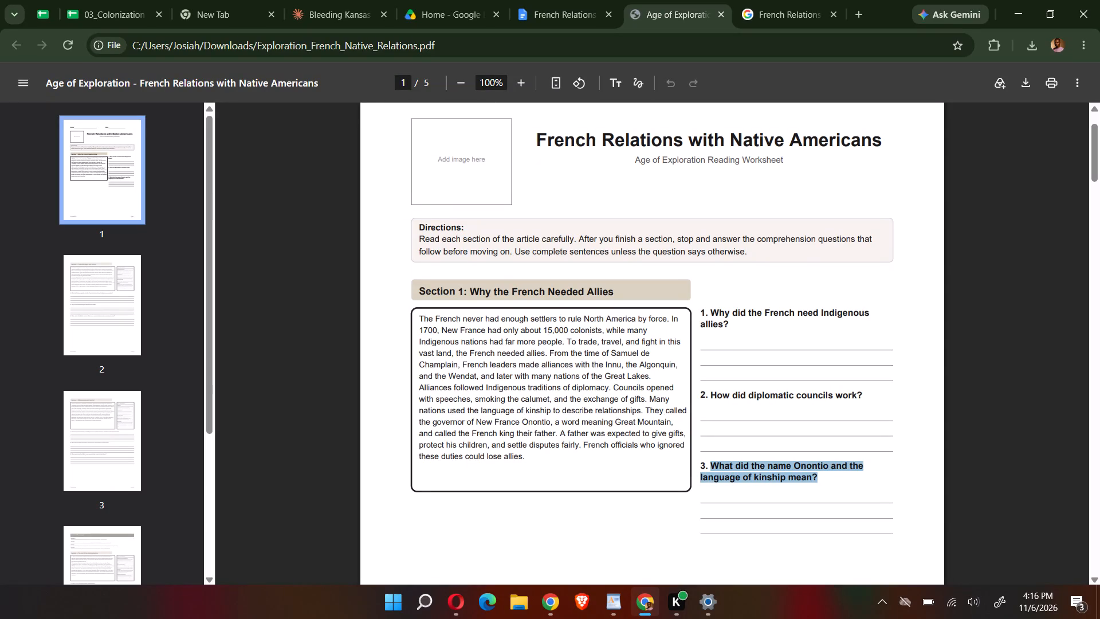
click(546, 0)
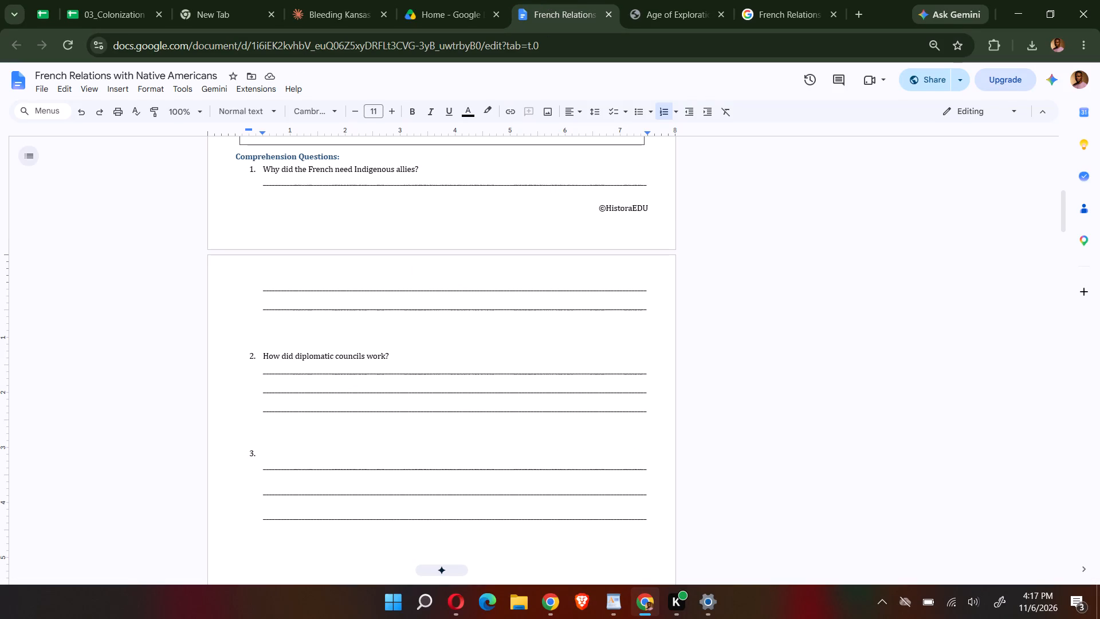
key(ctrl+v)
Replace the "How the Trade Worked" heading with the PDF's Section 2 title "Trade, Marriage, and Culture".
scroll(628, 343, down, 3)
scroll(579, 363, down, 3)
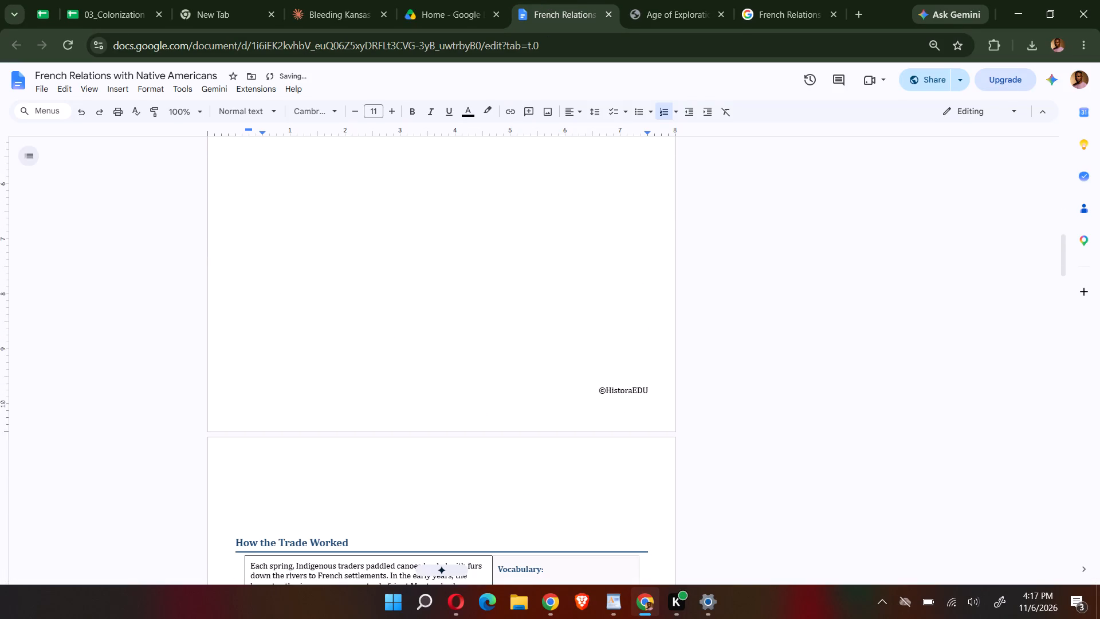
scroll(532, 418, down, 2)
drag(356, 399, 347, 399)
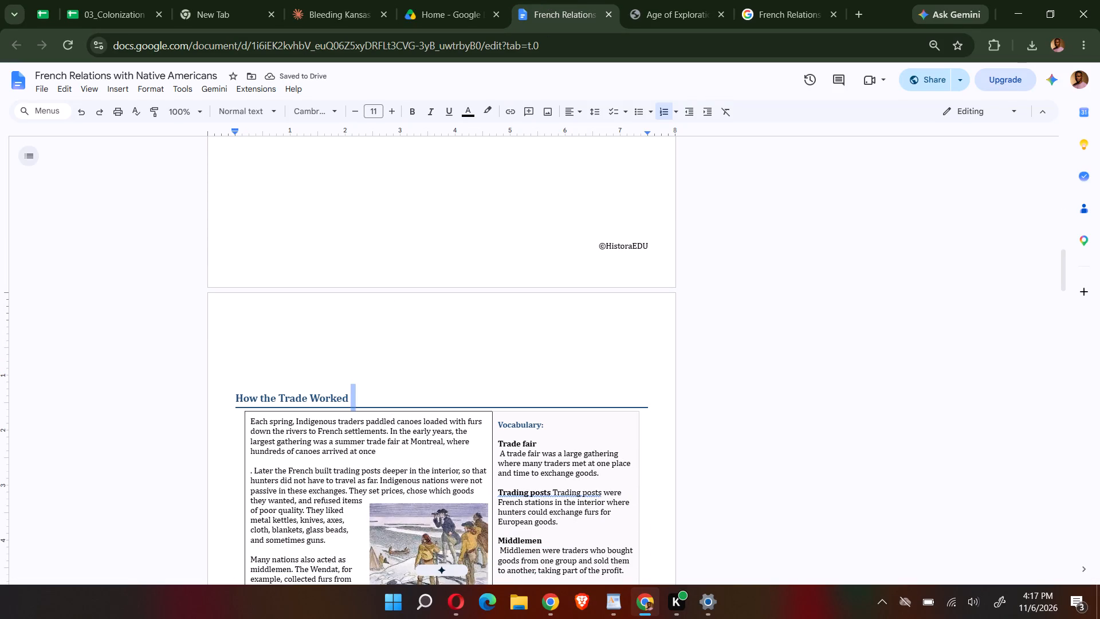
drag(347, 399, 223, 399)
key(BackSpace)
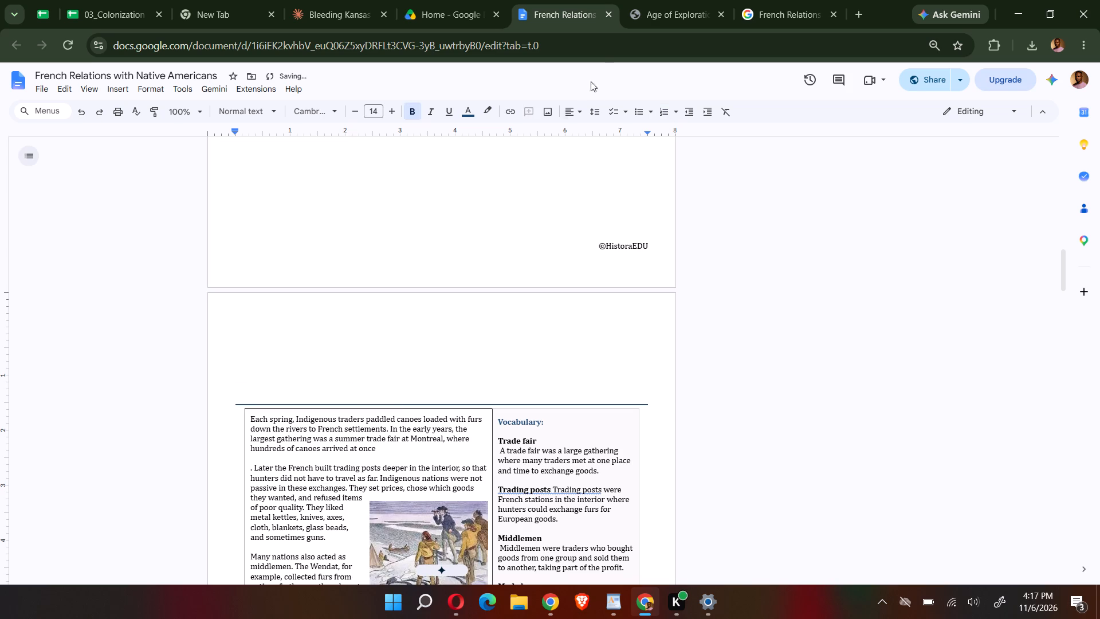
click(670, 6)
scroll(616, 229, down, 6)
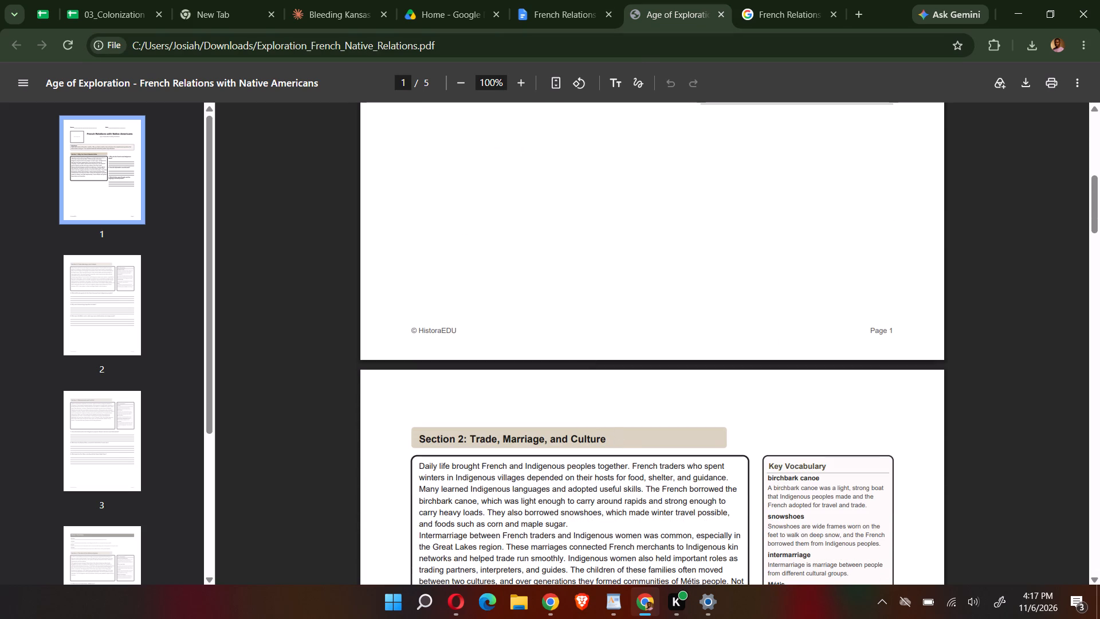
drag(610, 442, 470, 437)
click(465, 437)
drag(608, 438, 502, 440)
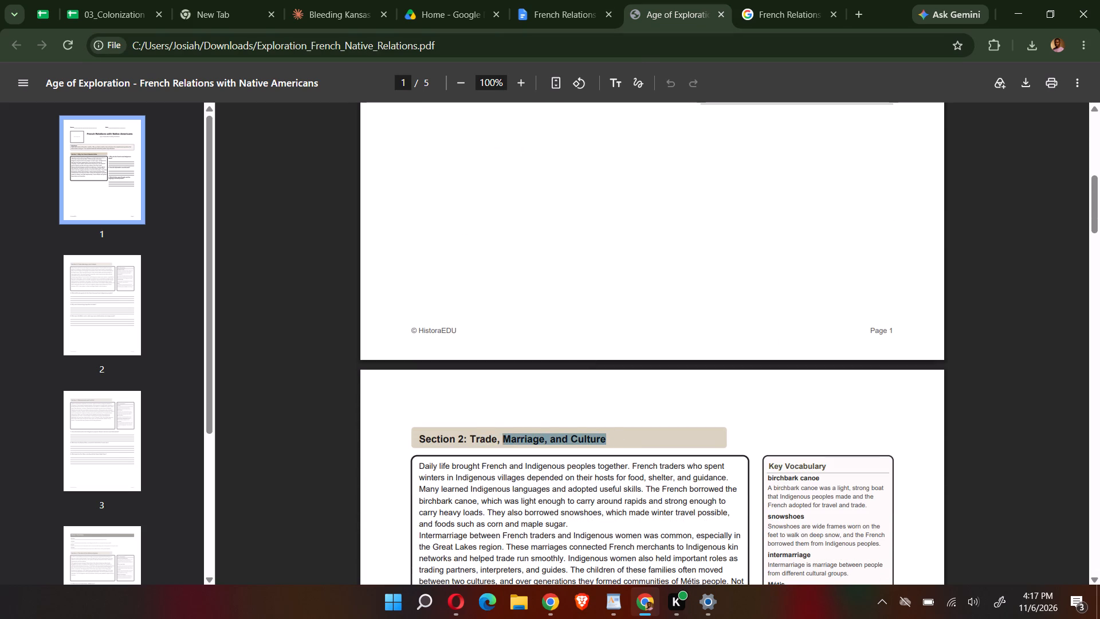
drag(502, 440, 475, 438)
drag(475, 438, 470, 438)
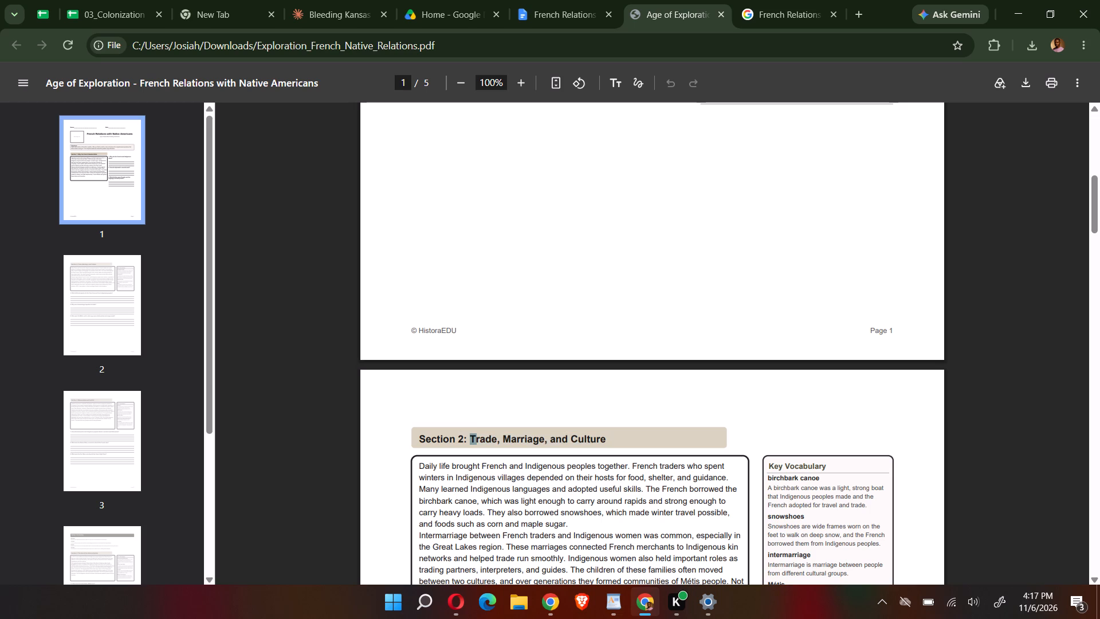
drag(470, 438, 539, 438)
click(623, 437)
drag(607, 440, 579, 440)
drag(579, 440, 472, 437)
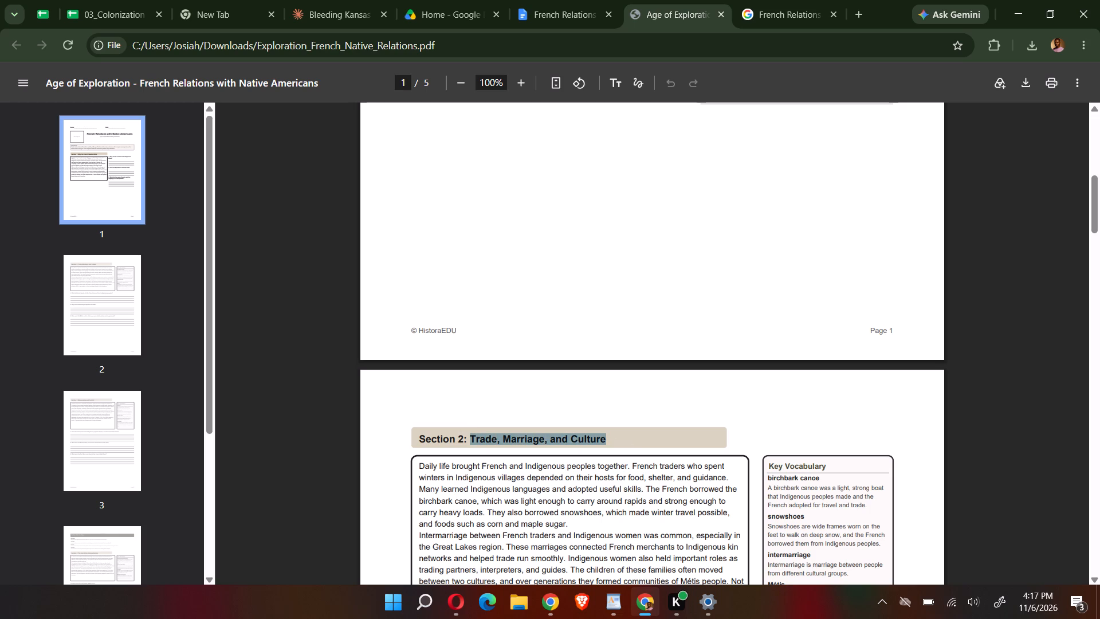
drag(472, 437, 470, 436)
key(ctrl+c)
click(534, 0)
key(ctrl+v)
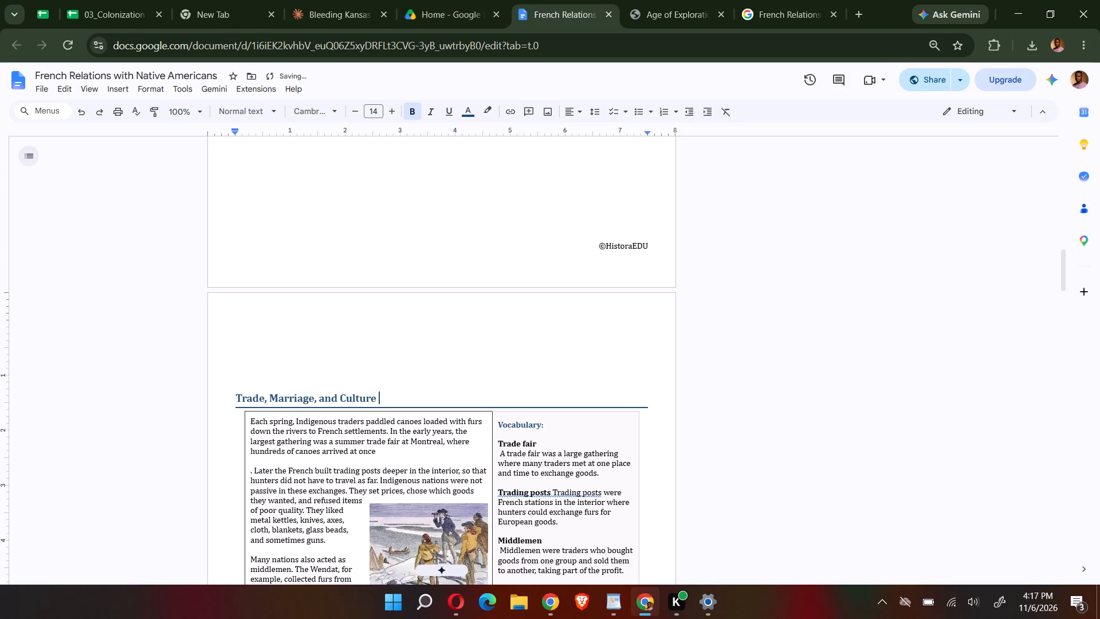
Replace the trade passage and its picture in the box under "Trade, Marriage, and Culture" with the PDF's Section 2 passage.
scroll(531, 205, down, 4)
scroll(441, 342, up, 1)
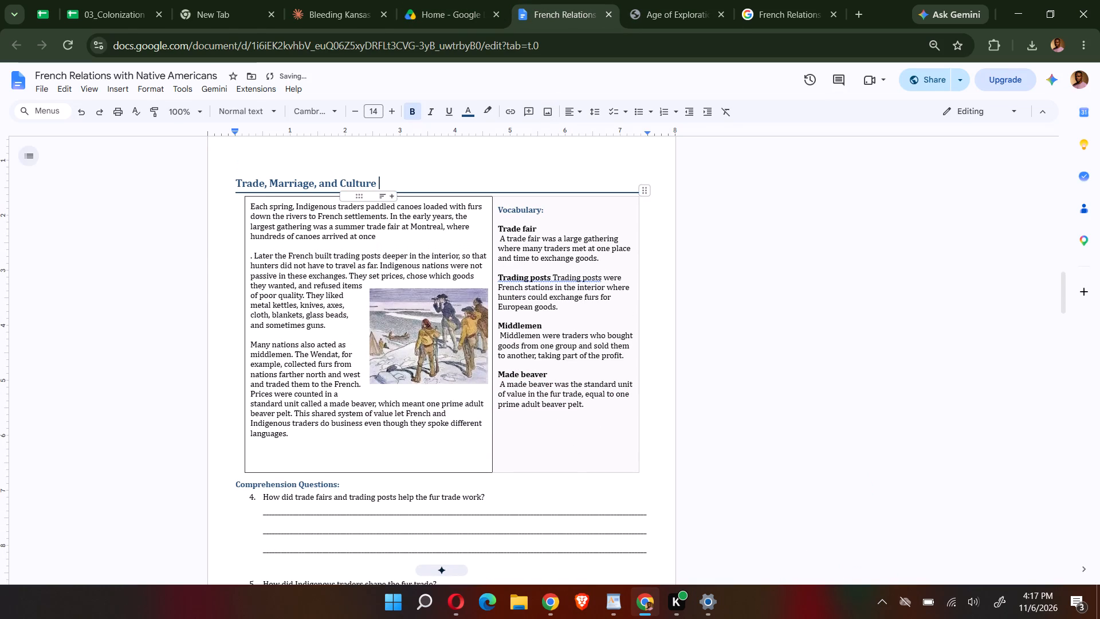
drag(304, 441, 244, 210)
key(BackSpace)
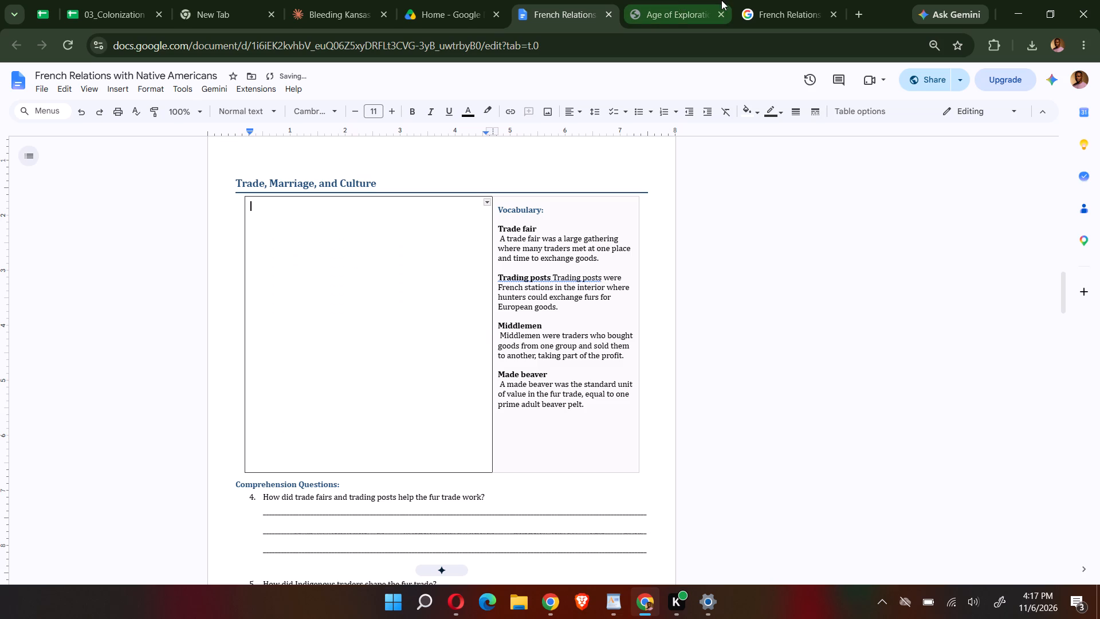
click(669, 5)
scroll(588, 454, down, 2)
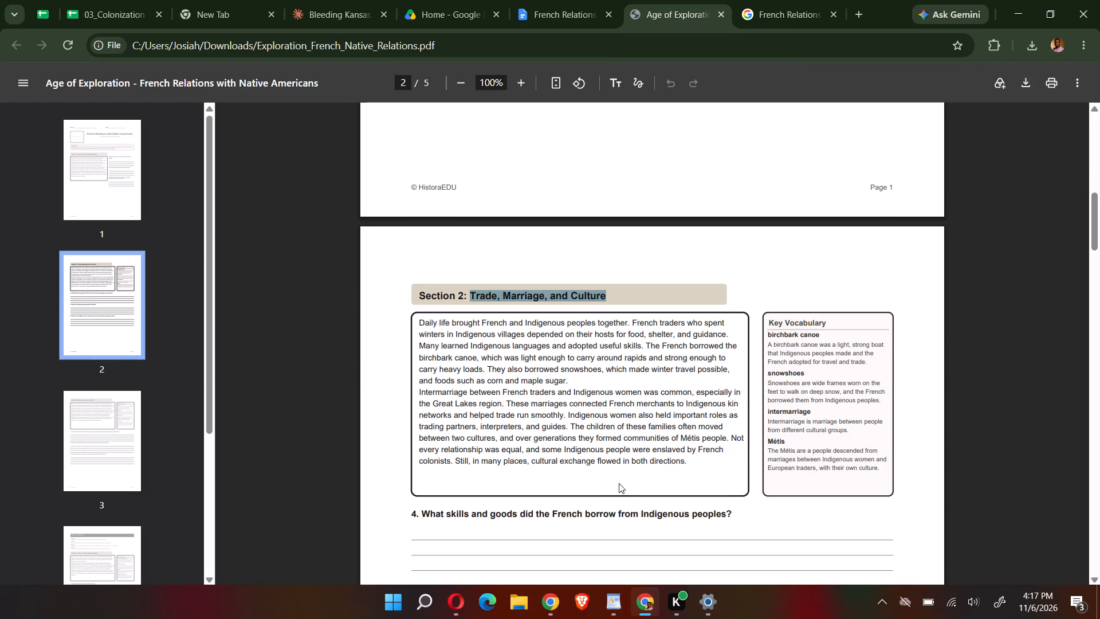
drag(696, 467, 424, 318)
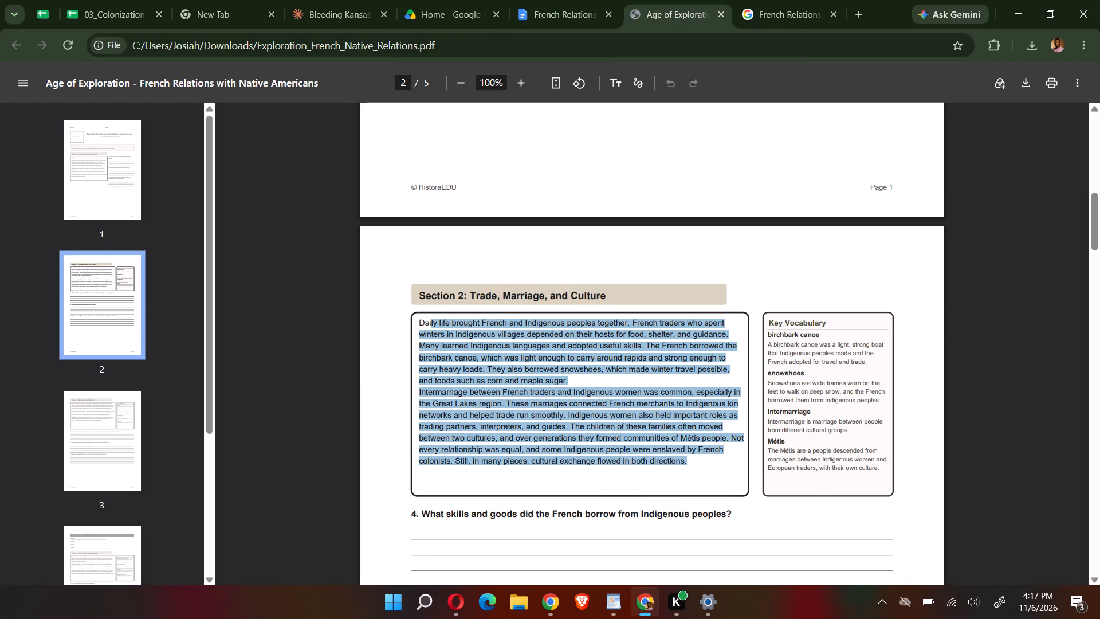
Copy the PDF's full Section 2 passage, starting at "Daily life brought", into the empty box under "Trade, Marriage, and Culture".
drag(424, 318, 415, 318)
key(ctrl+c)
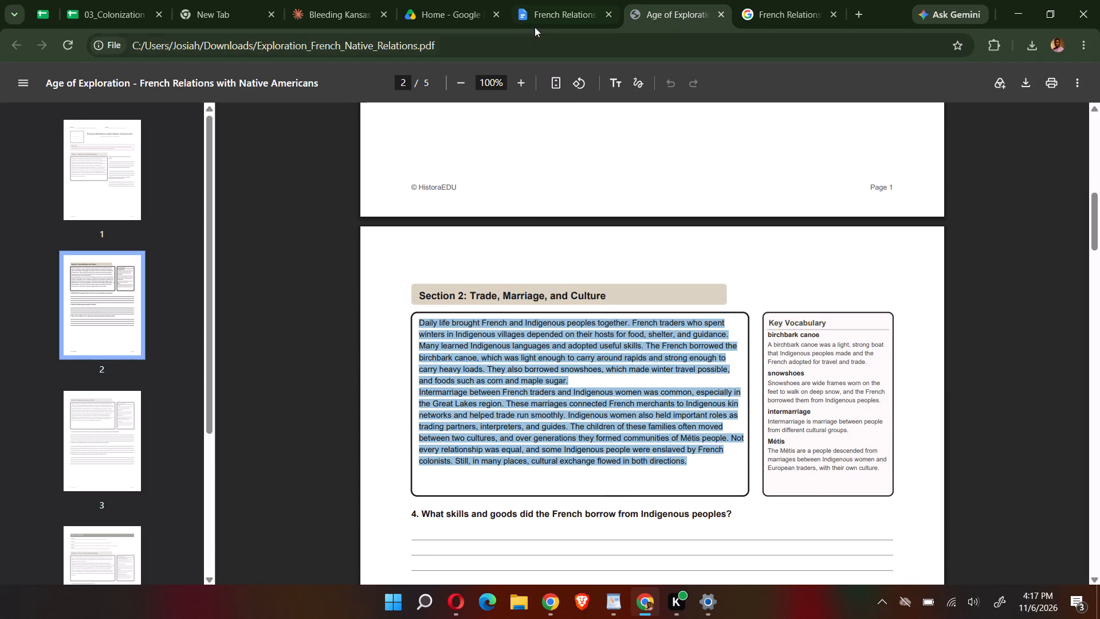
click(541, 18)
key(ctrl+v)
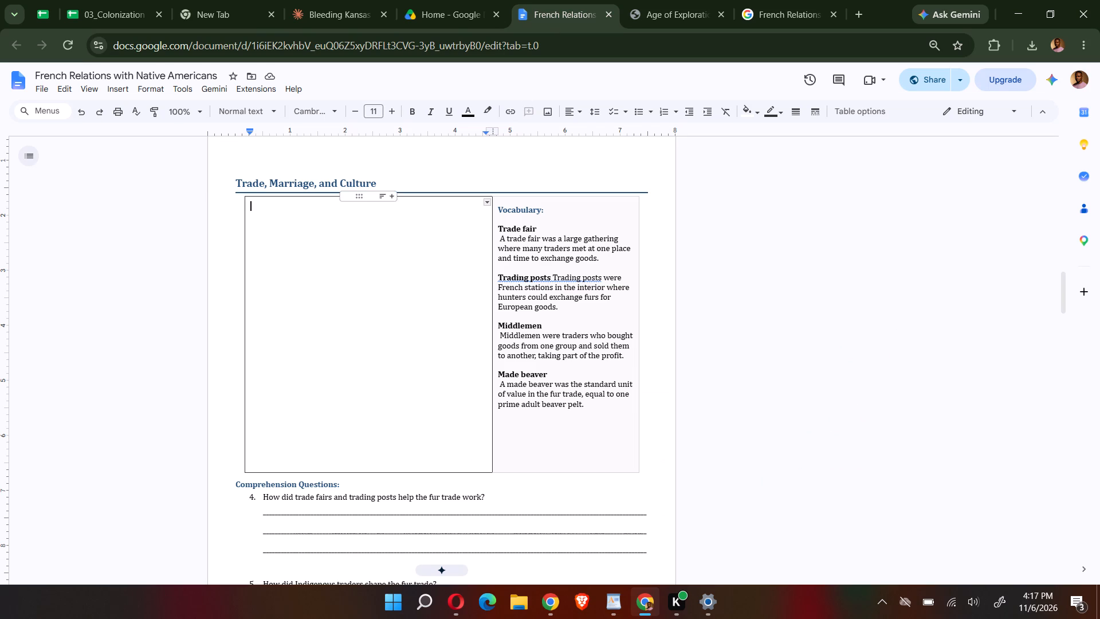
Search Google Images with the Section 2 passage and copy the picture of voyageurs crowded in a canoe on rough water.
click(788, 13)
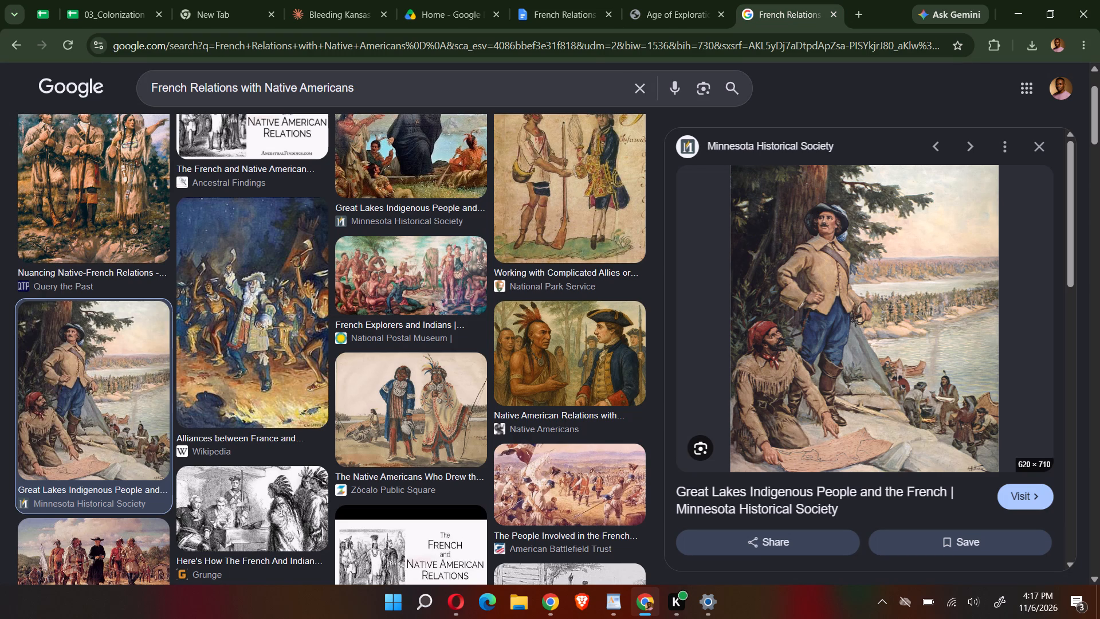
click(631, 80)
key(ctrl+v)
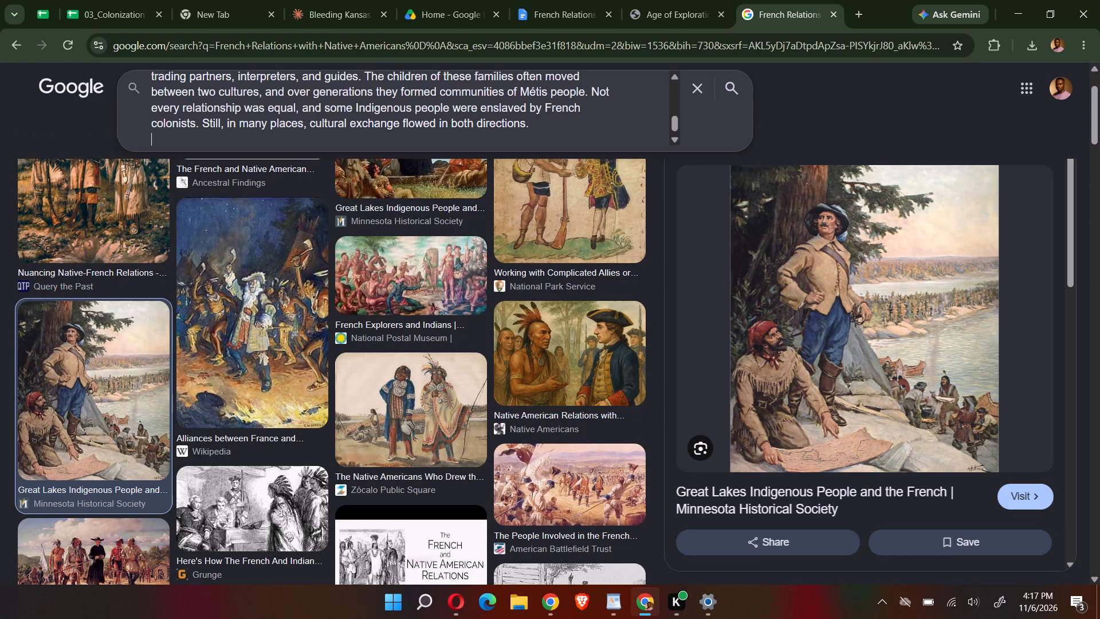
key(Return)
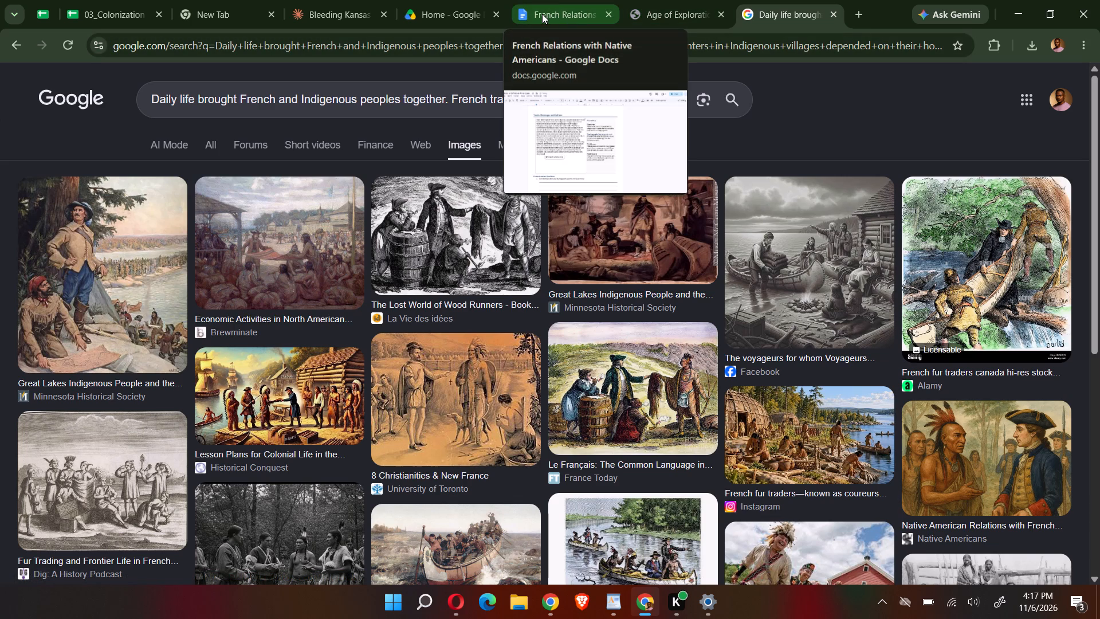
scroll(370, 251, down, 3)
click(445, 321)
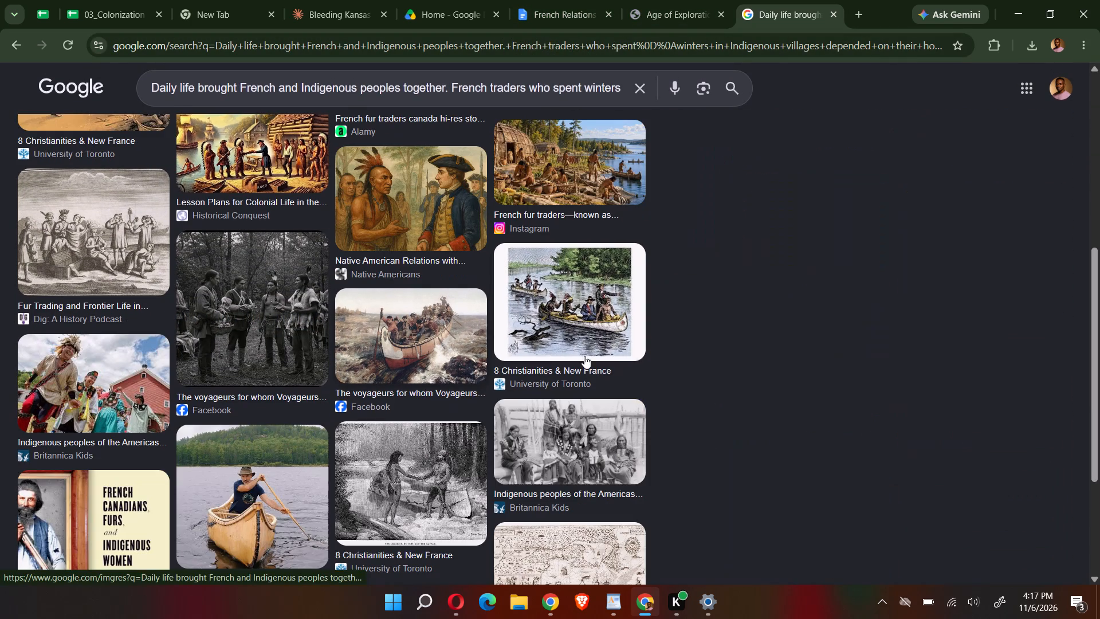
right_click(782, 316)
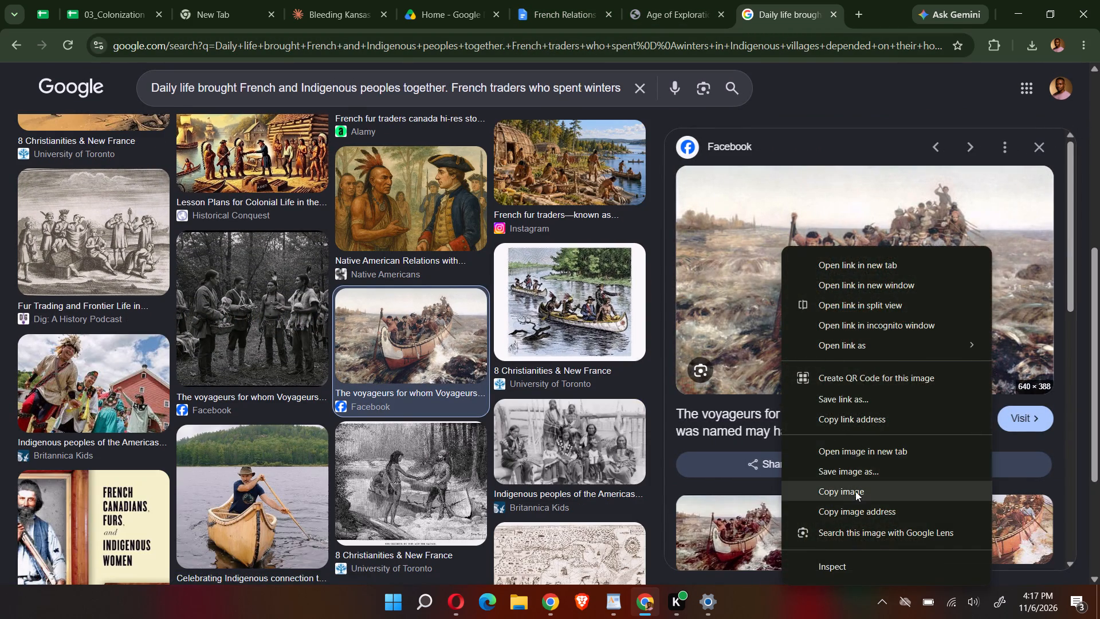
click(855, 493)
In the worksheet's Section 2 passage, insert a blank line so "Many learned Indigenous languages" starts a new paragraph.
click(566, 1)
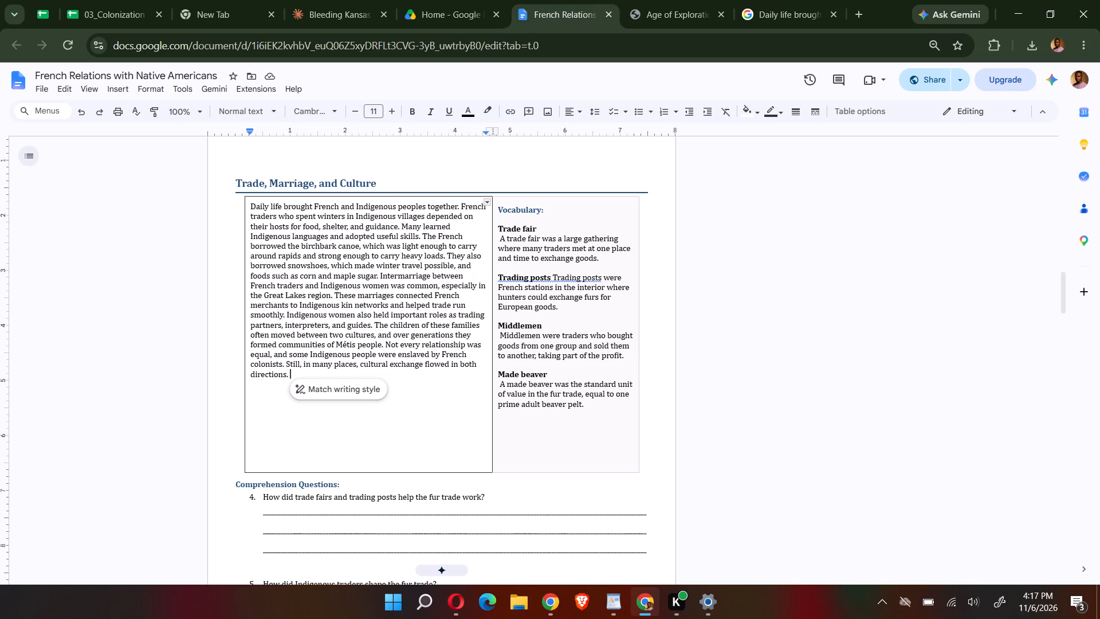
click(400, 229)
key(Return)
key(Return)
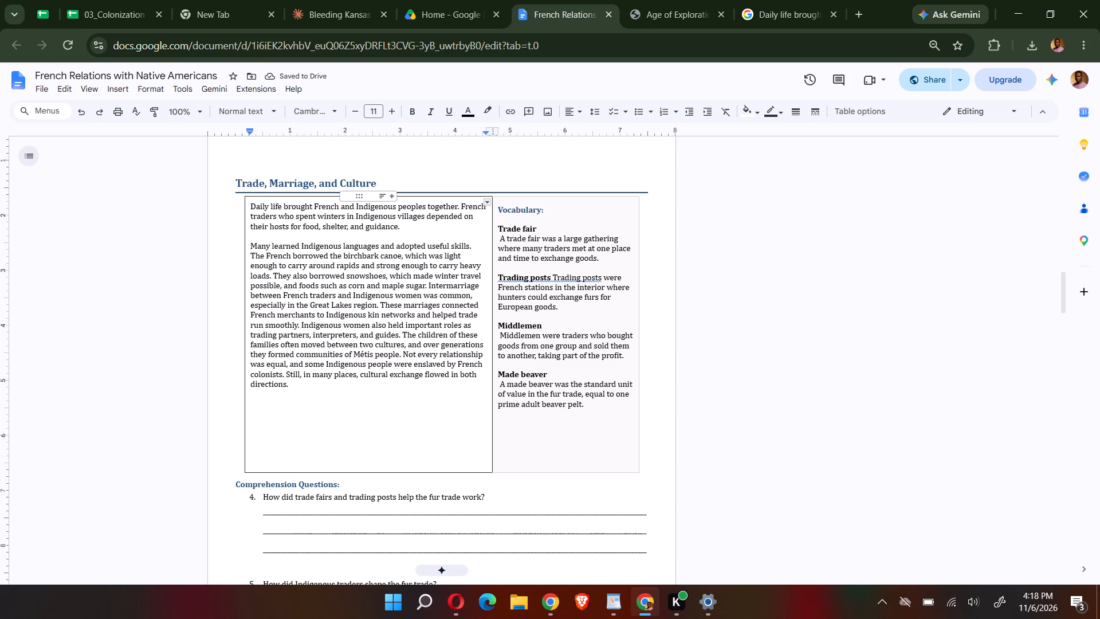
Break the Section 2 passage after "especially in the Great Lakes region." and paste the copied canoe painting into the gap.
click(377, 303)
key(Right)
key(Return)
key(Return)
click(442, 309)
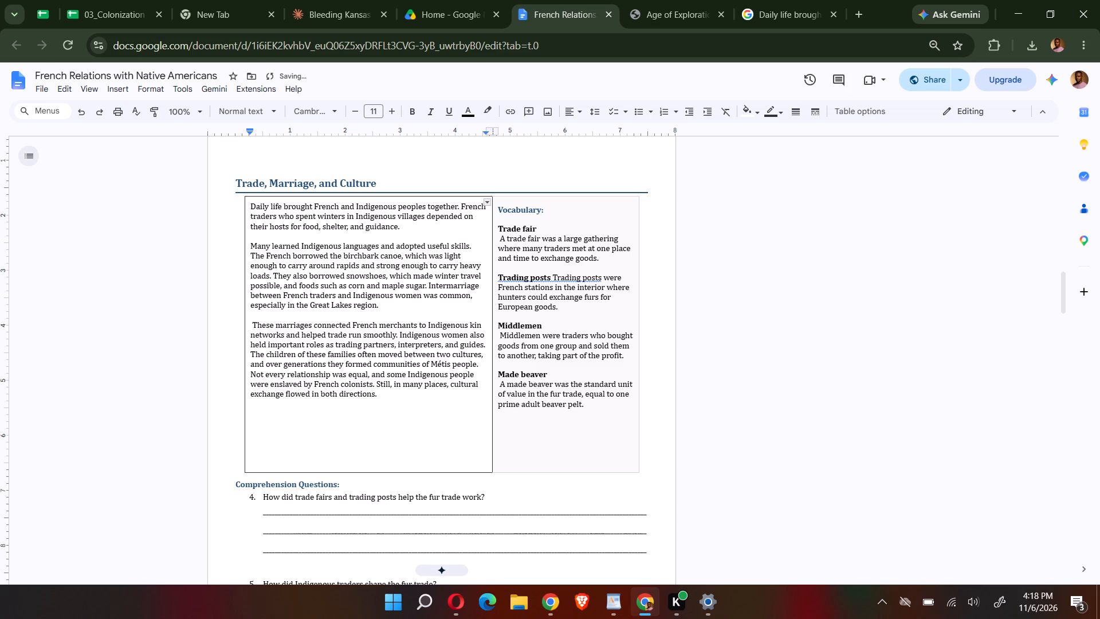
key(ctrl+v)
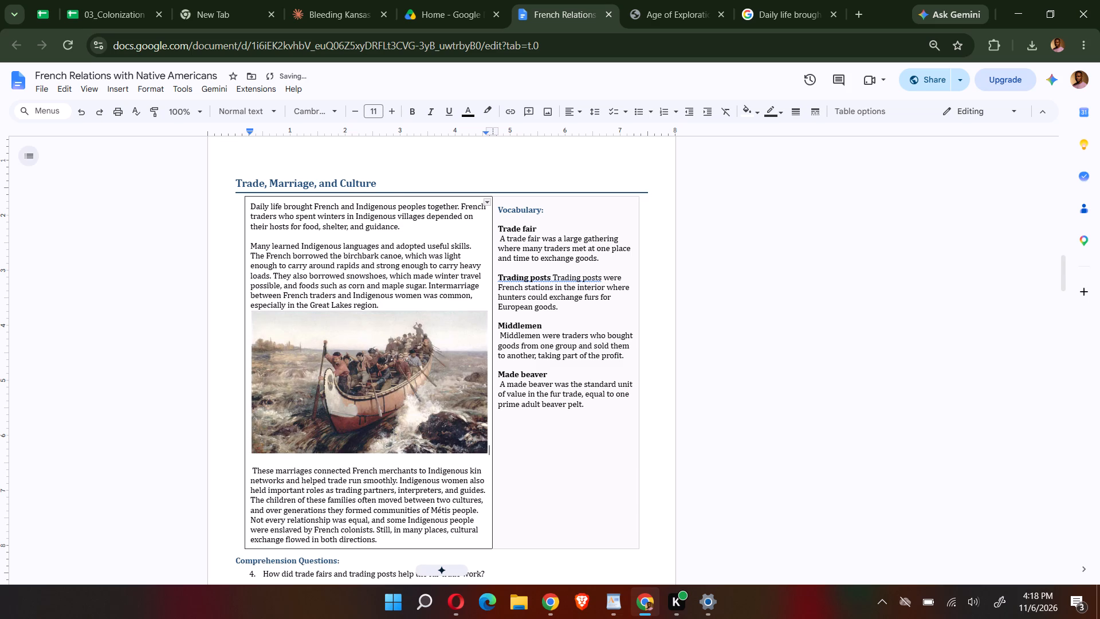
Wrap text around the canoe painting, shrink it to about 2.5 inches wide and place it beside the "These marriages connected" paragraph.
click(272, 440)
click(307, 465)
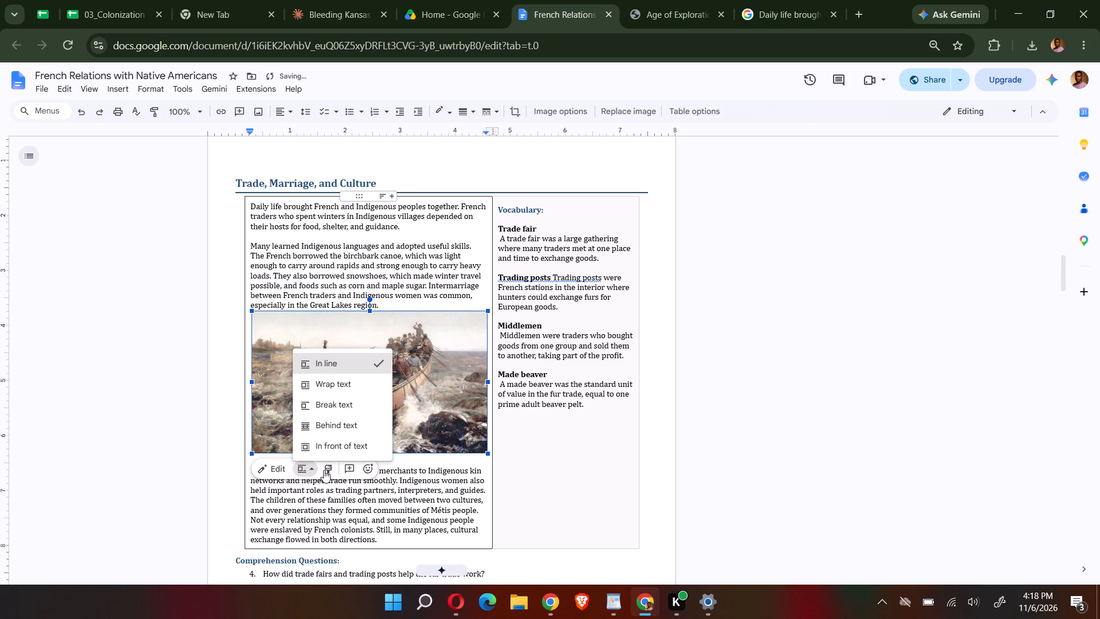
click(351, 382)
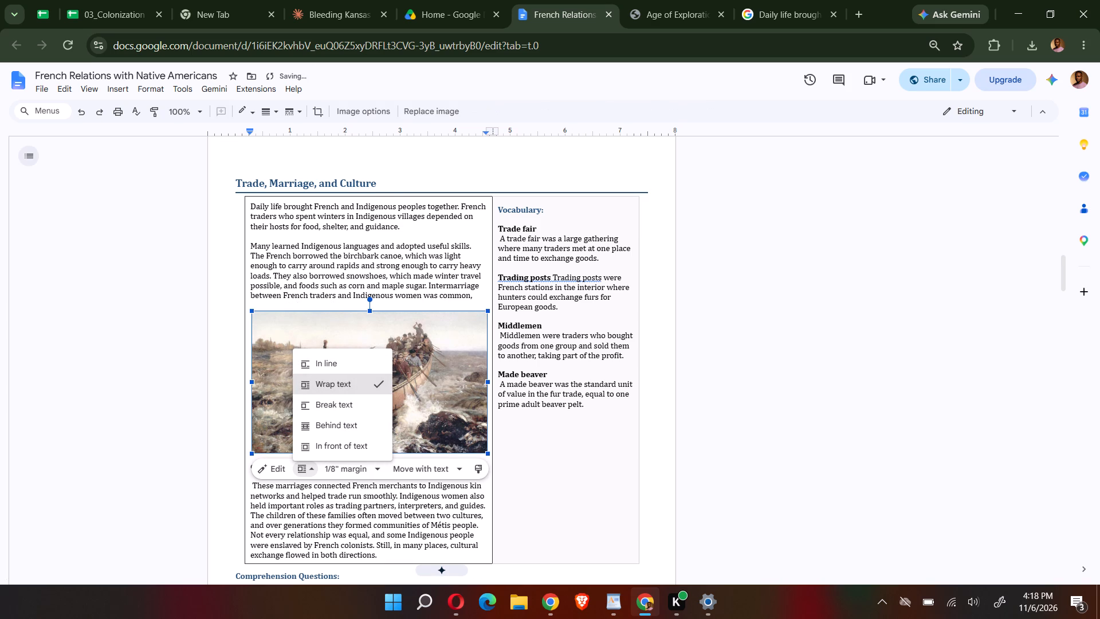
drag(252, 455, 347, 390)
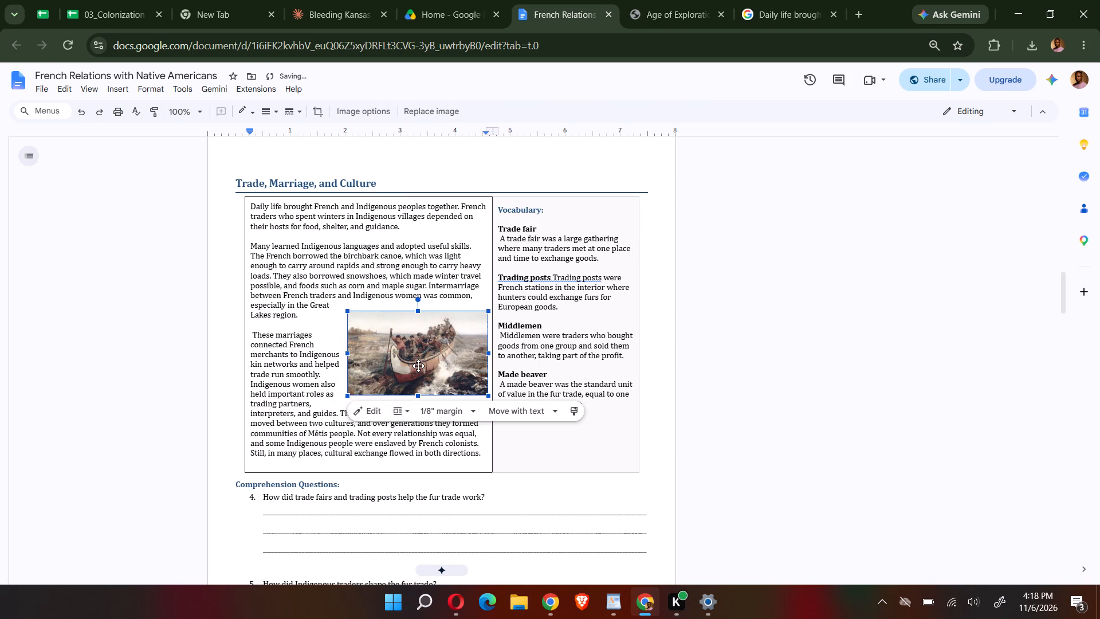
drag(418, 366, 417, 378)
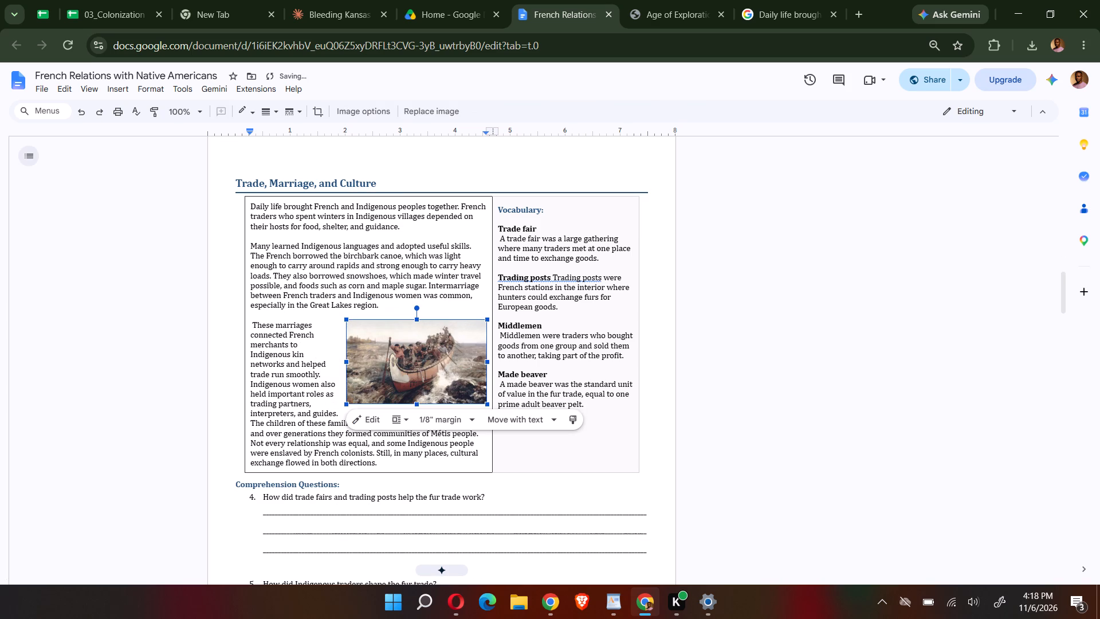
click(721, 393)
Replace the fur-trade vocabulary entries beside the Section 2 passage with the PDF's birchbark canoe entry, directly under the Vocabulary heading.
drag(591, 414, 526, 288)
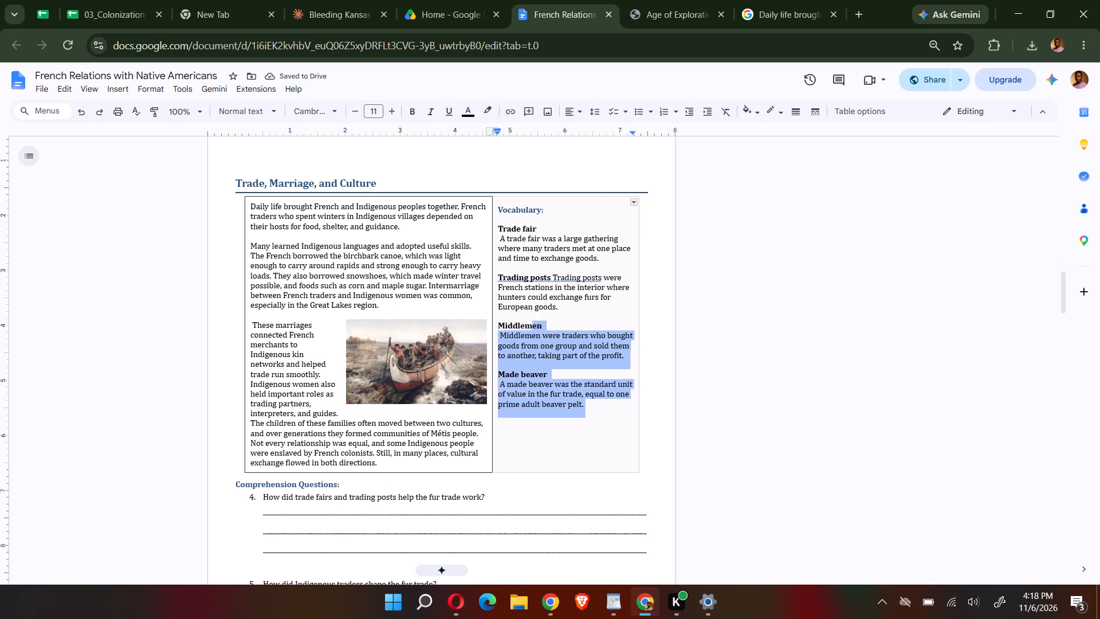
drag(526, 288, 500, 230)
key(BackSpace)
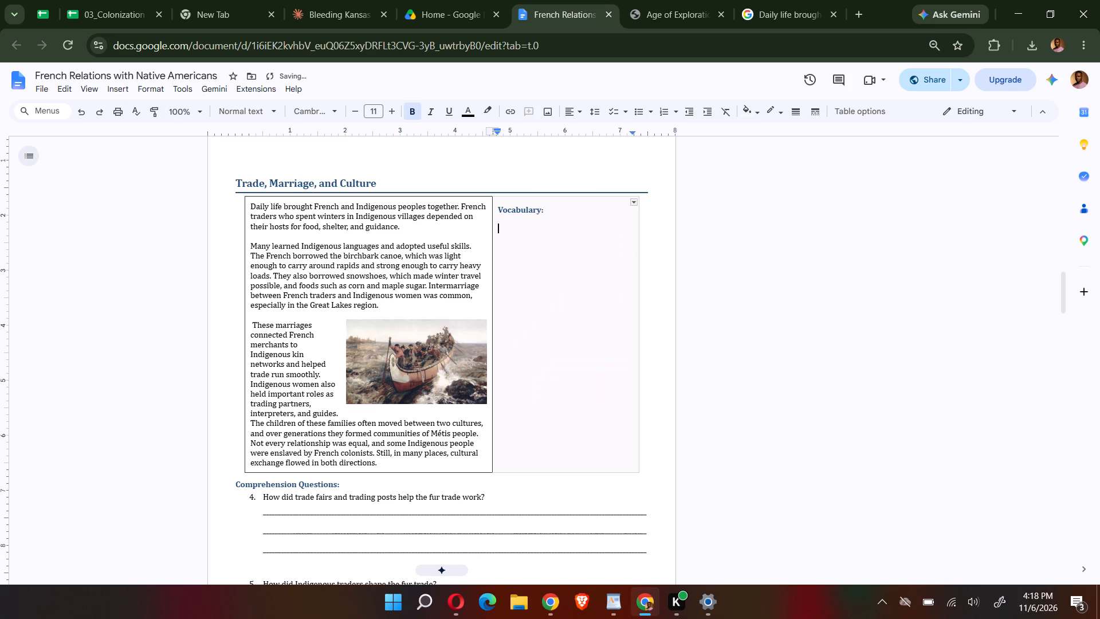
click(641, 0)
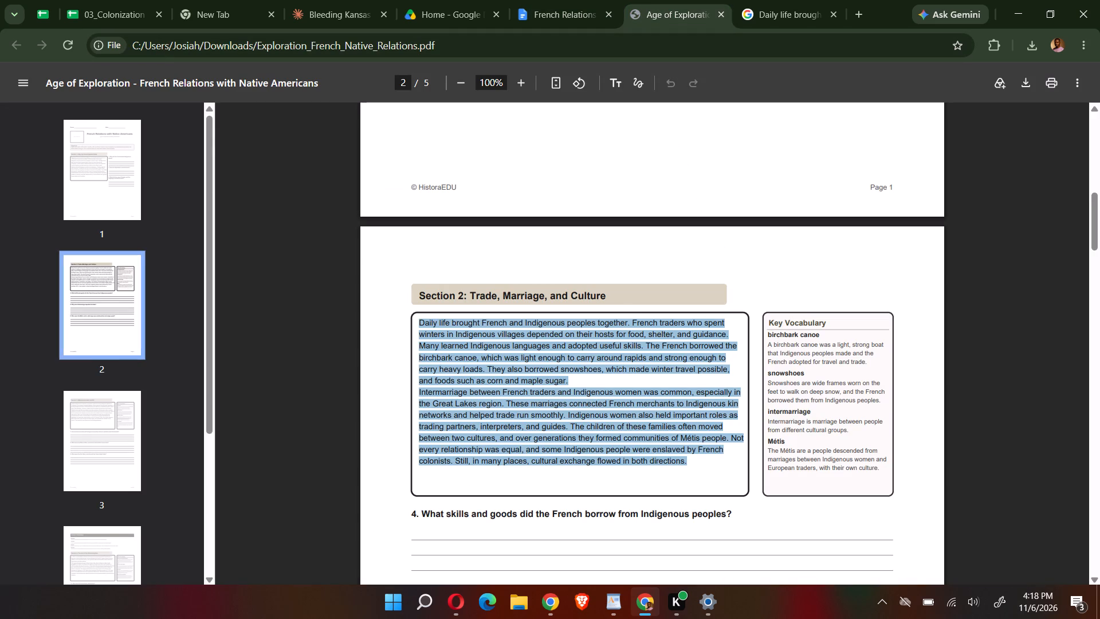
drag(869, 362, 766, 342)
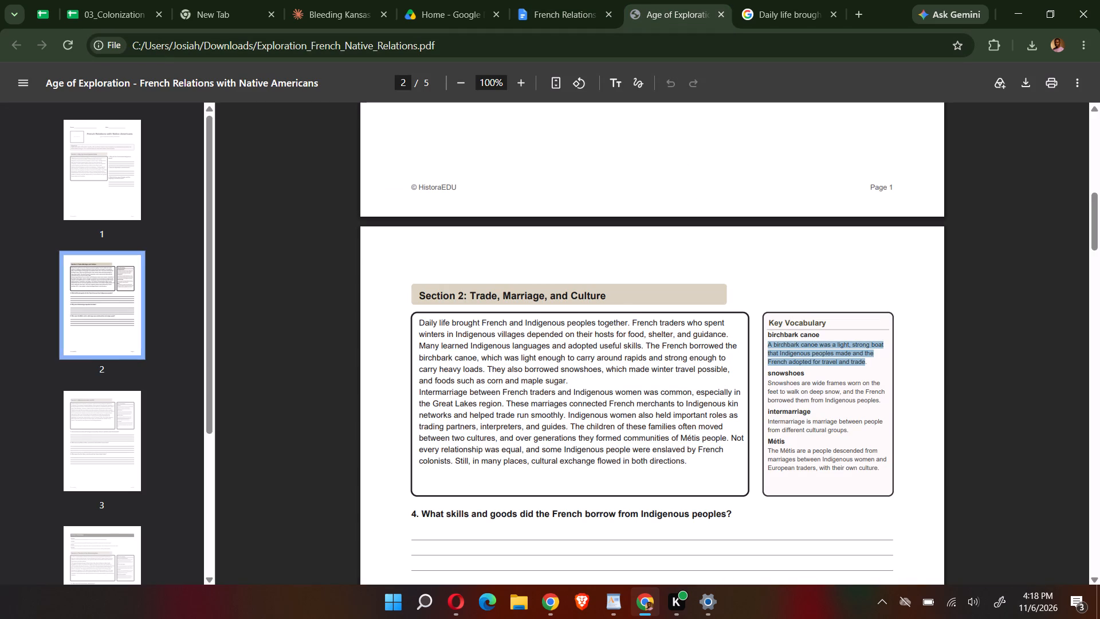
drag(766, 342, 763, 336)
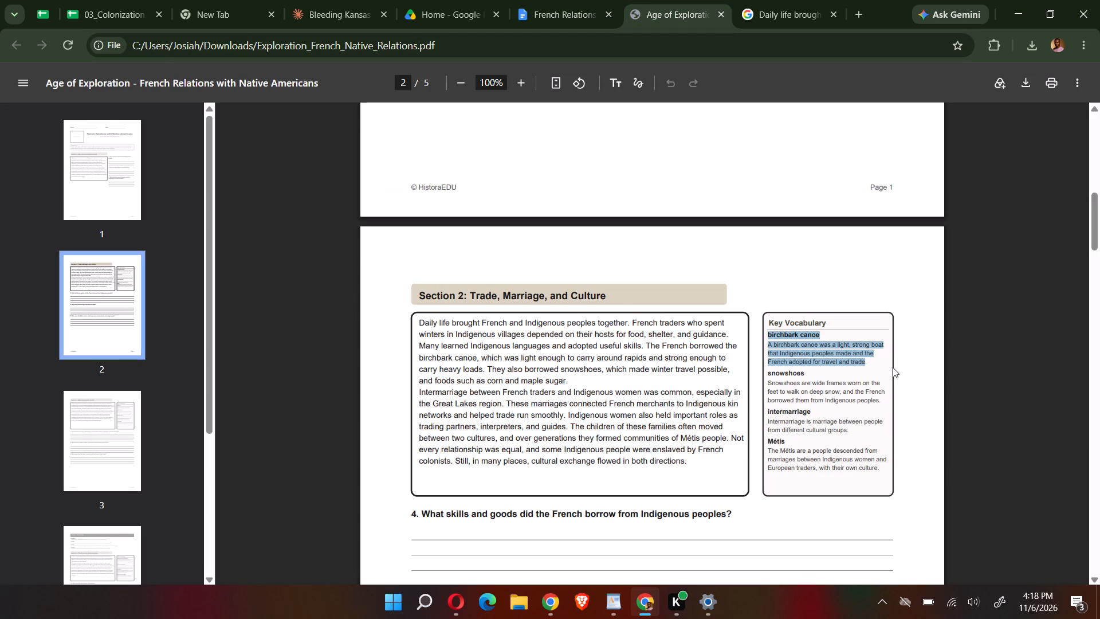
key(ctrl+c)
drag(534, 3, 547, 15)
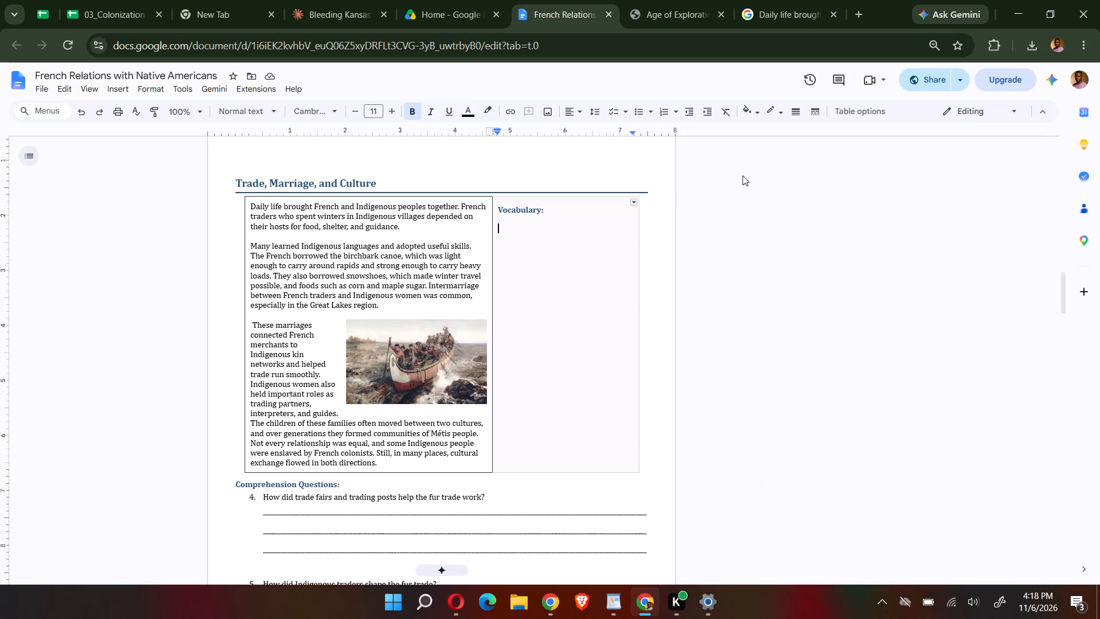
key(ctrl+v)
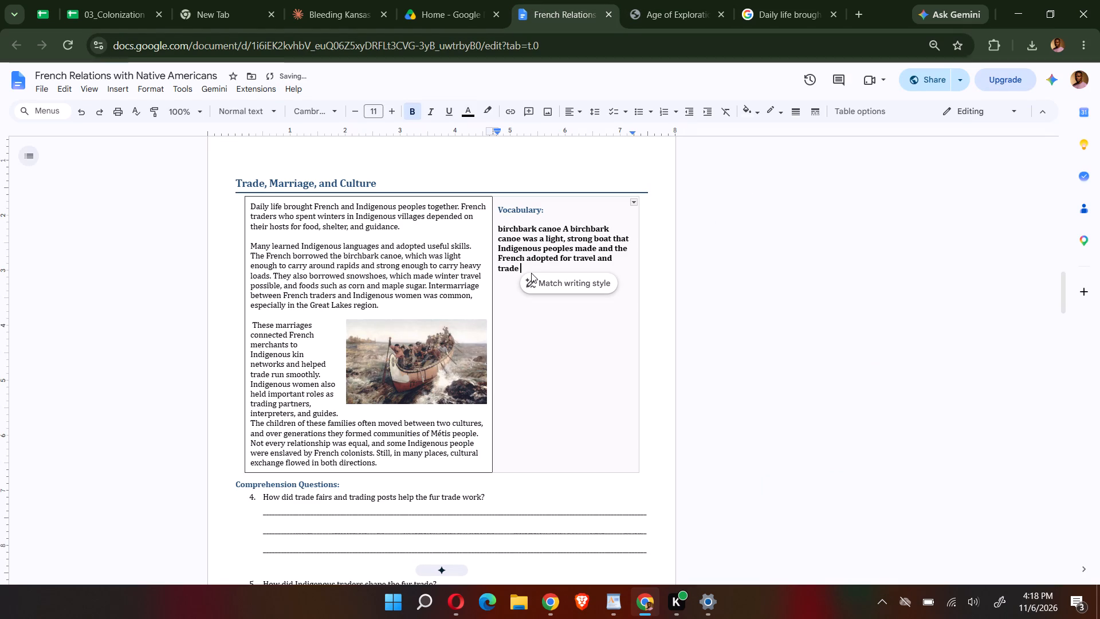
click(496, 224)
key(BackSpace)
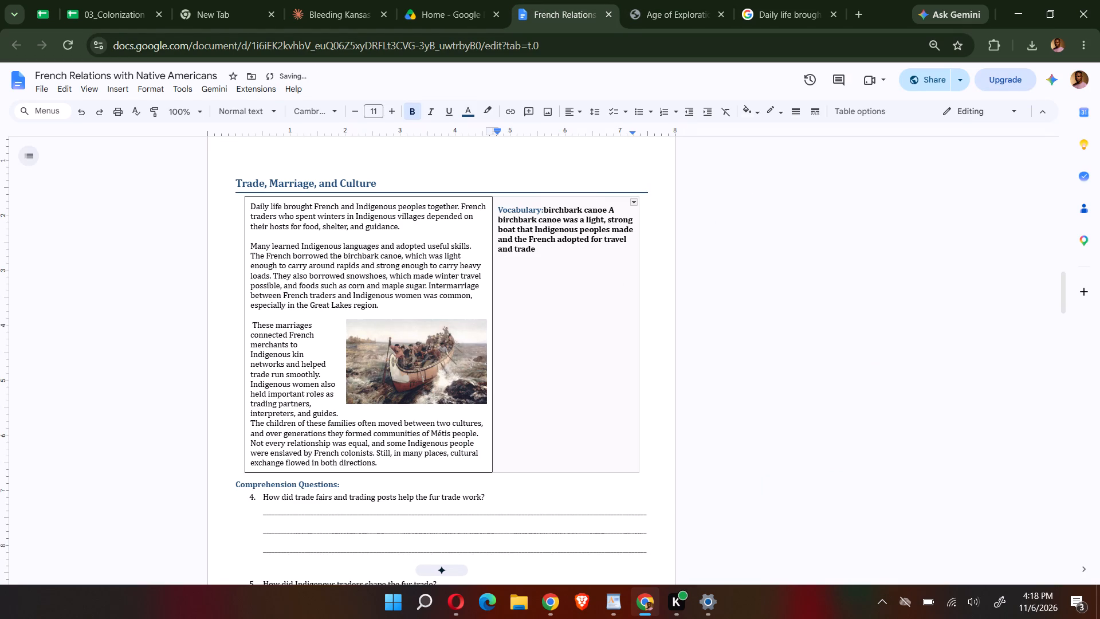
key(Return)
Unbold the canoe definition, put the capitalised bold term "Birchbark canoe" on its own line, and end the definition with a period.
drag(520, 264, 554, 219)
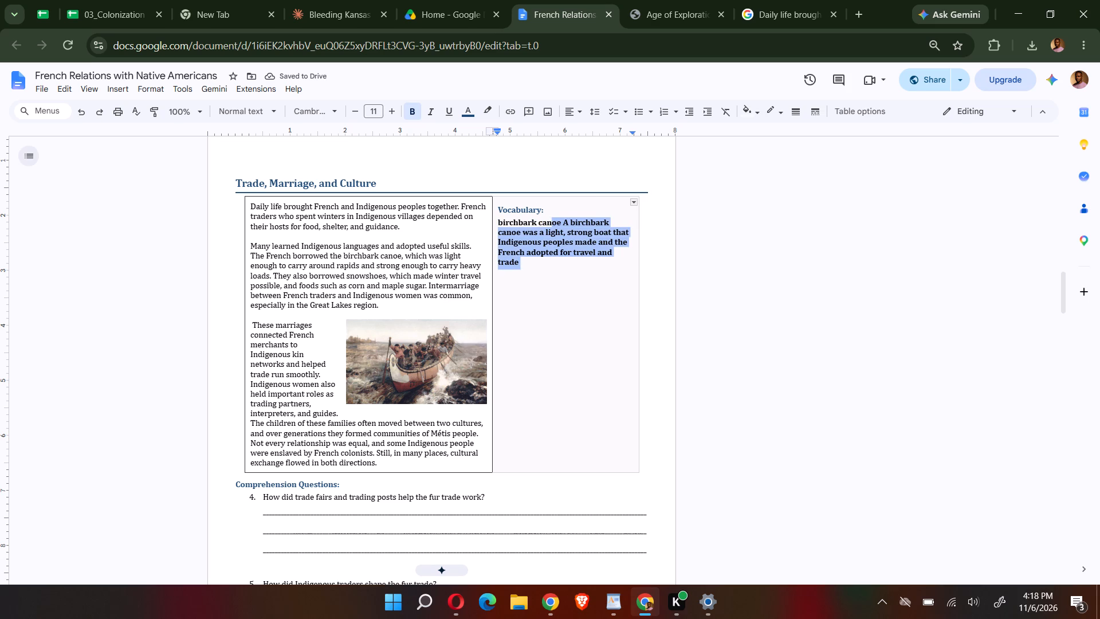
drag(554, 219, 564, 219)
drag(564, 219, 563, 219)
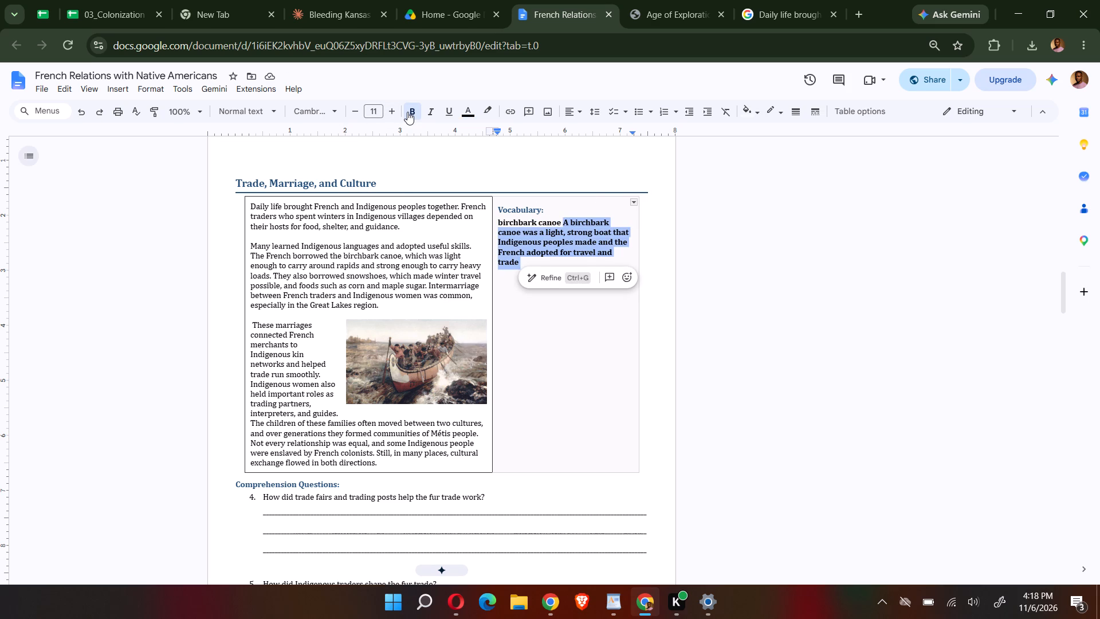
click(407, 112)
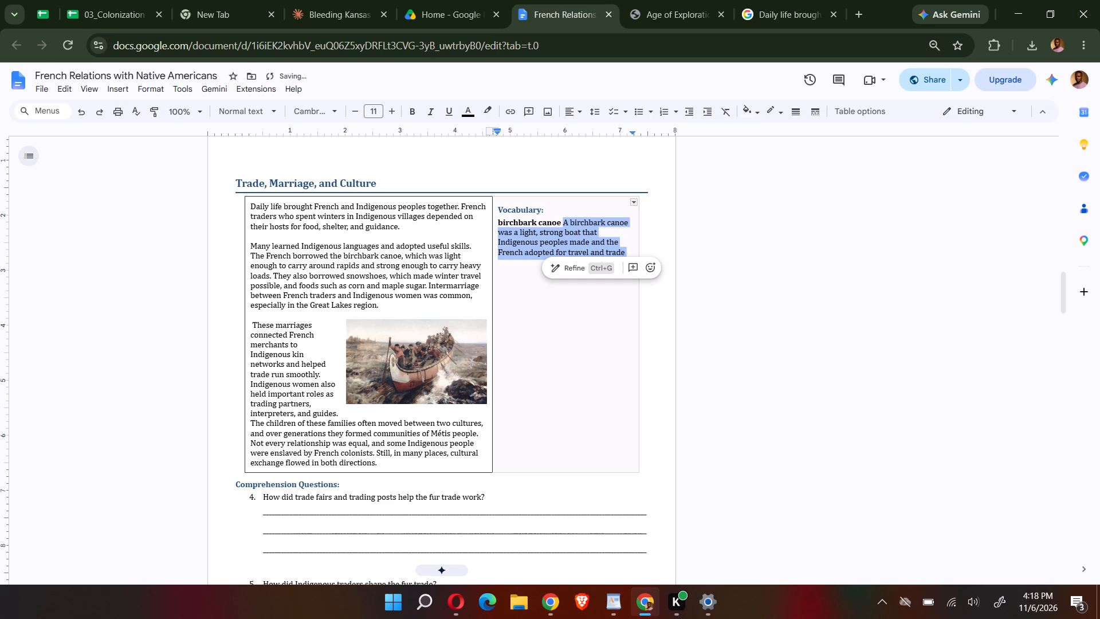
click(502, 222)
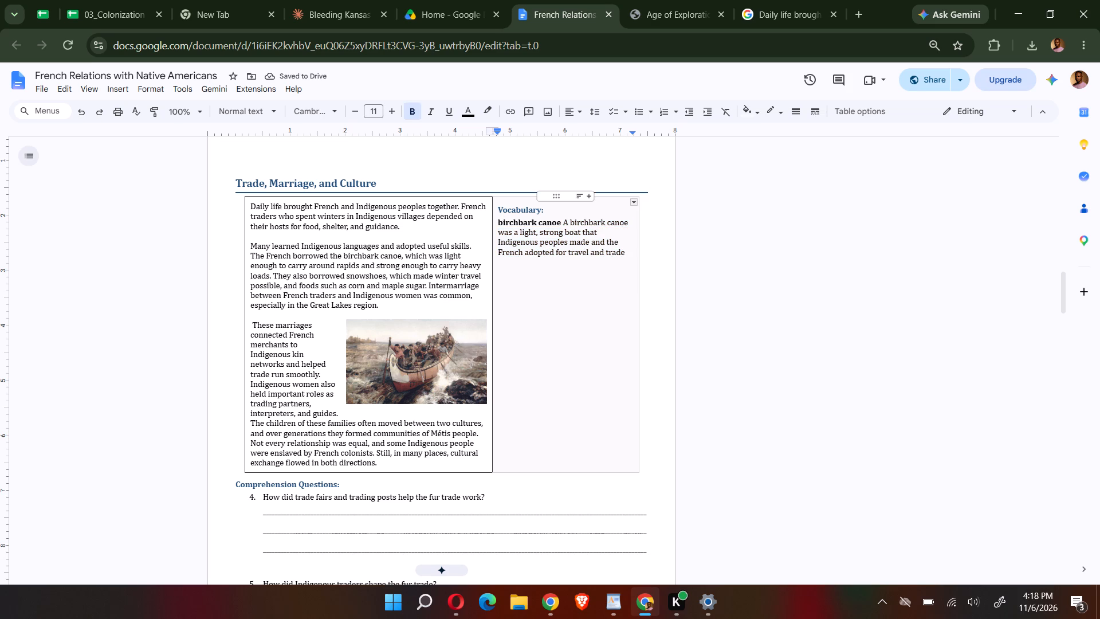
key(BackSpace)
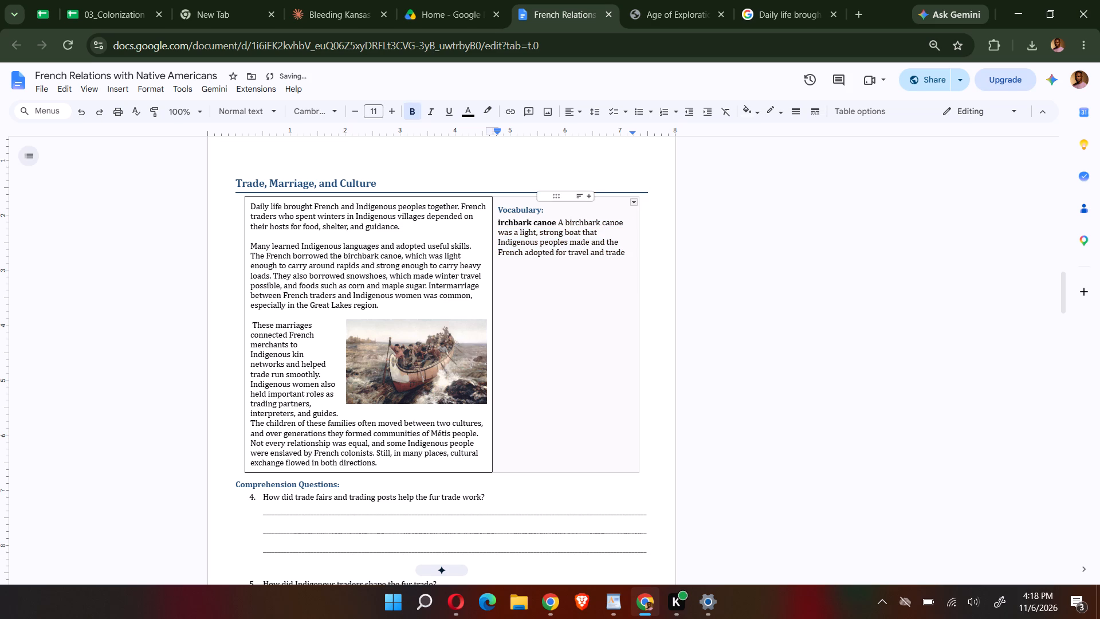
key(shift+b)
click(563, 223)
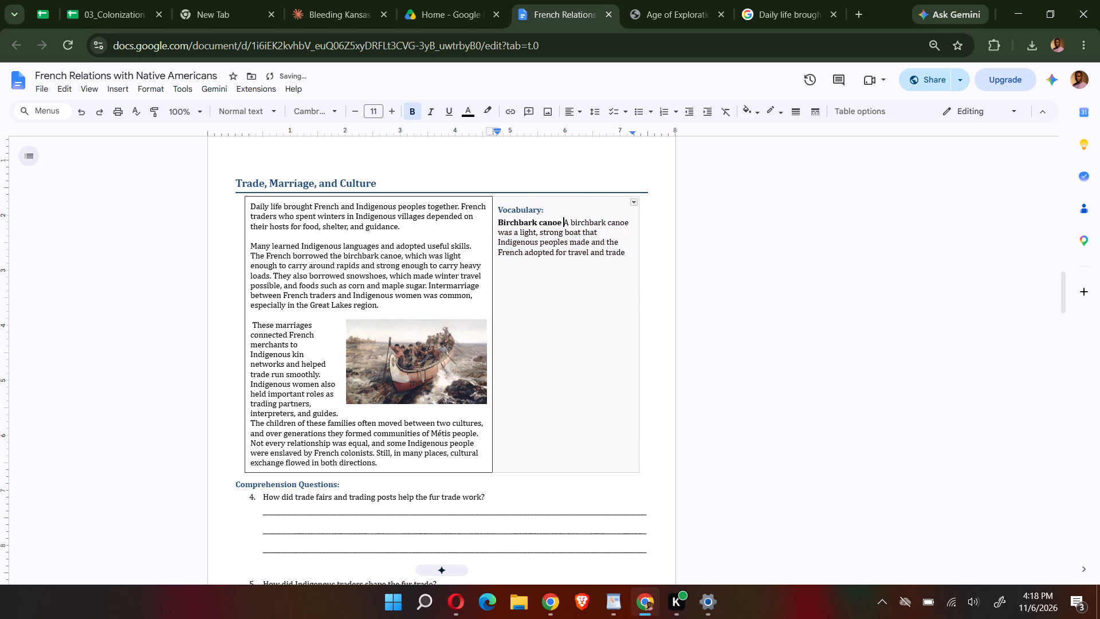
key(shift+Return)
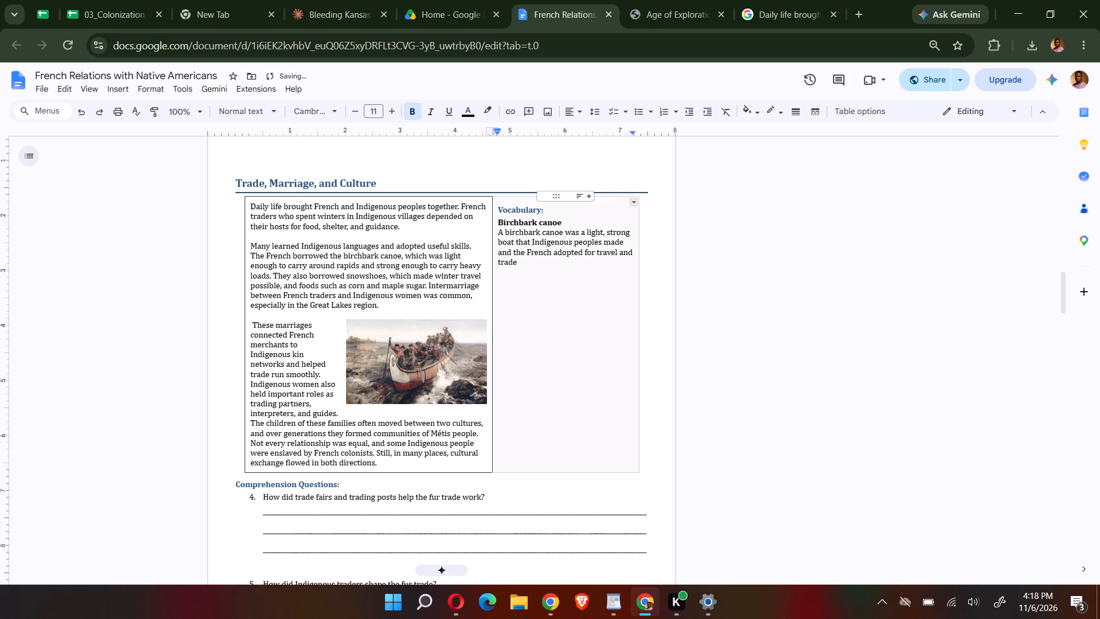
click(534, 265)
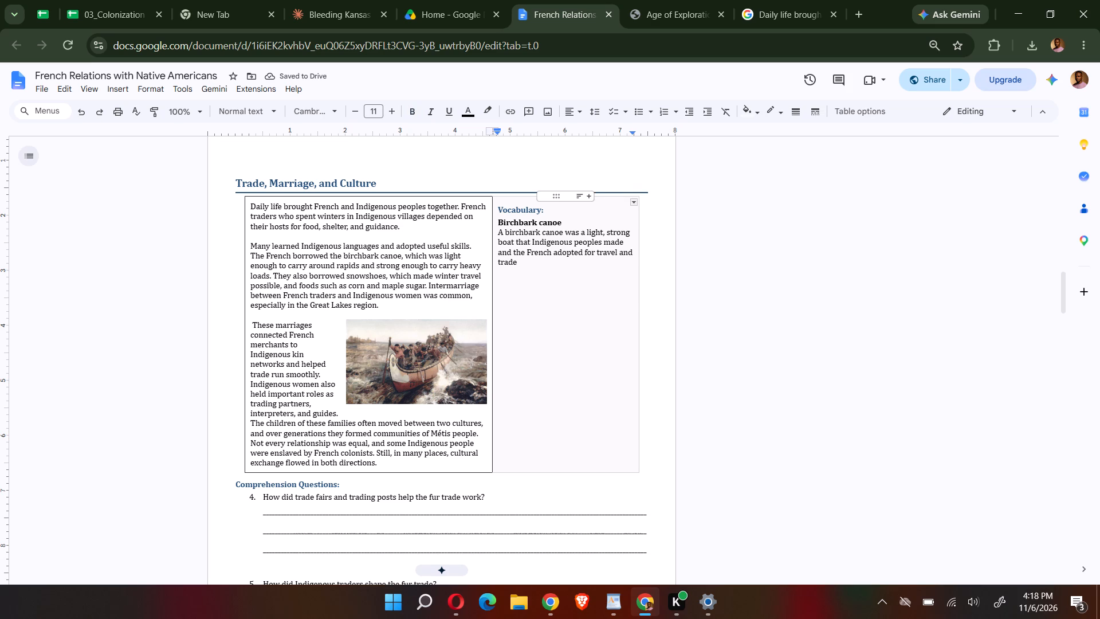
key(BackSpace)
key(period)
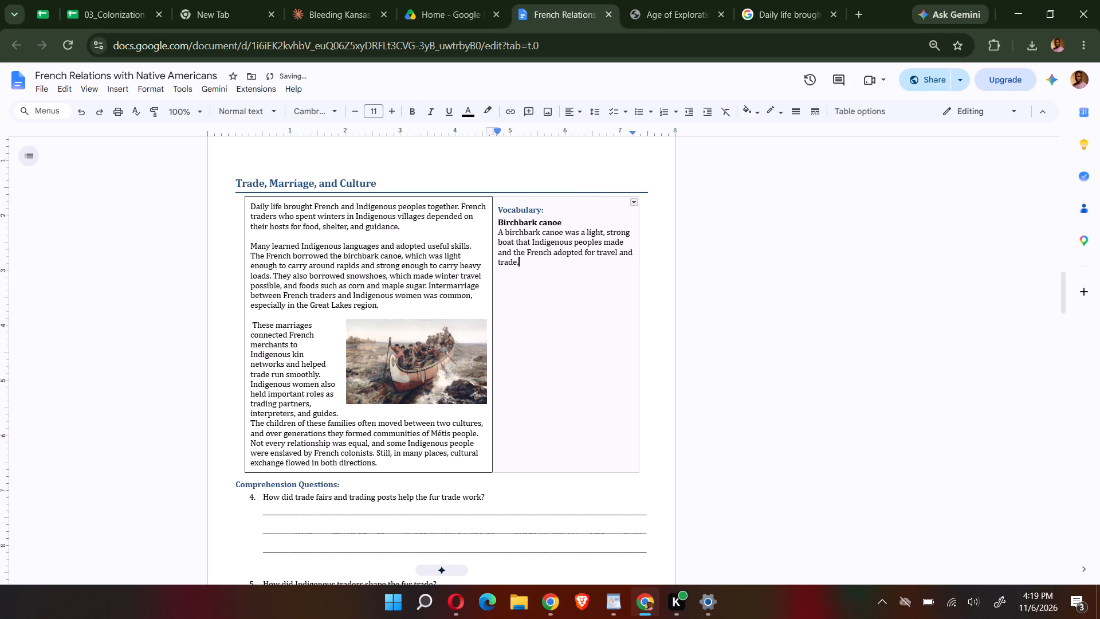
Add the PDF's snowshoes vocabulary entry as a new paragraph below the birchbark canoe definition.
key(shift+Return)
key(BackSpace)
key(Return)
click(694, 0)
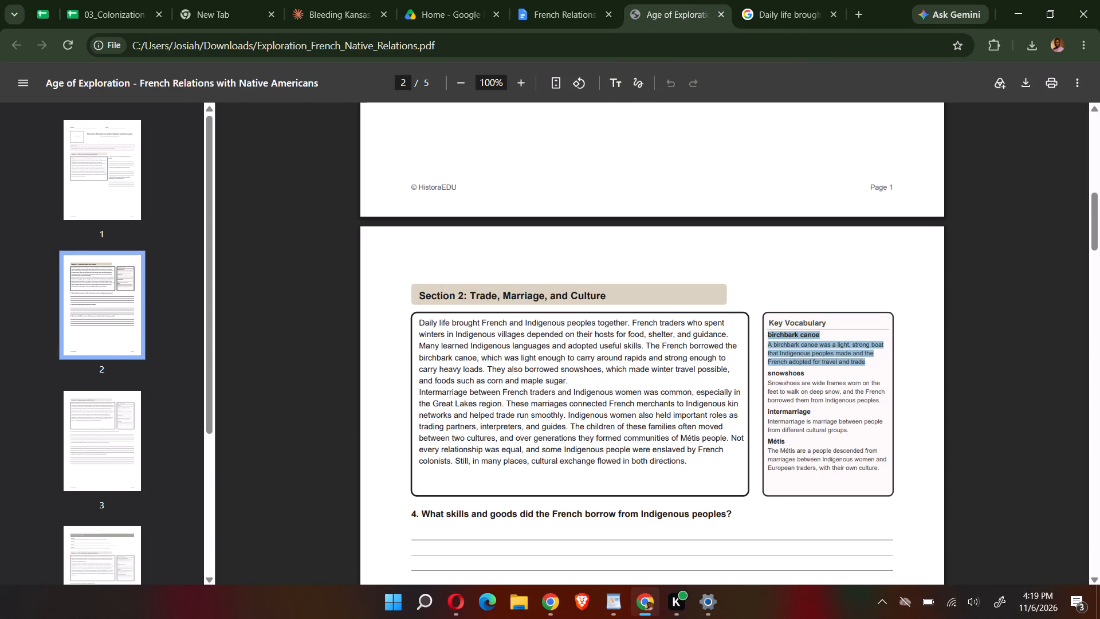
drag(880, 401, 759, 377)
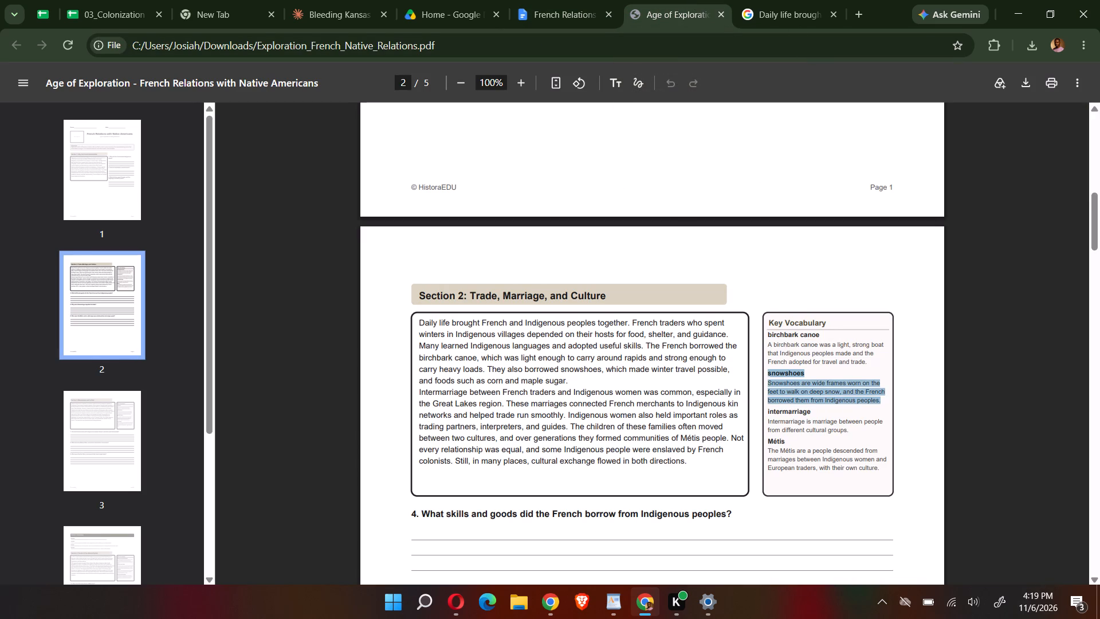
drag(759, 377, 756, 374)
key(ctrl+c)
click(548, 11)
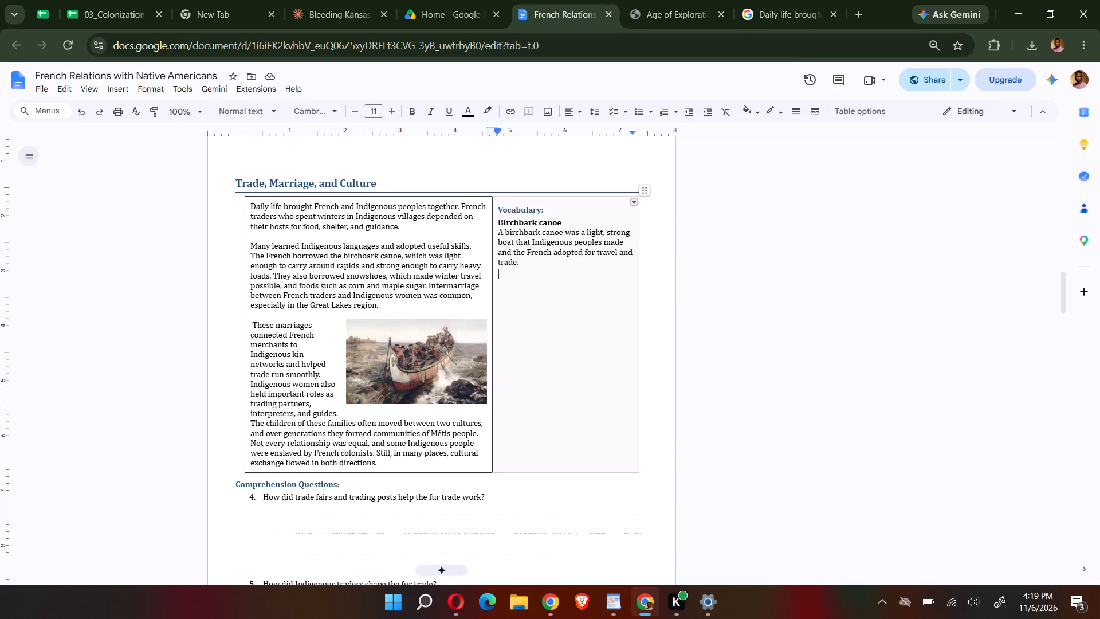
key(ctrl+v)
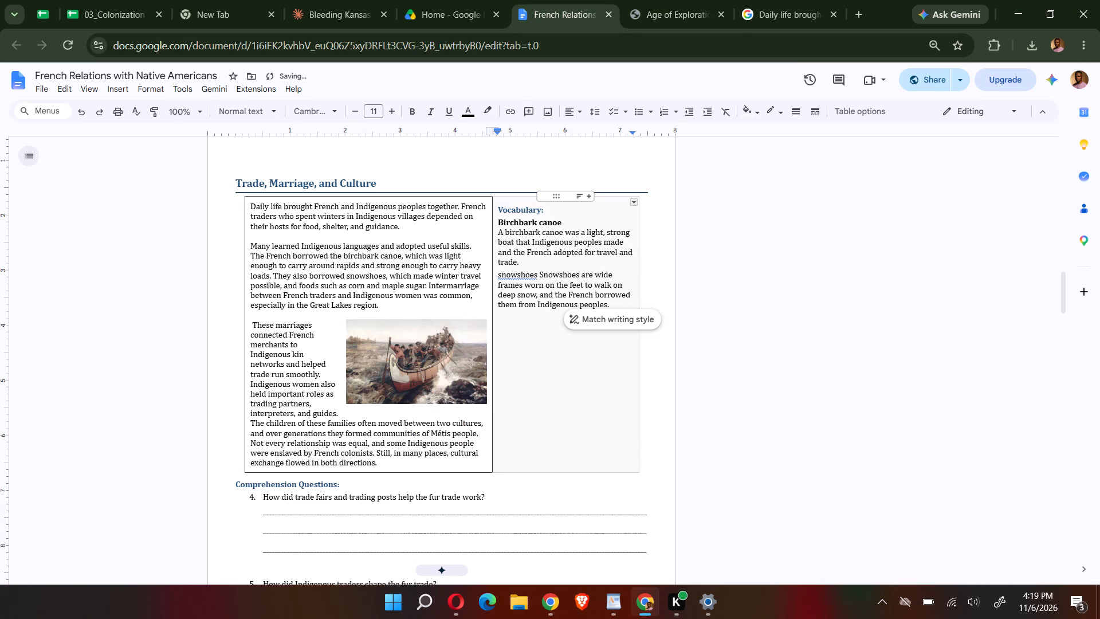
Bold the snowshoes vocabulary term, capitalise it as "Snowshoes", and put it on its own line above its definition.
drag(539, 275, 532, 274)
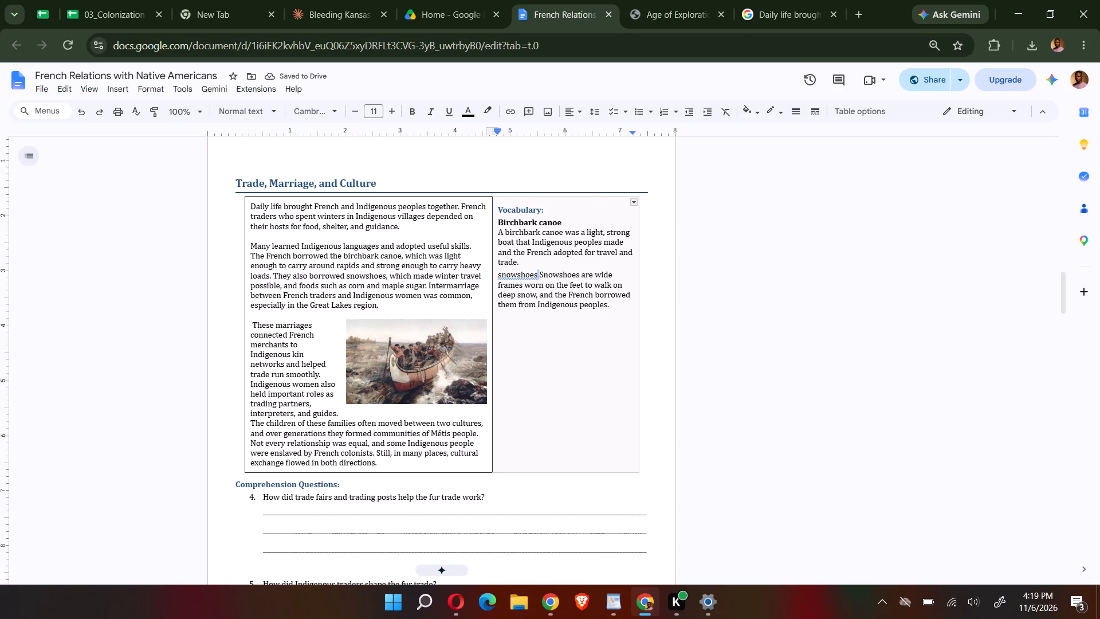
drag(532, 274, 491, 274)
drag(642, 405, 635, 405)
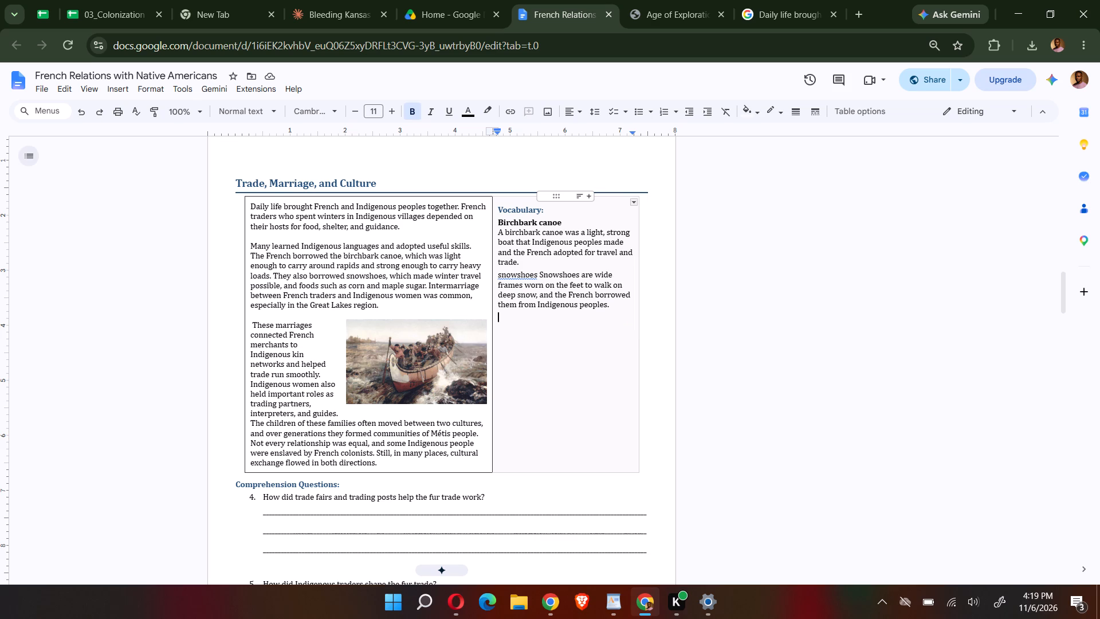
drag(537, 274, 518, 278)
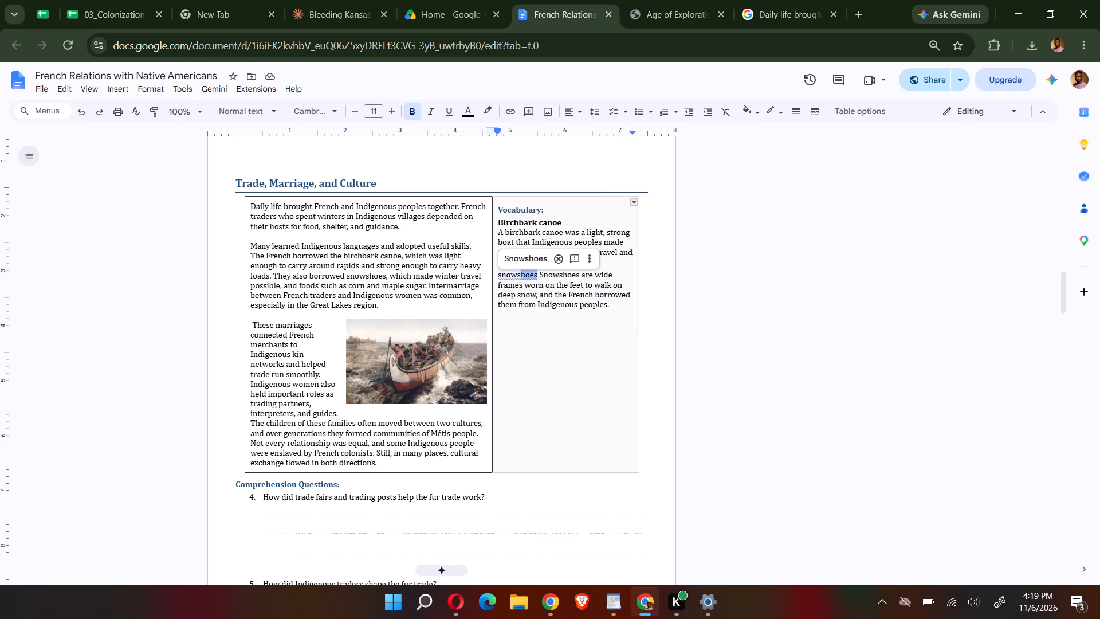
drag(518, 278, 498, 277)
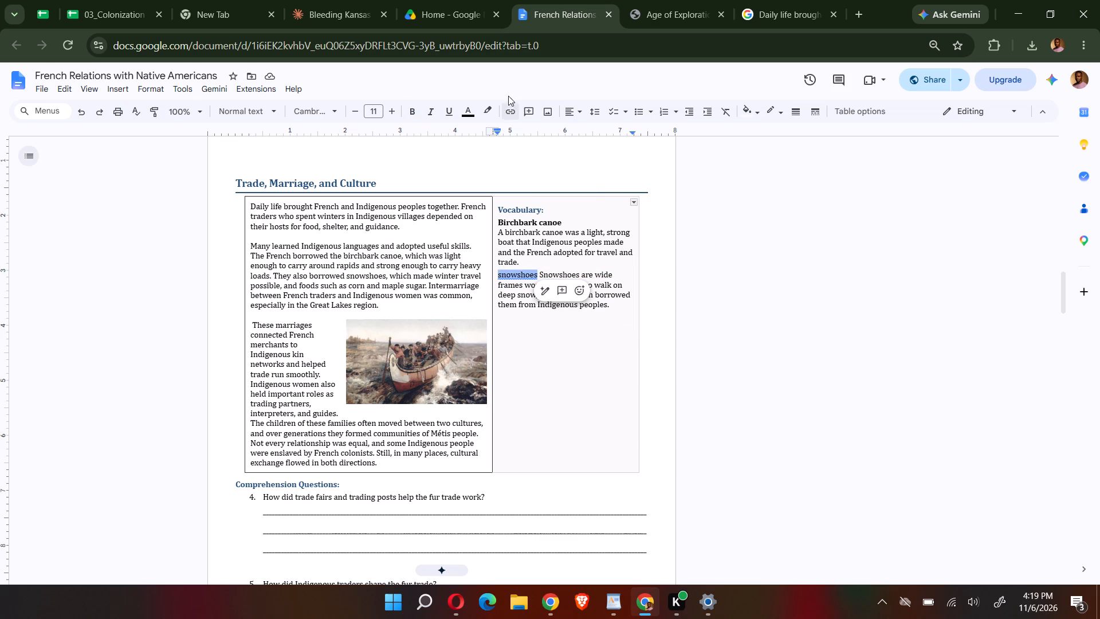
click(410, 115)
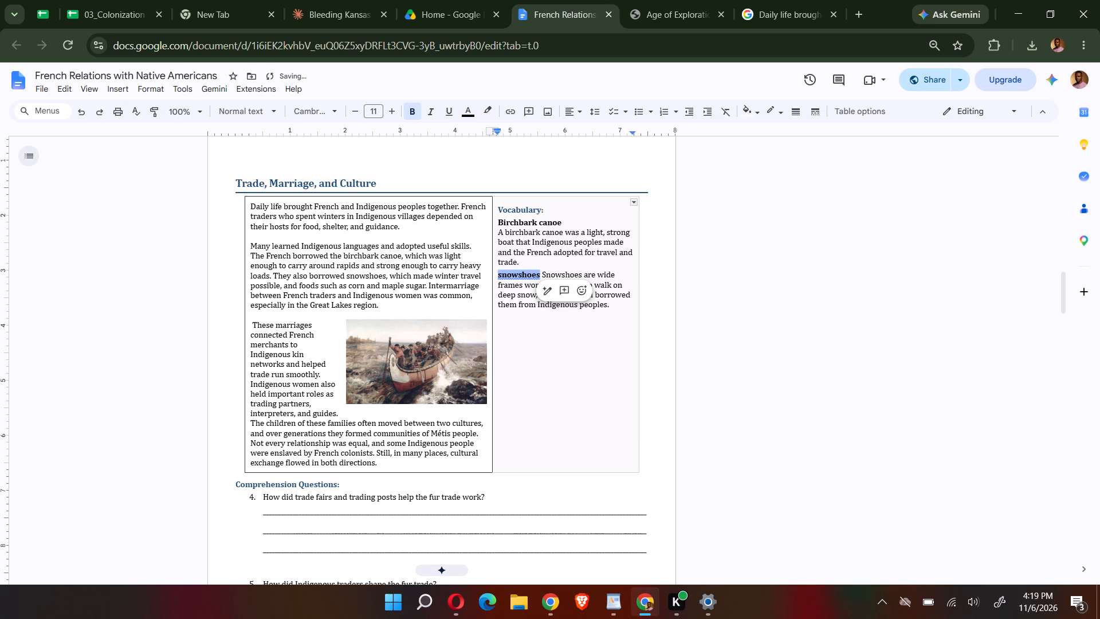
click(501, 278)
key(BackSpace)
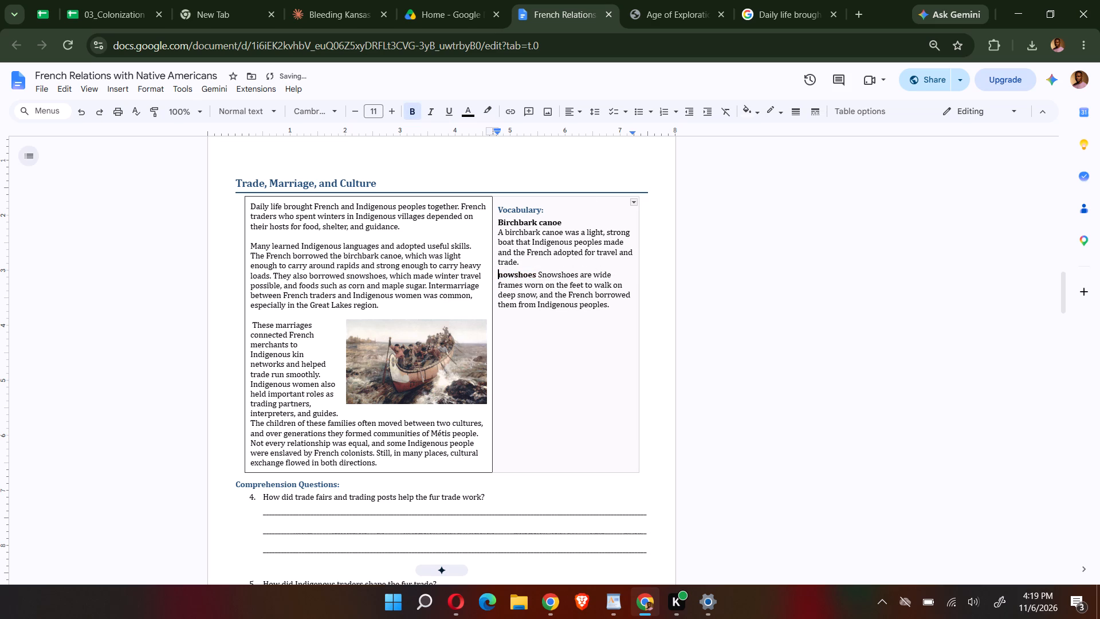
key(shift+s)
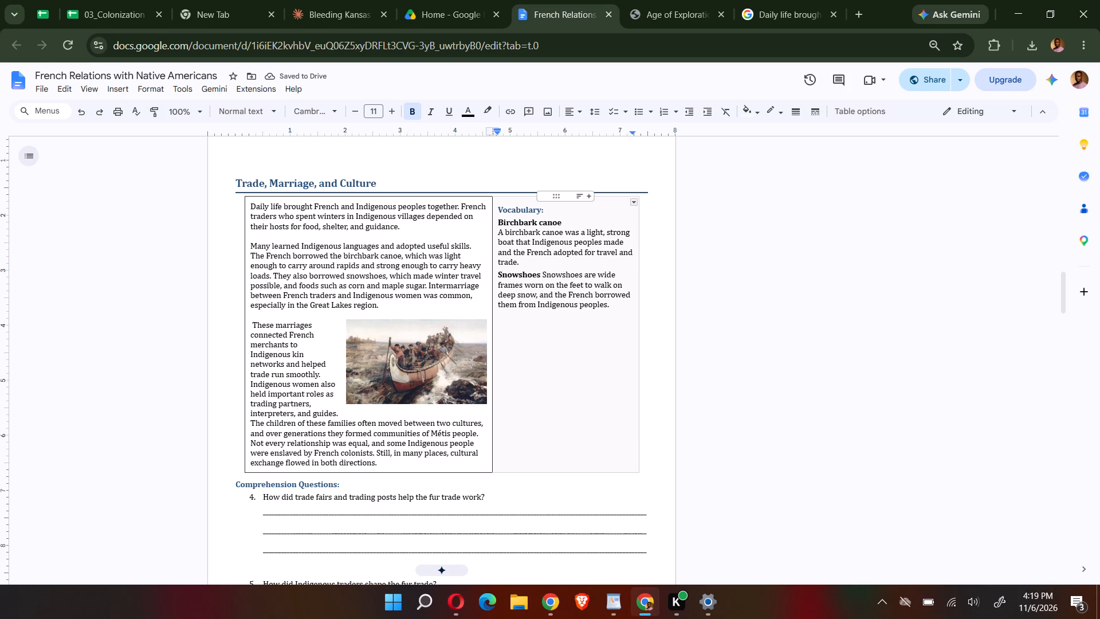
click(540, 274)
key(shift+Return)
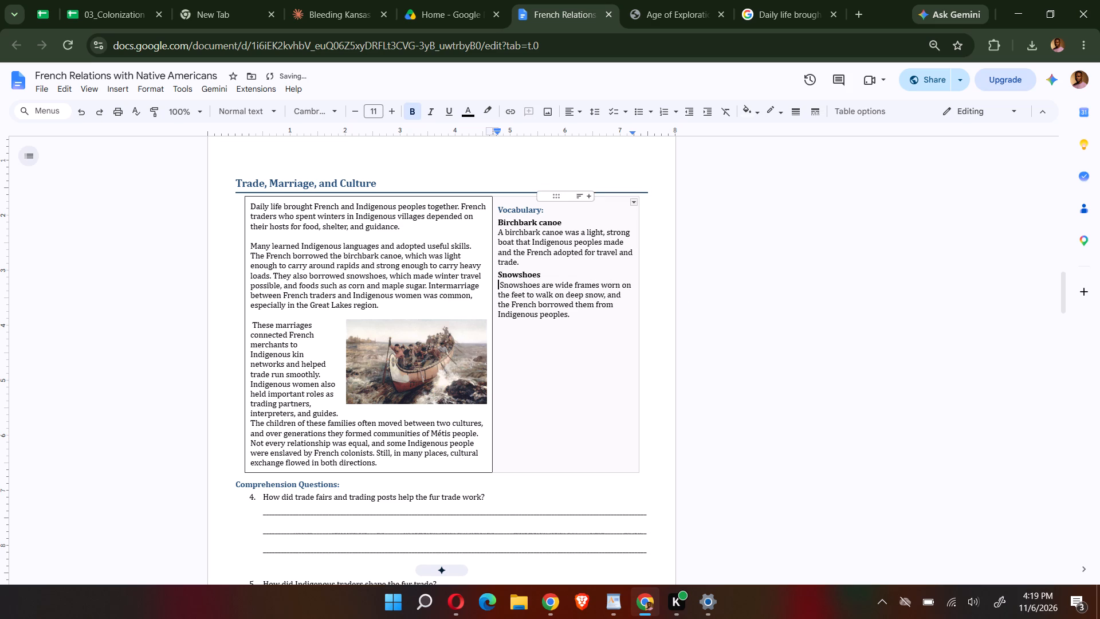
Add the PDF's intermarriage vocabulary entry as a new paragraph below the snowshoes definition.
click(580, 318)
key(Return)
click(649, 15)
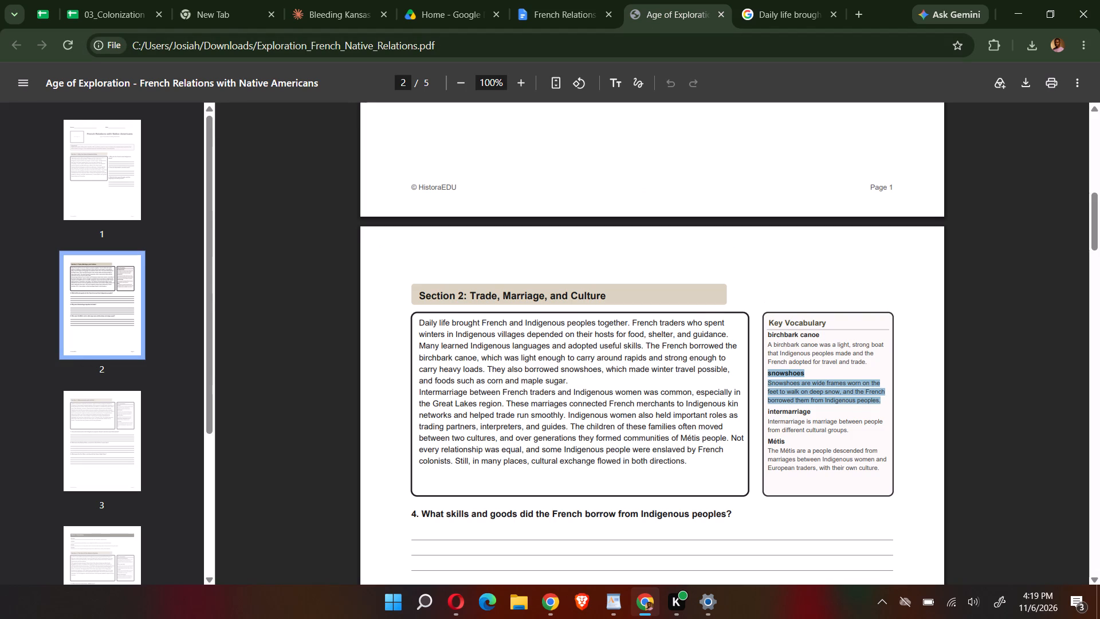
drag(851, 429, 768, 417)
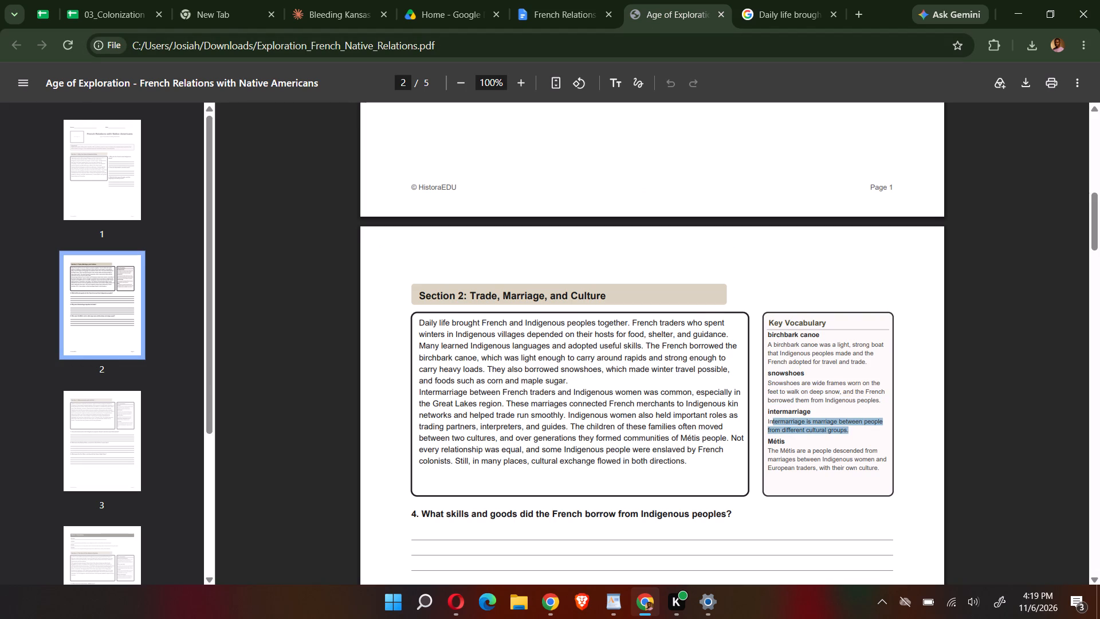
drag(768, 417, 765, 413)
key(ctrl+c)
click(567, 10)
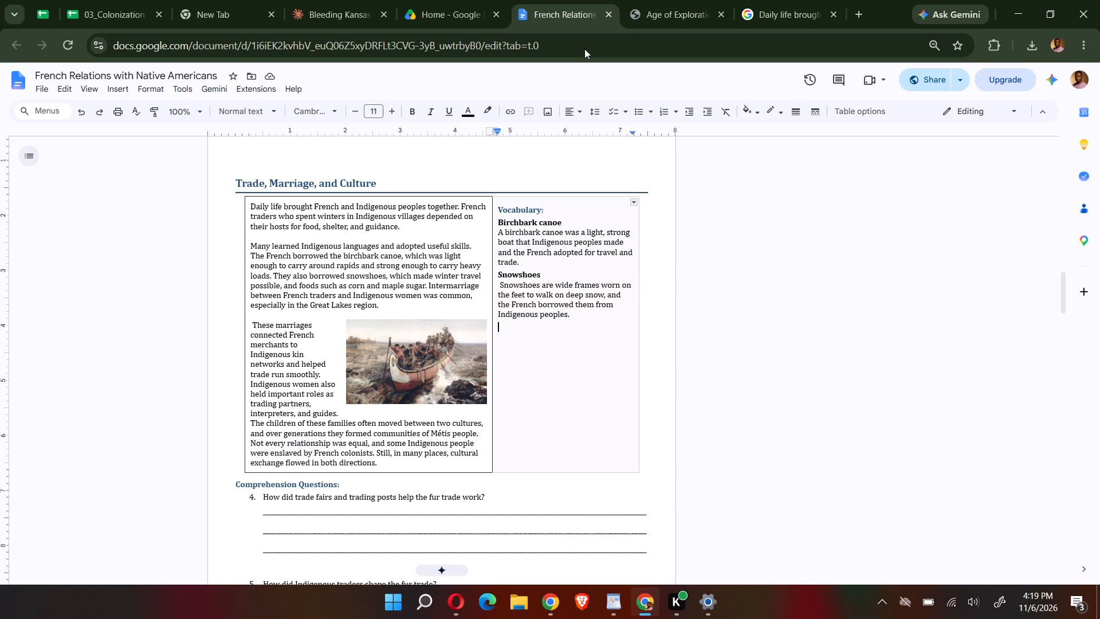
key(ctrl+v)
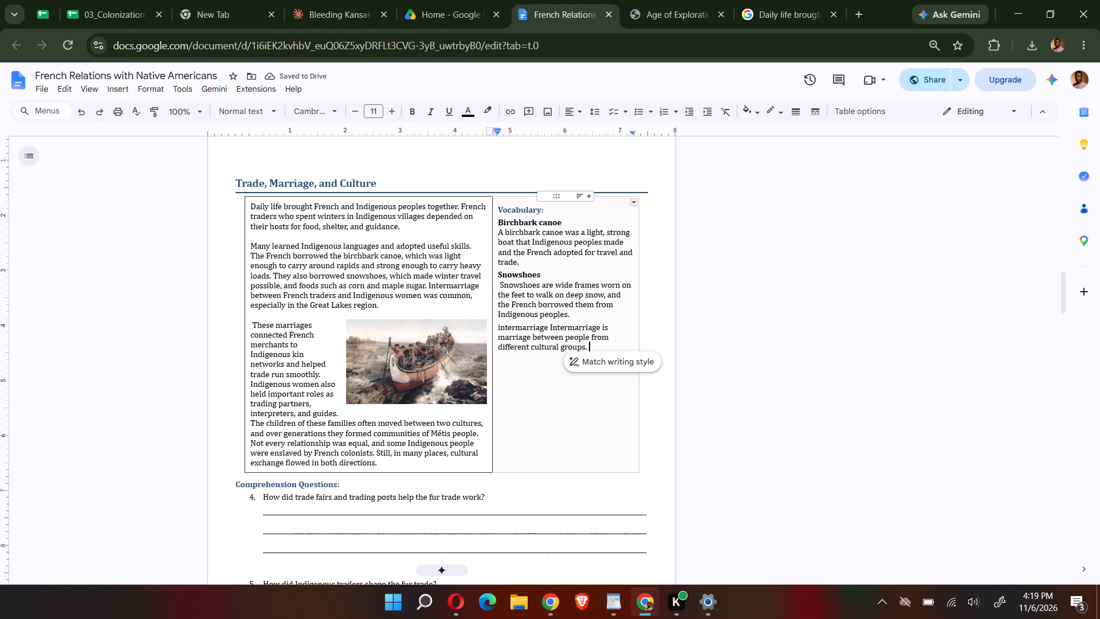
Bold the intermarriage vocabulary term, capitalise it as "Intermarriage", and put it on its own line above its definition.
drag(549, 328, 518, 328)
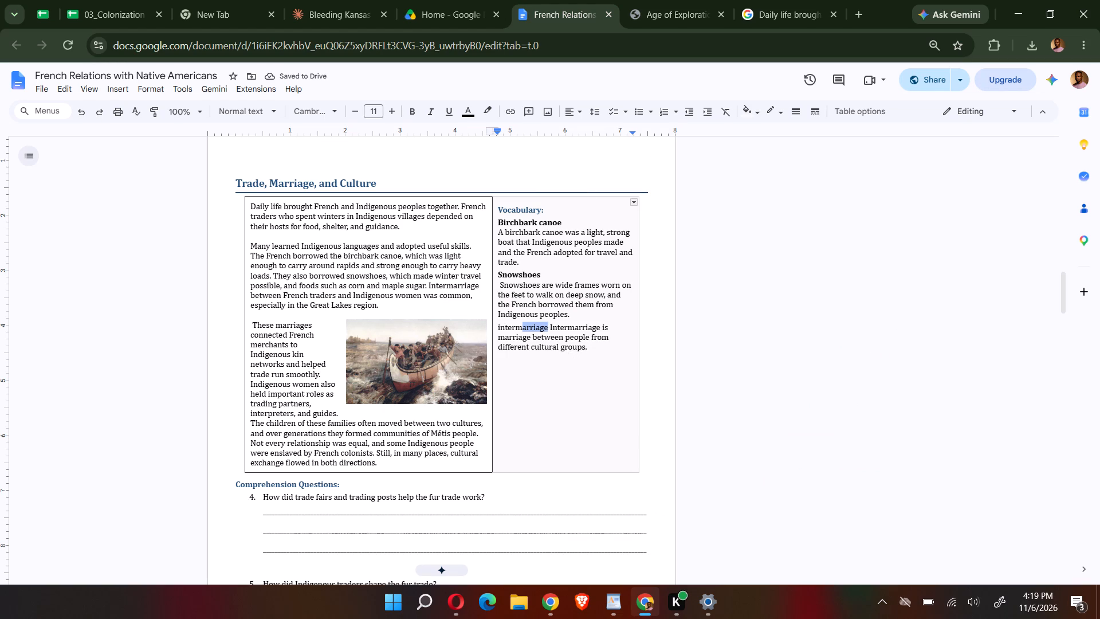
drag(518, 328, 496, 328)
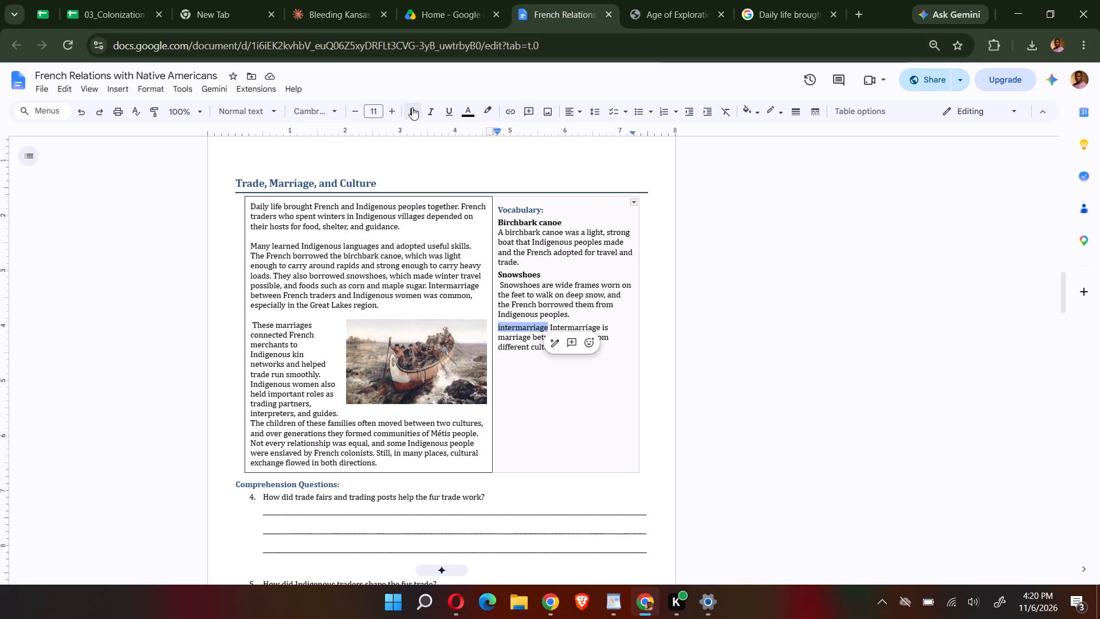
click(410, 110)
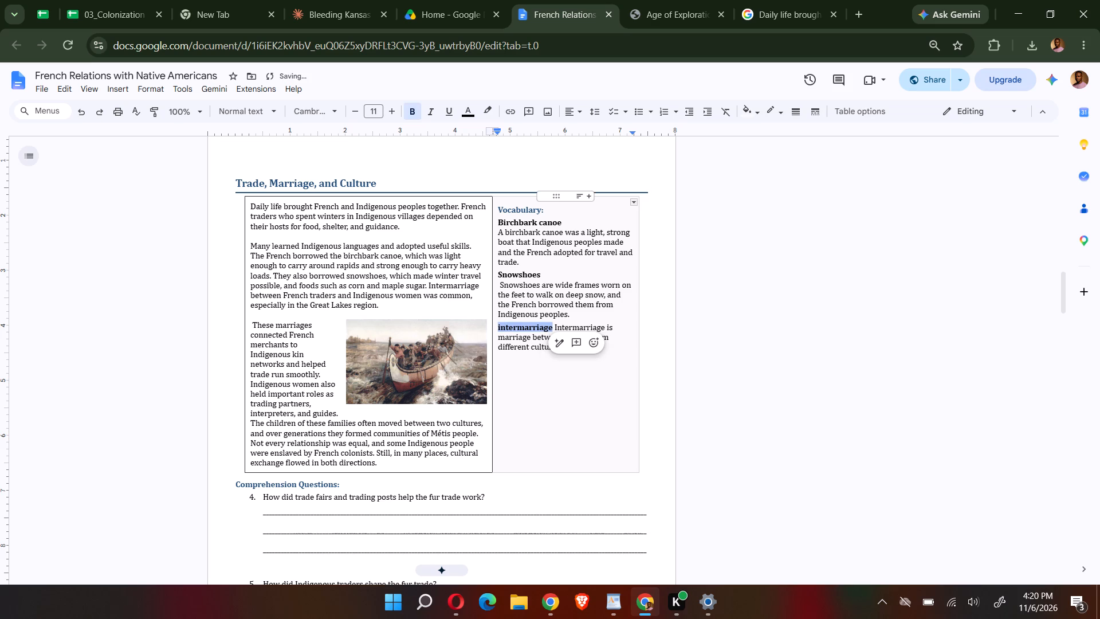
click(501, 327)
key(BackSpace)
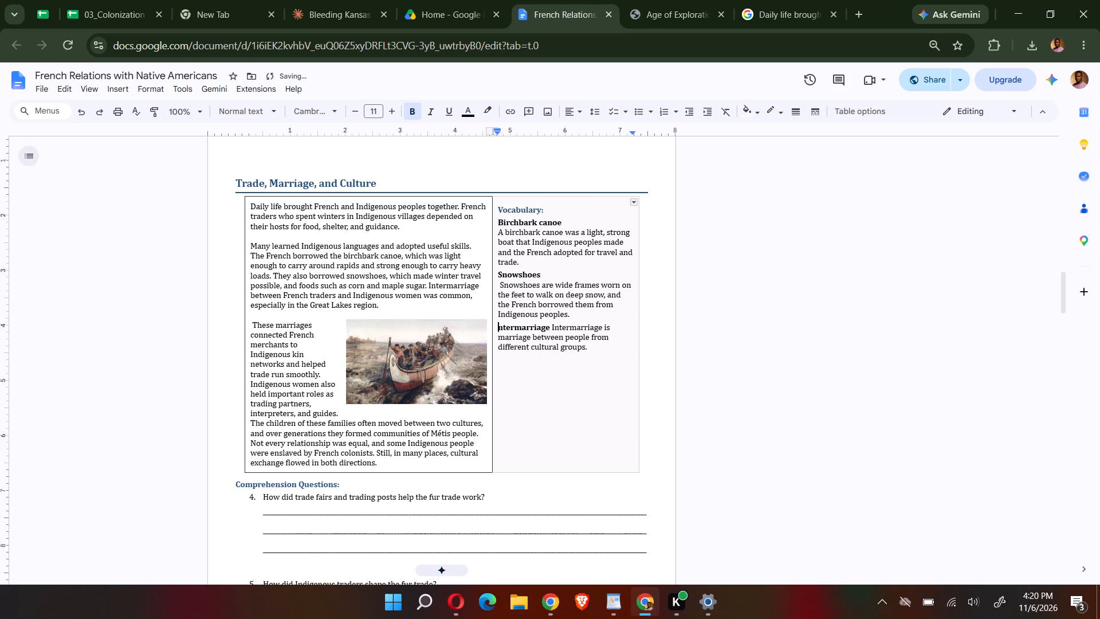
key(shift+i)
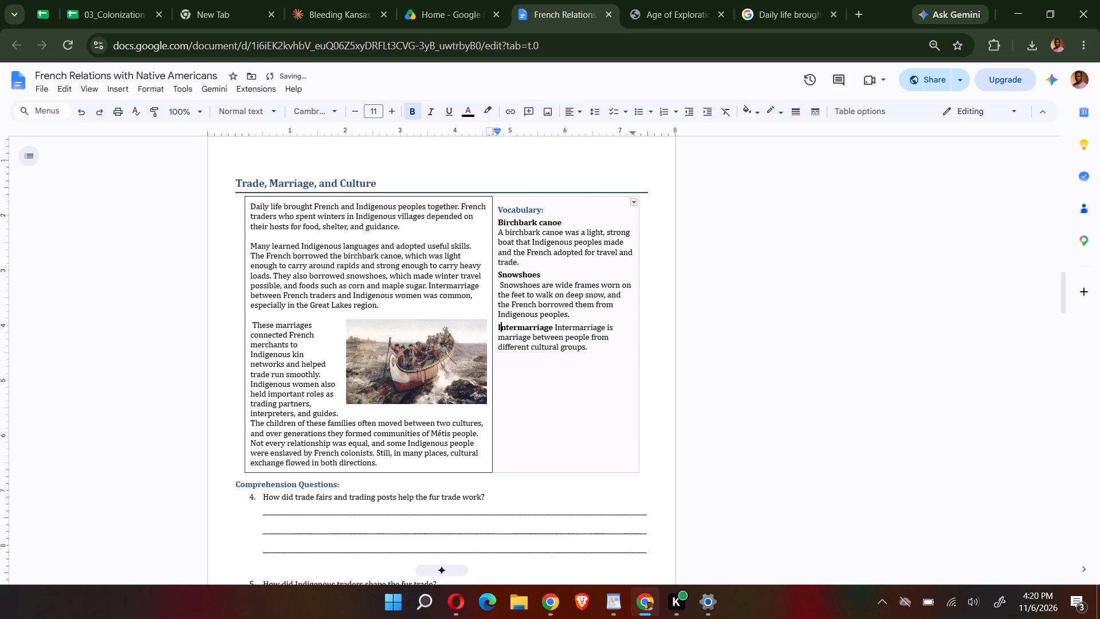
key(Right)
key(Right)
key(Right)
key(Right)
key(Right)
key(Right)
key(Right)
key(Right)
key(Right)
key(Right)
key(Right)
key(Right)
key(shift+Return)
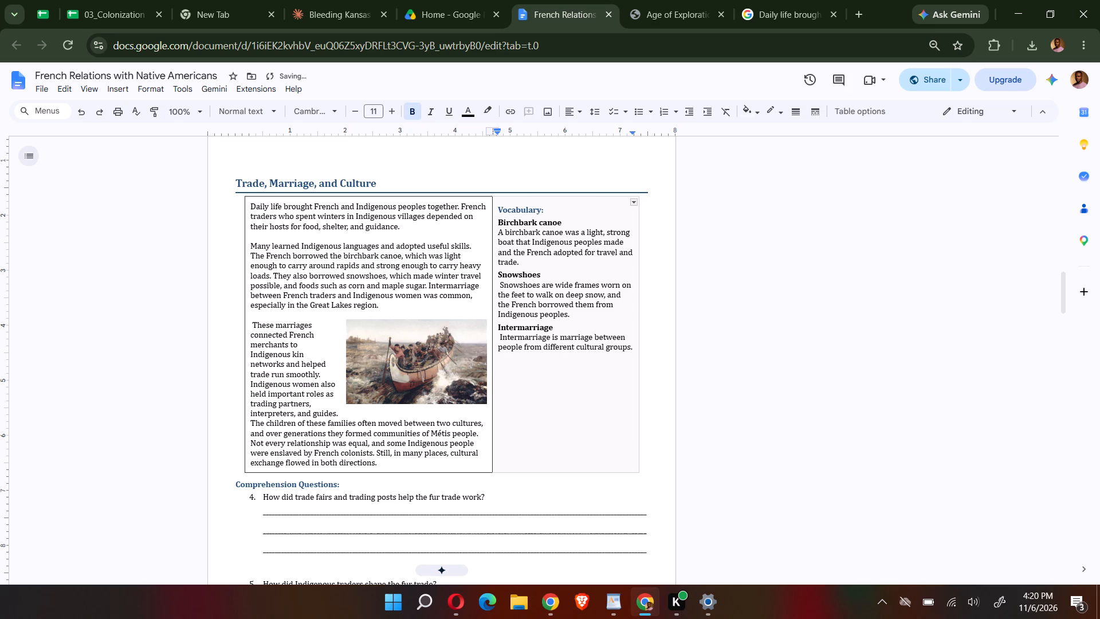
Add the PDF's Métis vocabulary entry as a new paragraph below the intermarriage definition.
click(635, 343)
key(Return)
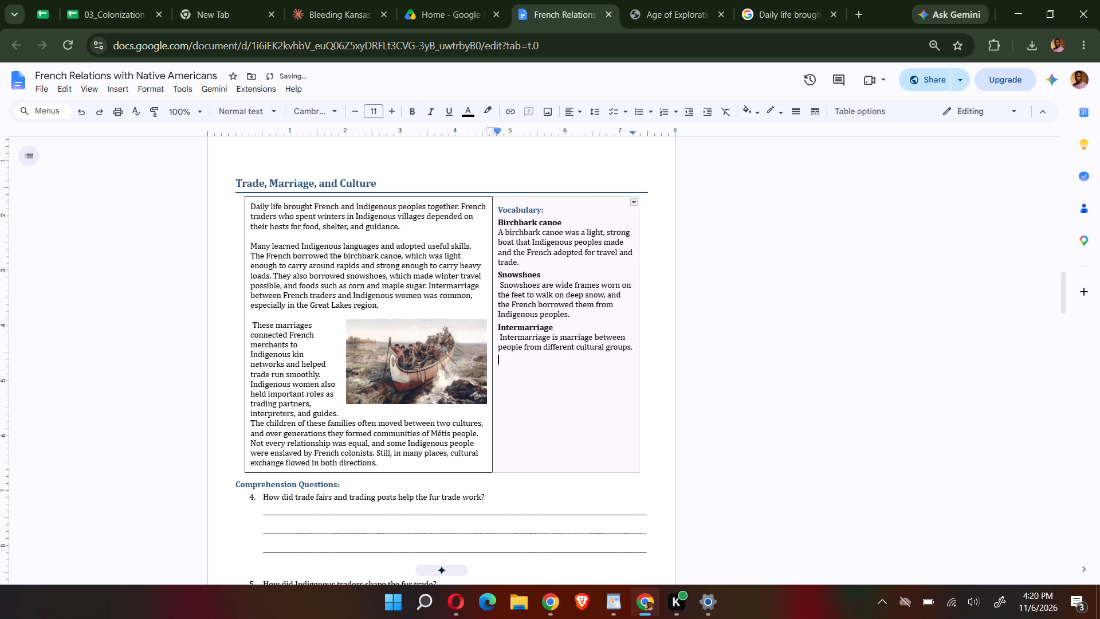
click(663, 0)
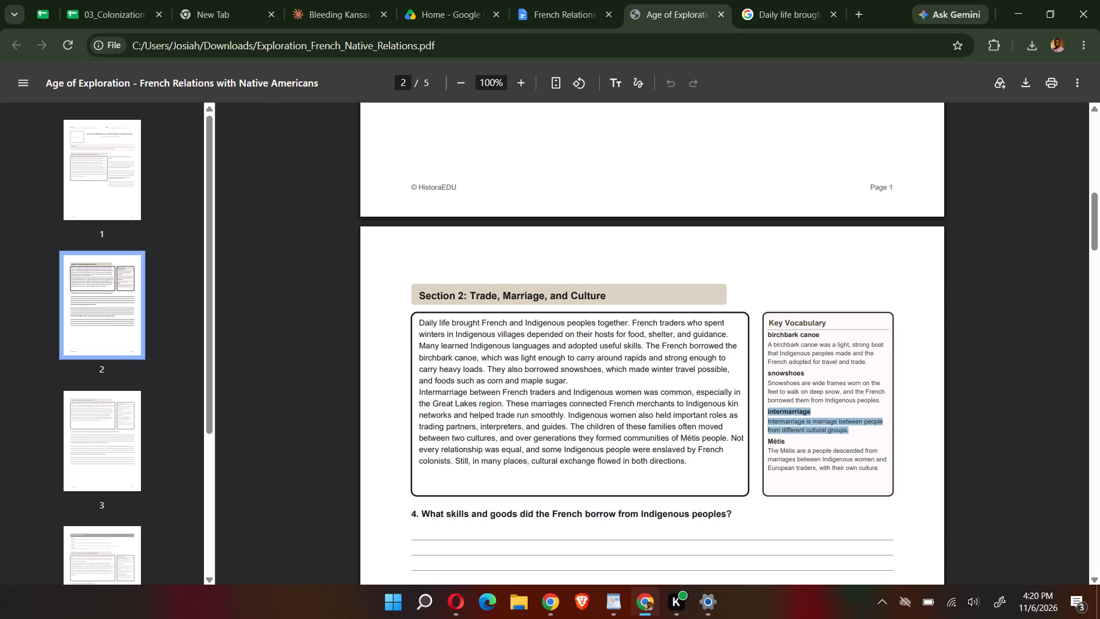
scroll(846, 414, down, 1)
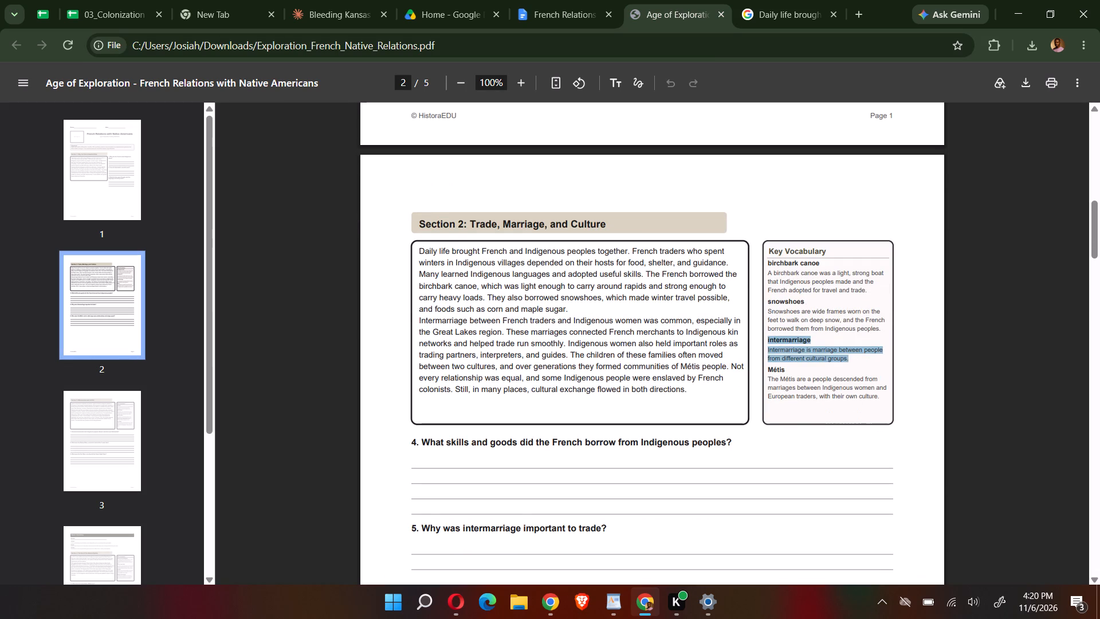
drag(877, 392, 784, 370)
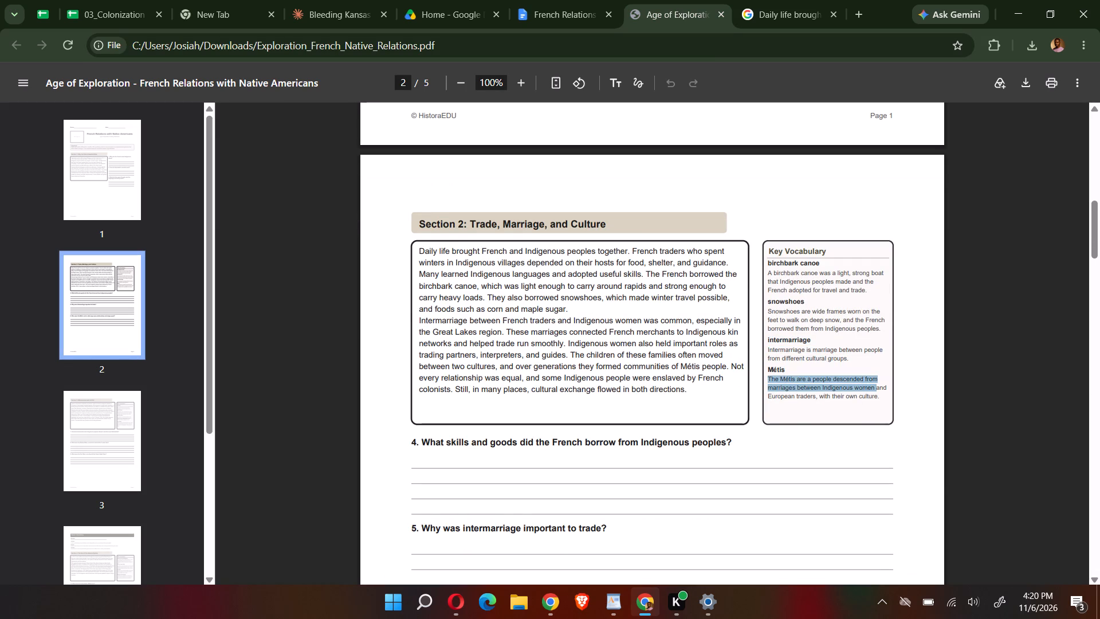
click(881, 397)
drag(881, 397, 818, 387)
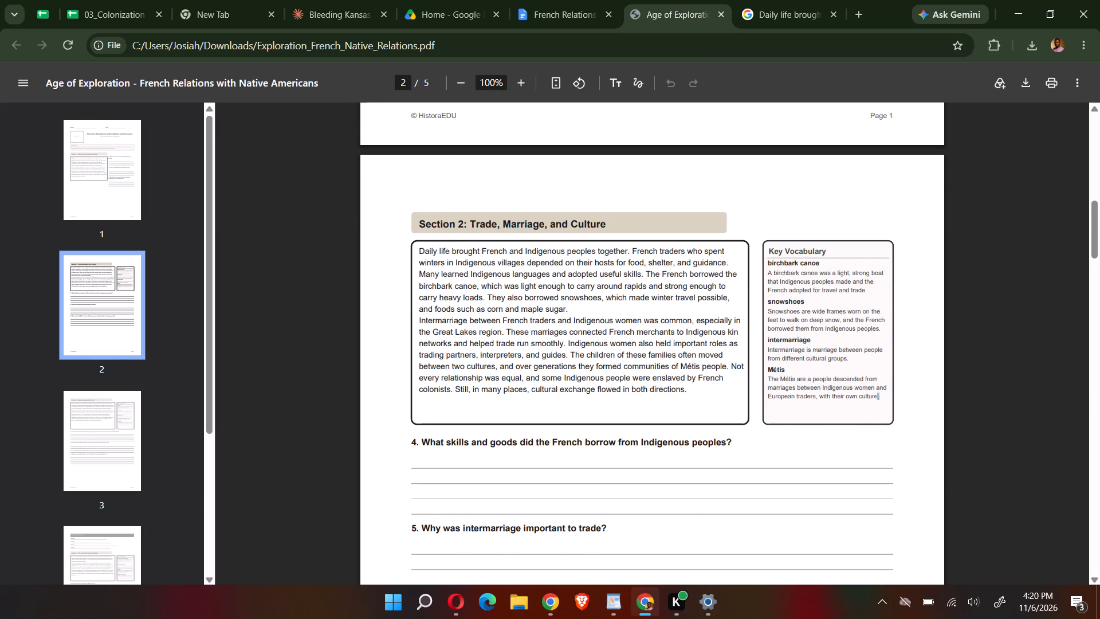
drag(818, 387, 820, 387)
drag(882, 398, 771, 377)
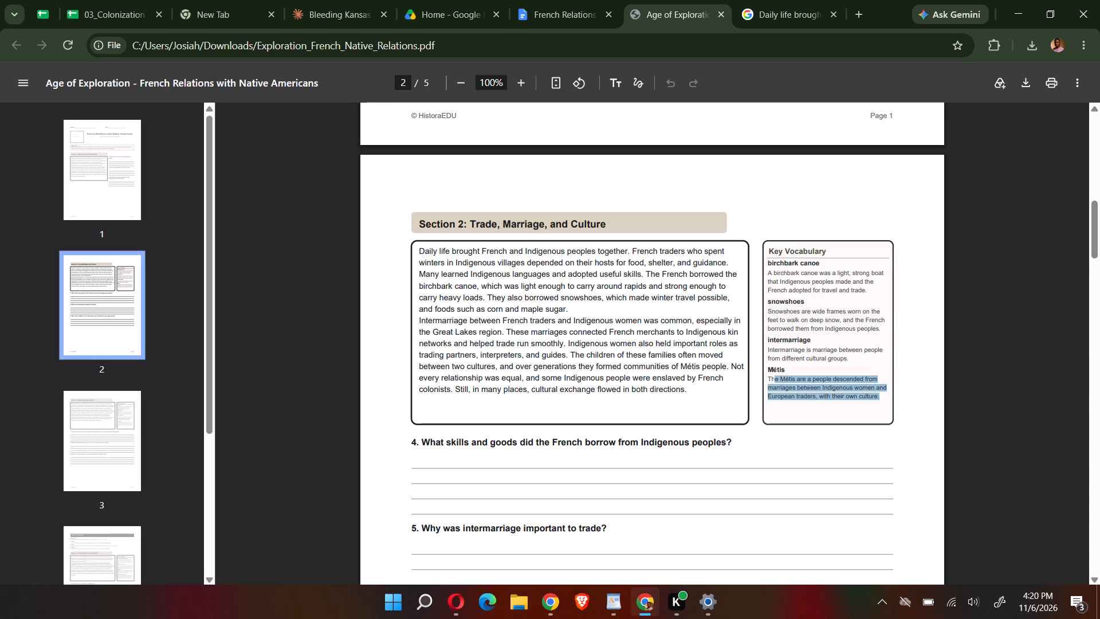
drag(771, 377, 760, 370)
key(ctrl+c)
click(531, 0)
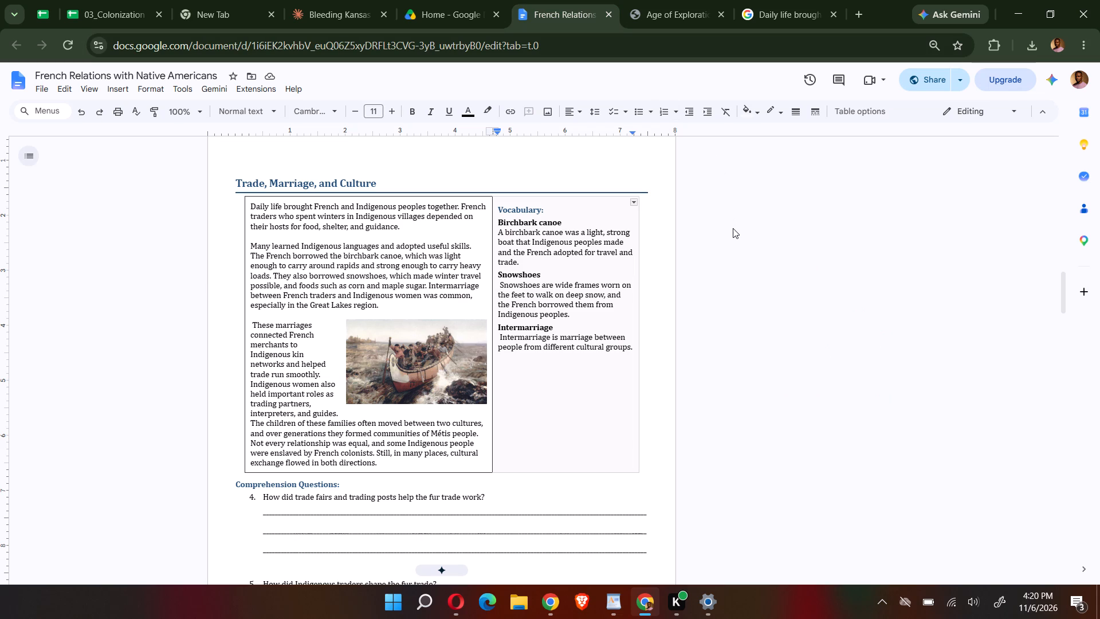
key(shift+v)
key(BackSpace)
key(ctrl+v)
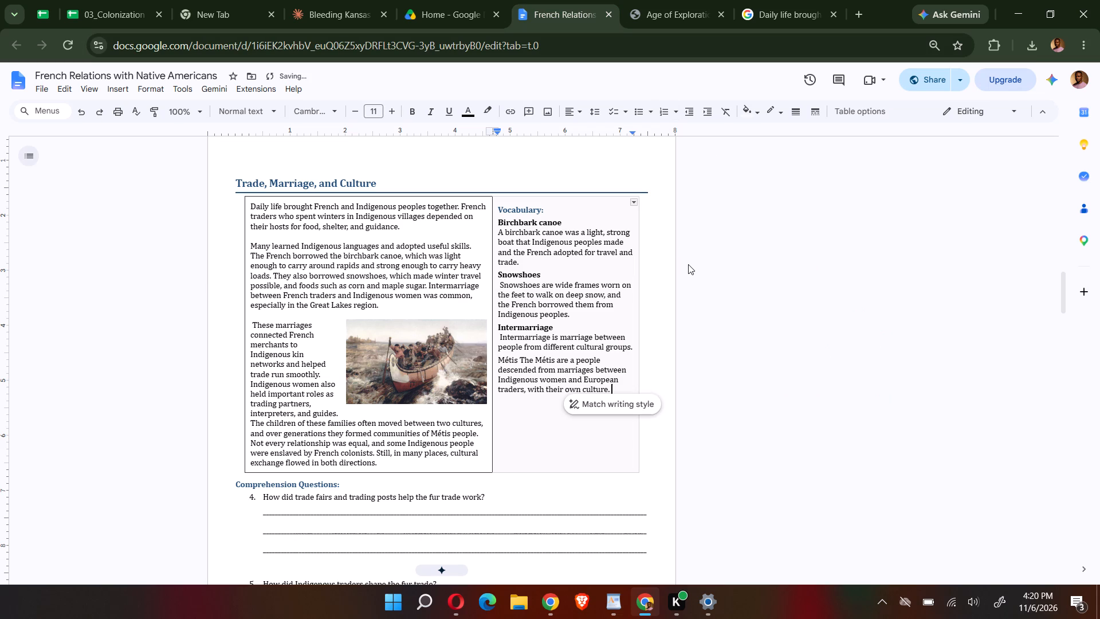
Bold the Métis vocabulary term and put it on its own line above its definition.
drag(518, 359, 489, 362)
drag(570, 449, 558, 432)
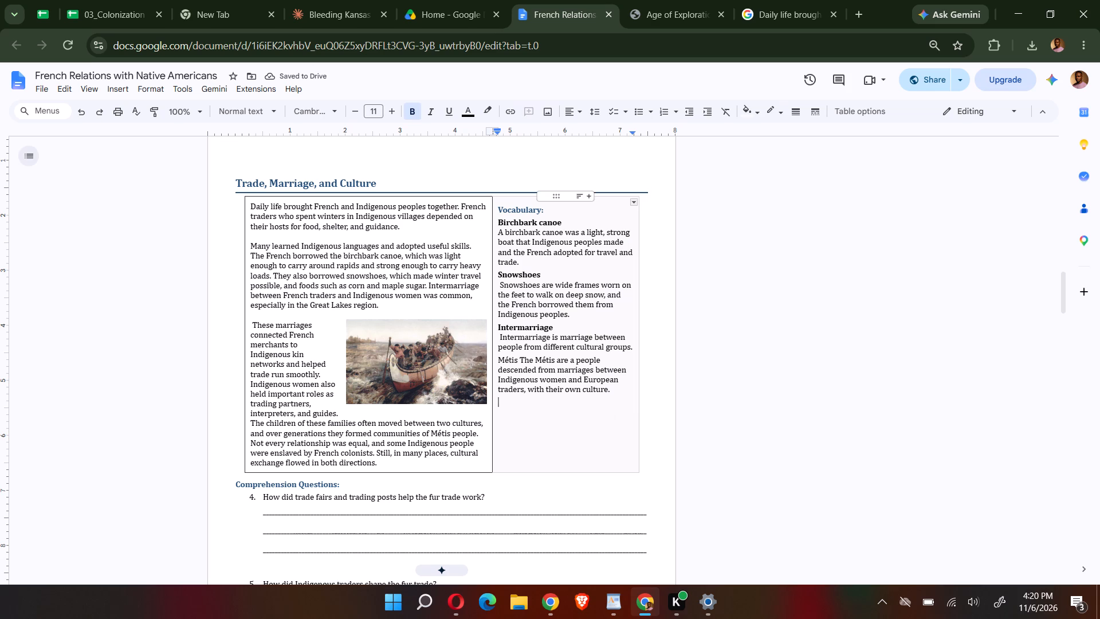
drag(518, 359, 512, 359)
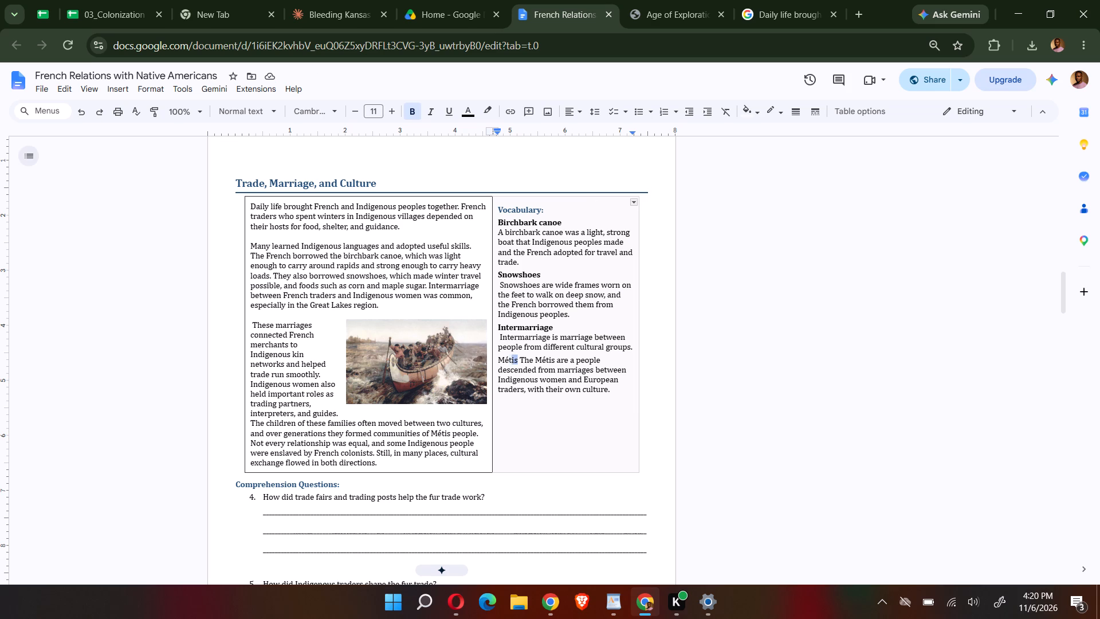
drag(512, 359, 492, 359)
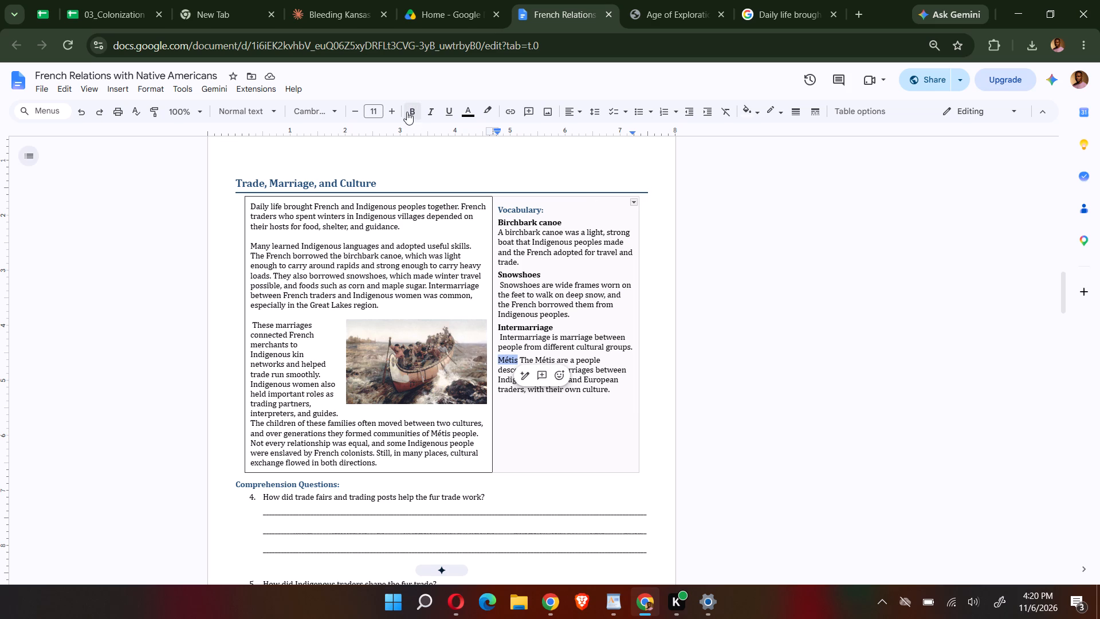
click(407, 112)
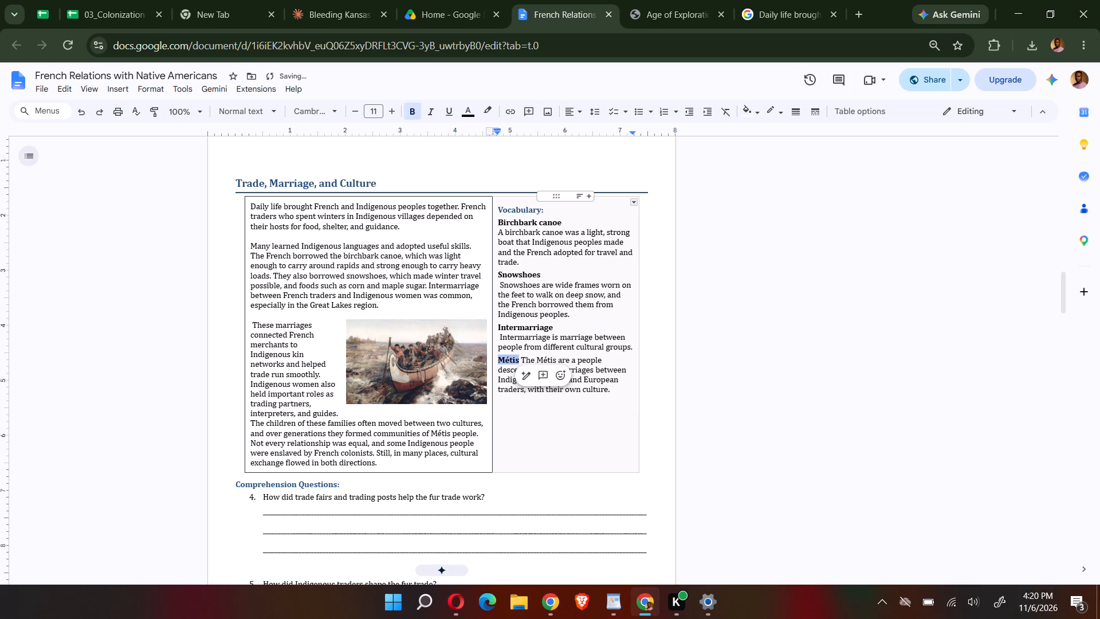
click(521, 360)
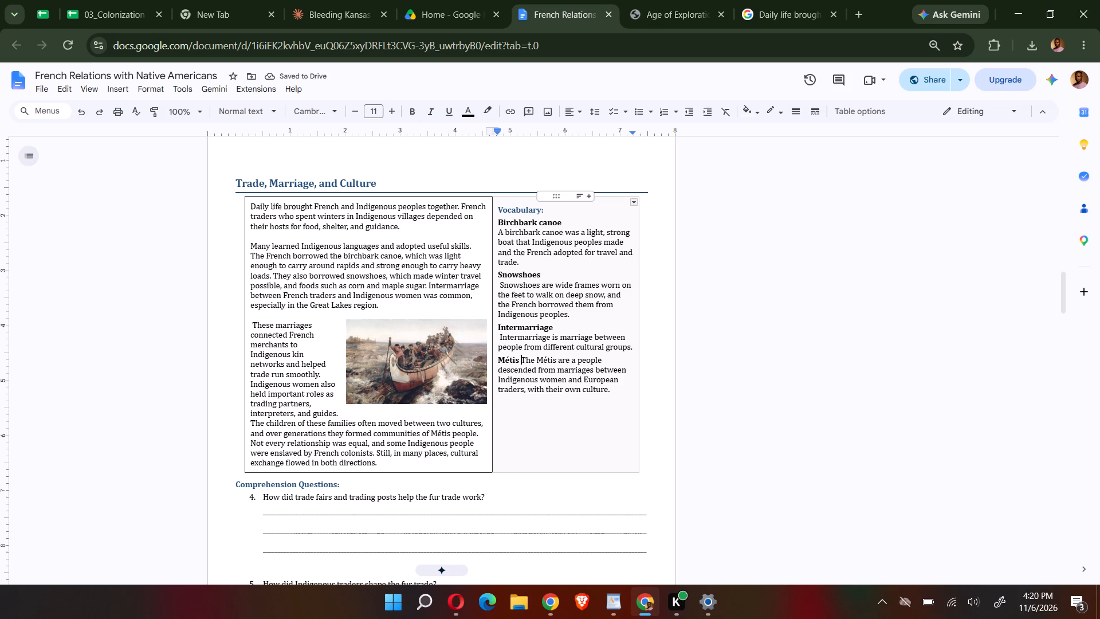
key(shift+Return)
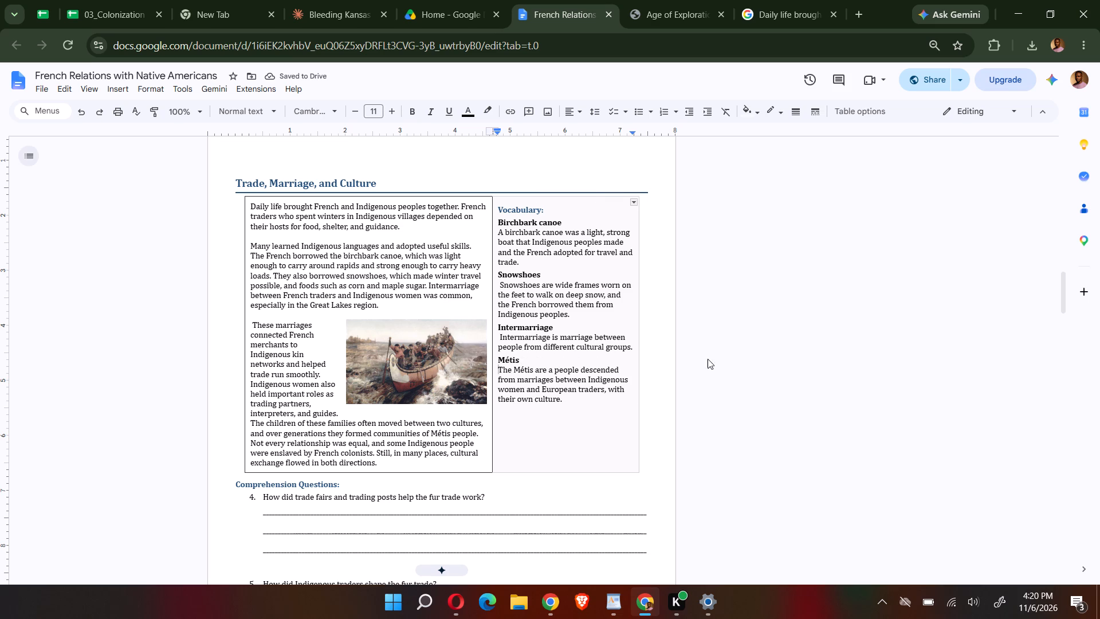
Replace comprehension question 4 with the PDF's "What skills and goods did the French borrow from Indigenous peoples?".
scroll(740, 405, down, 1)
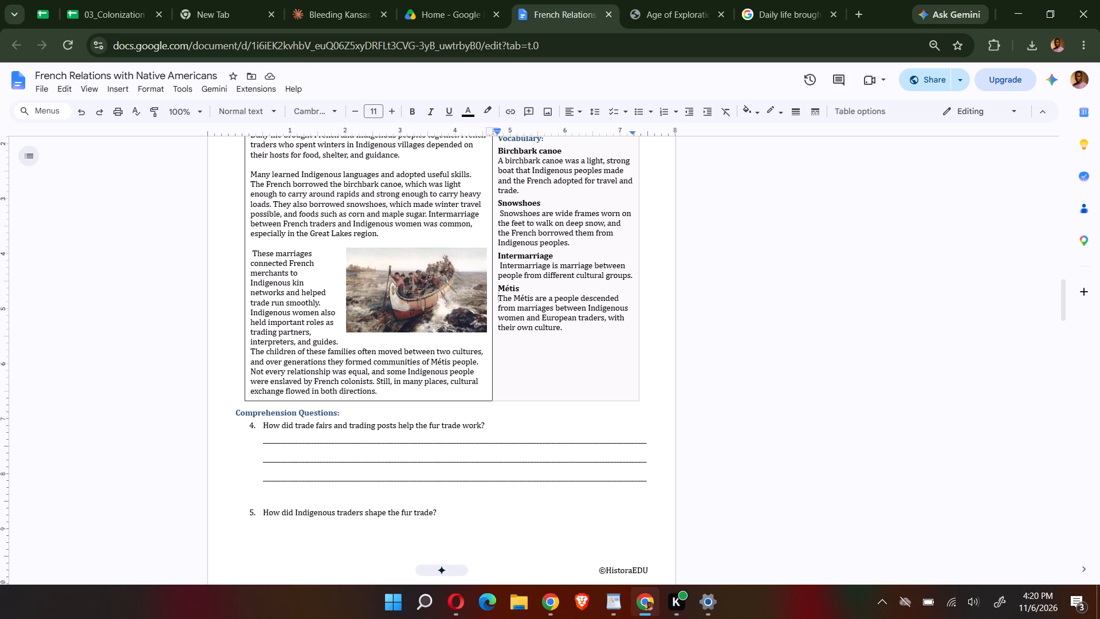
drag(488, 425, 294, 416)
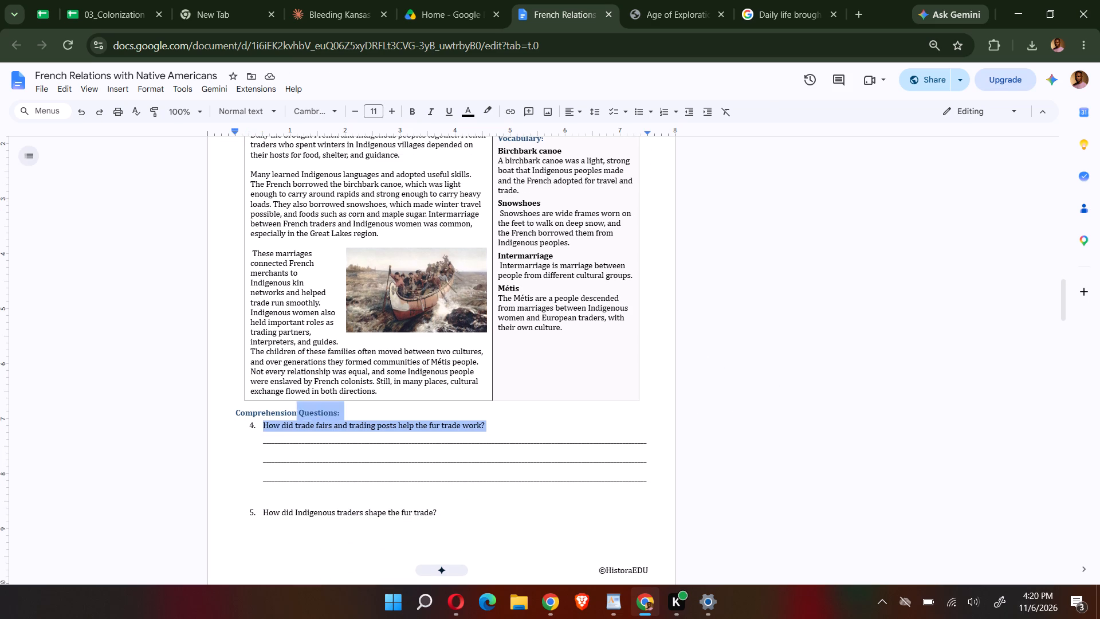
drag(294, 416, 262, 429)
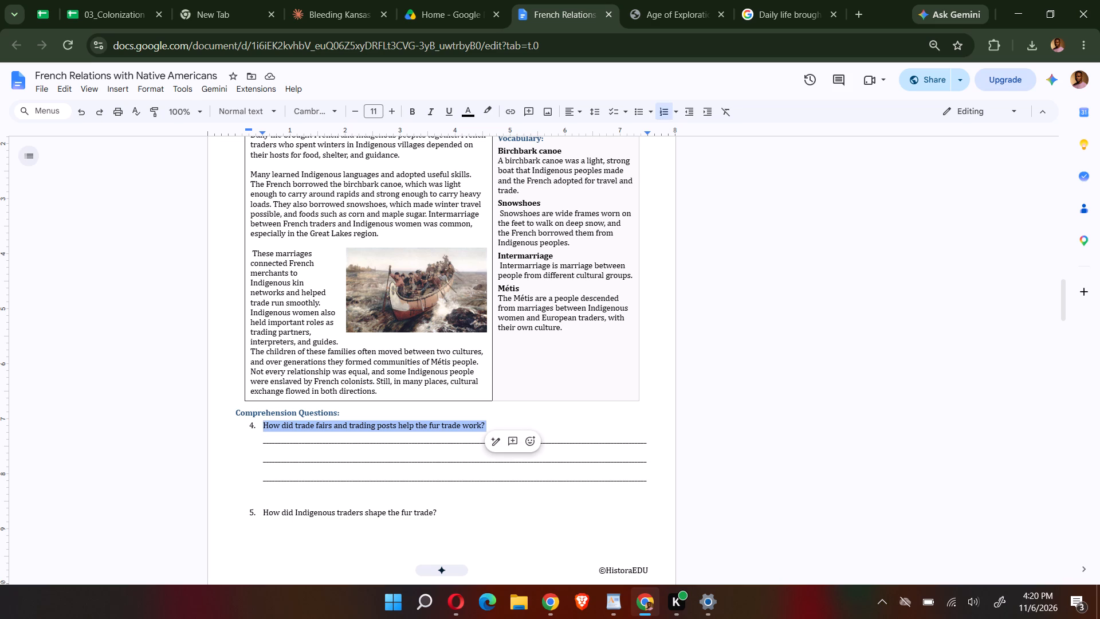
key(BackSpace)
click(662, 2)
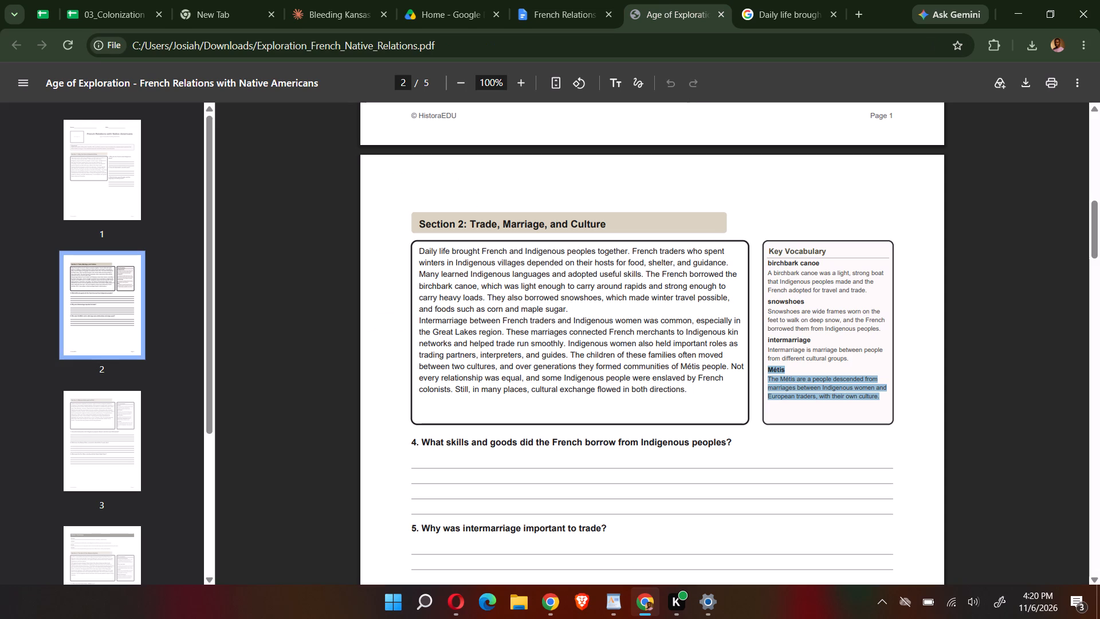
drag(734, 443, 665, 439)
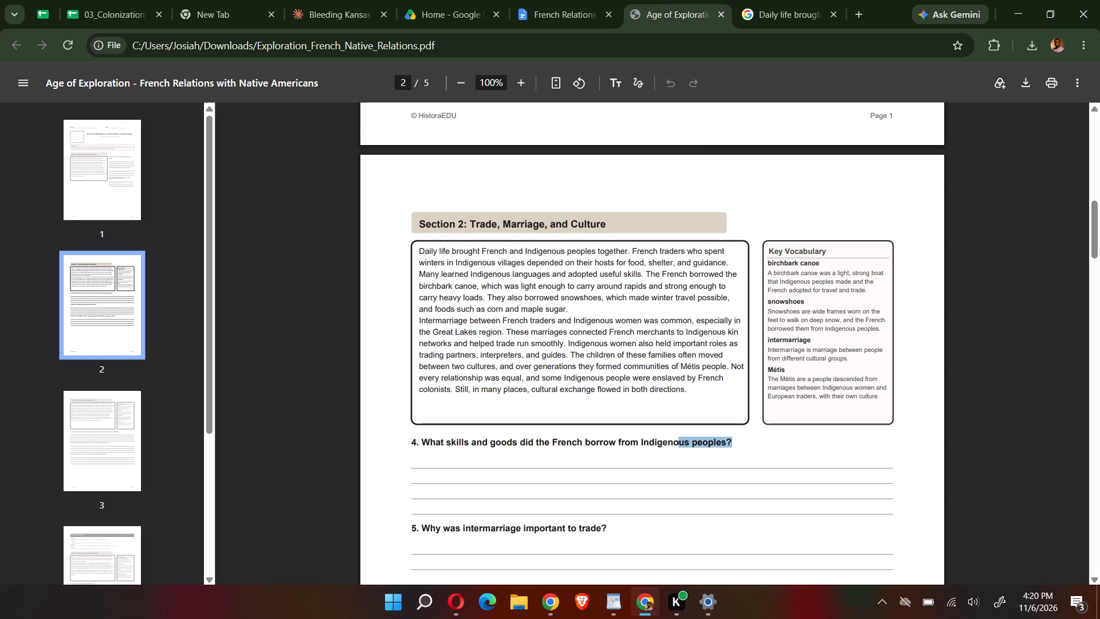
drag(665, 439, 425, 444)
key(ctrl+c)
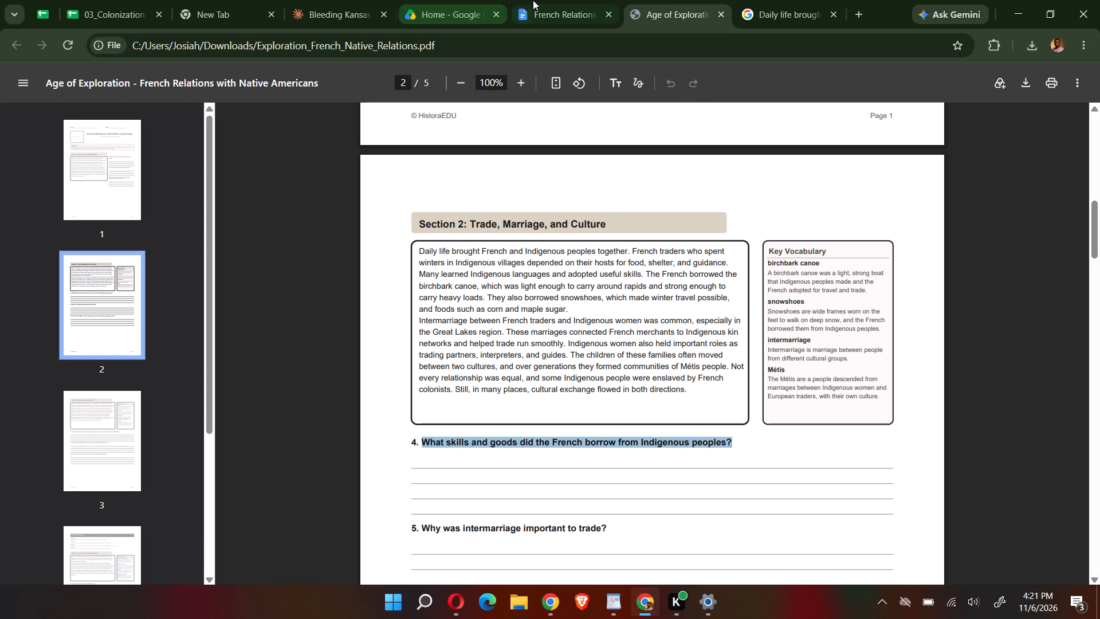
click(549, 0)
key(ctrl+v)
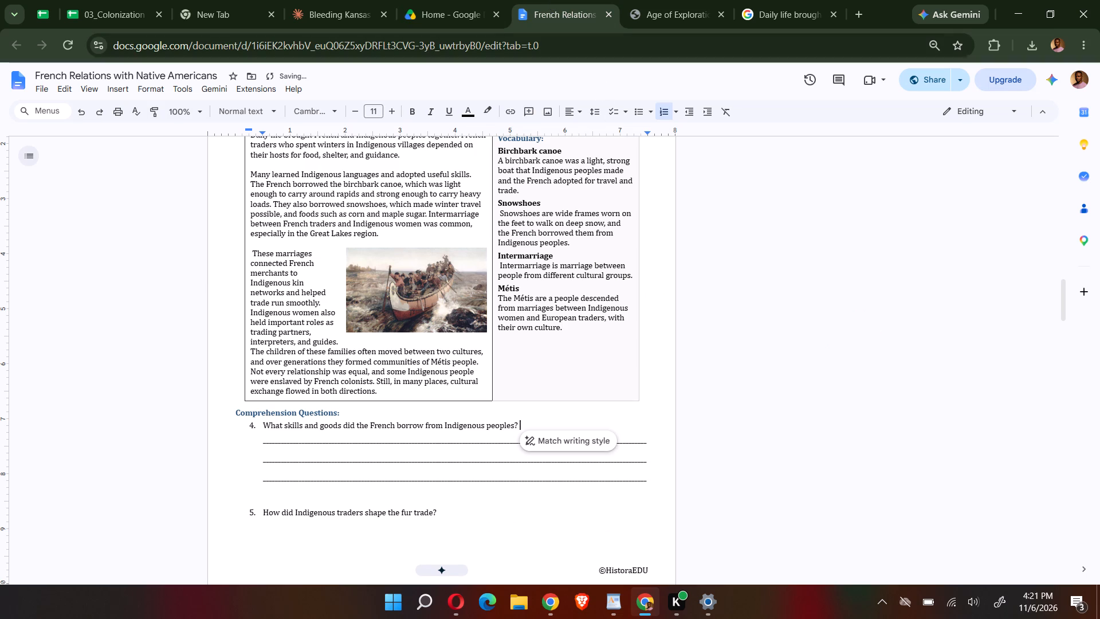
Replace comprehension question 5 with the PDF's "Why was intermarriage important to trade?".
drag(441, 513, 396, 510)
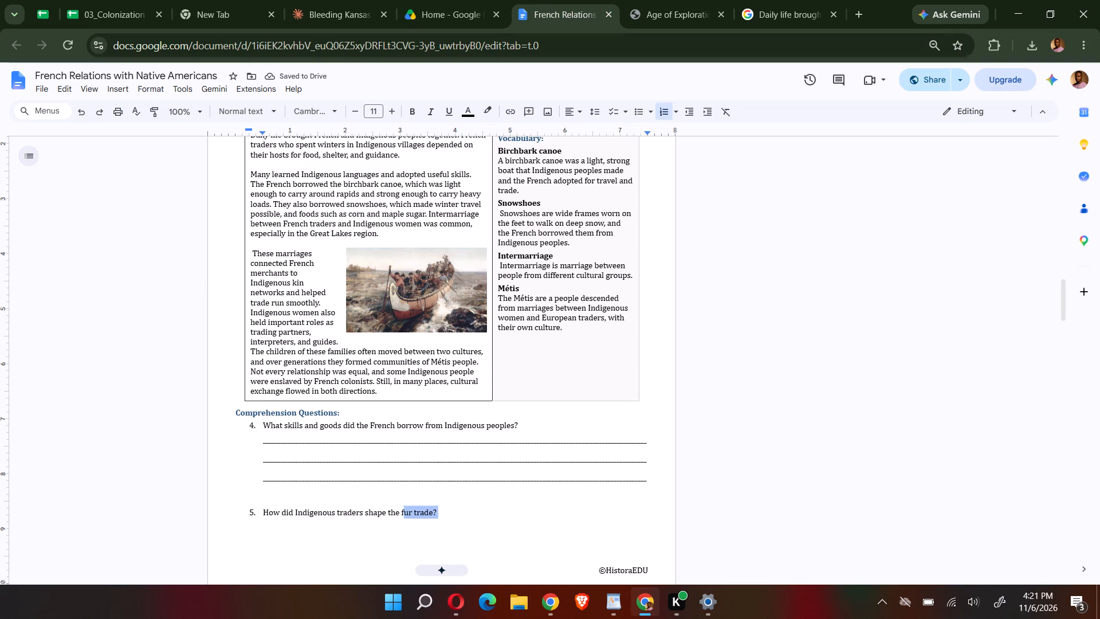
drag(396, 510, 266, 512)
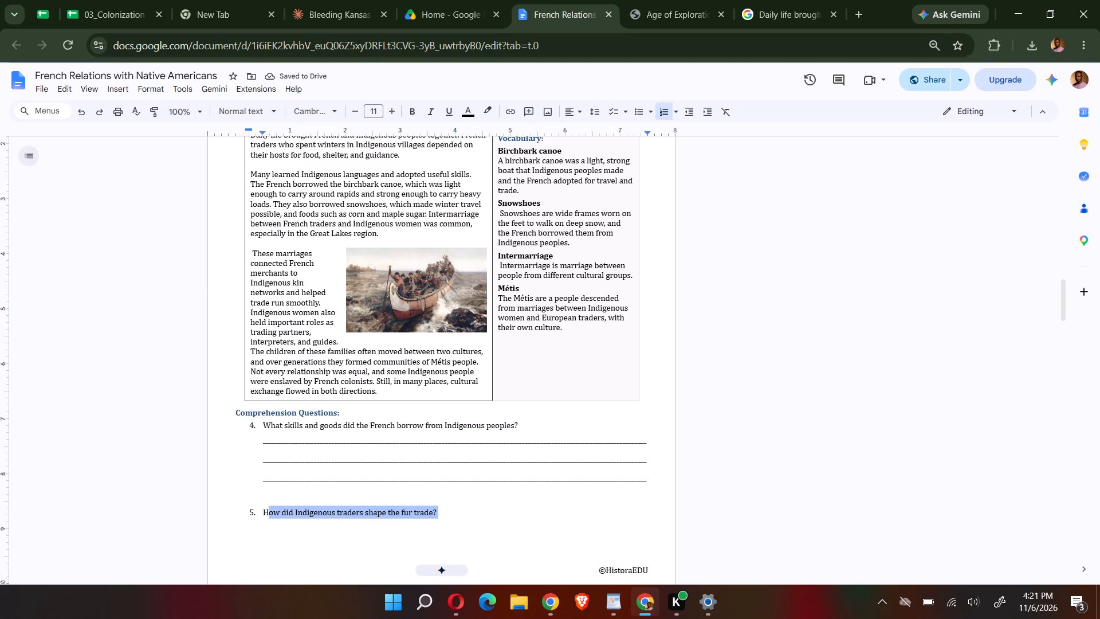
drag(266, 512, 258, 515)
key(BackSpace)
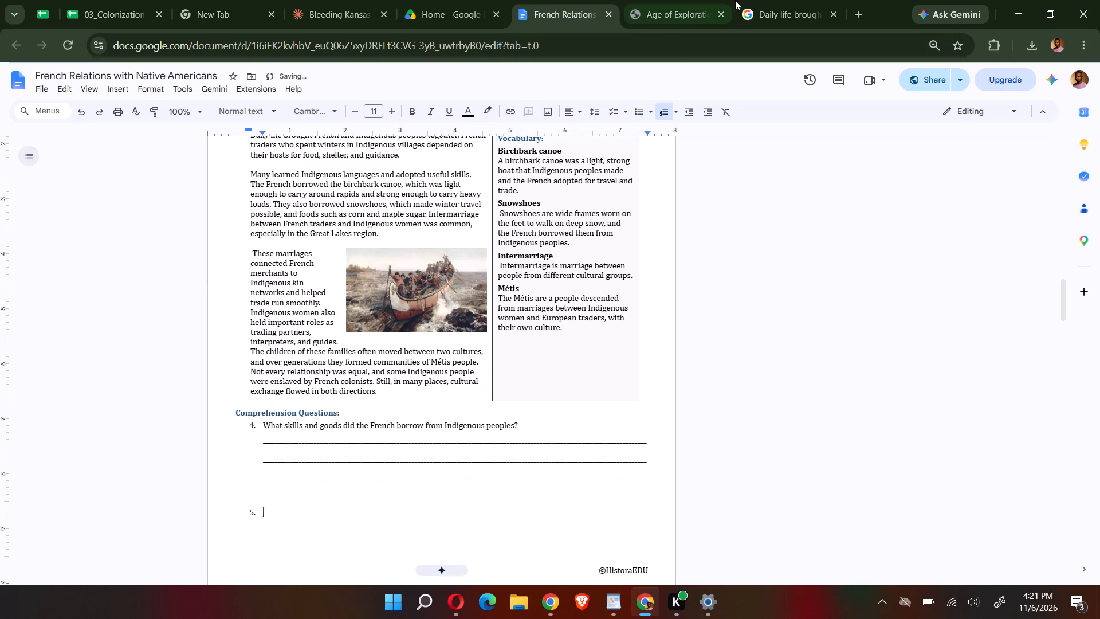
drag(675, 5, 675, 31)
scroll(611, 481, down, 1)
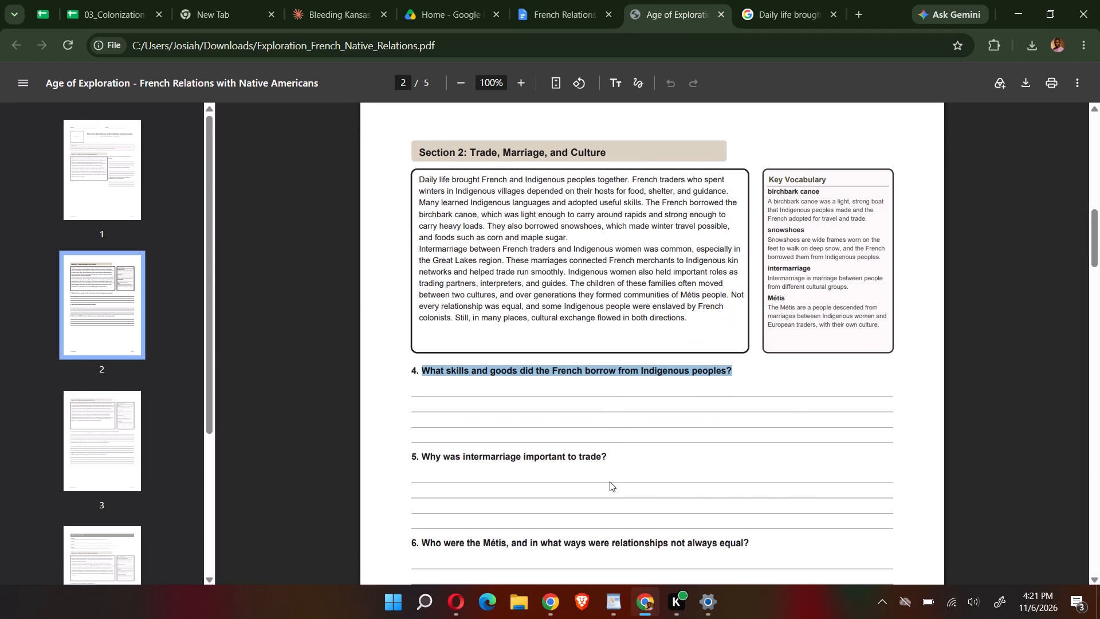
drag(610, 455, 527, 453)
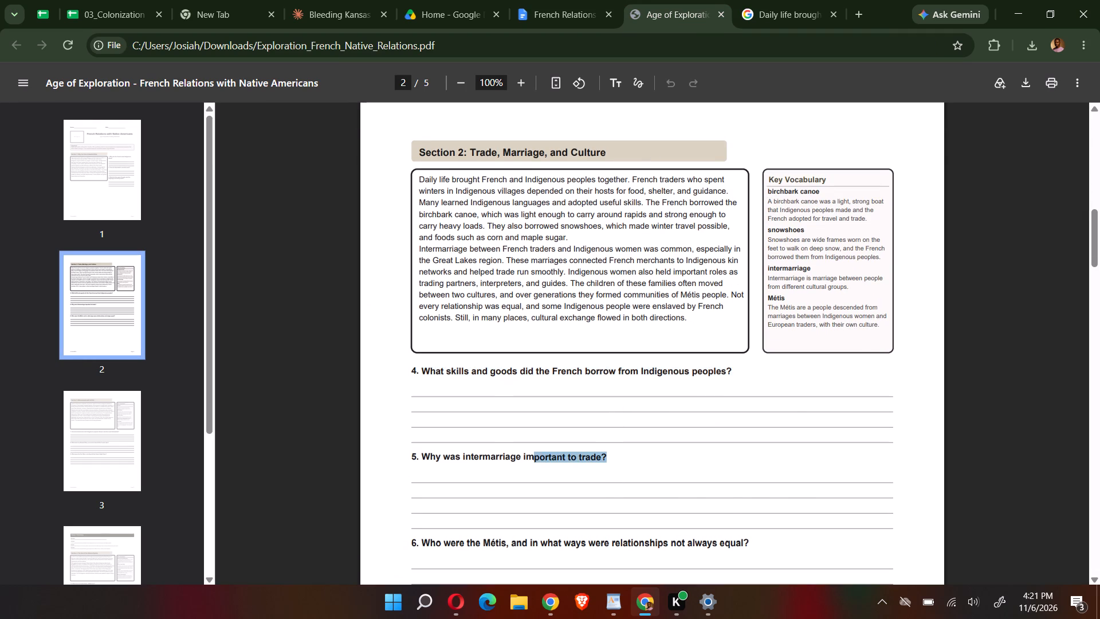
drag(527, 453, 425, 457)
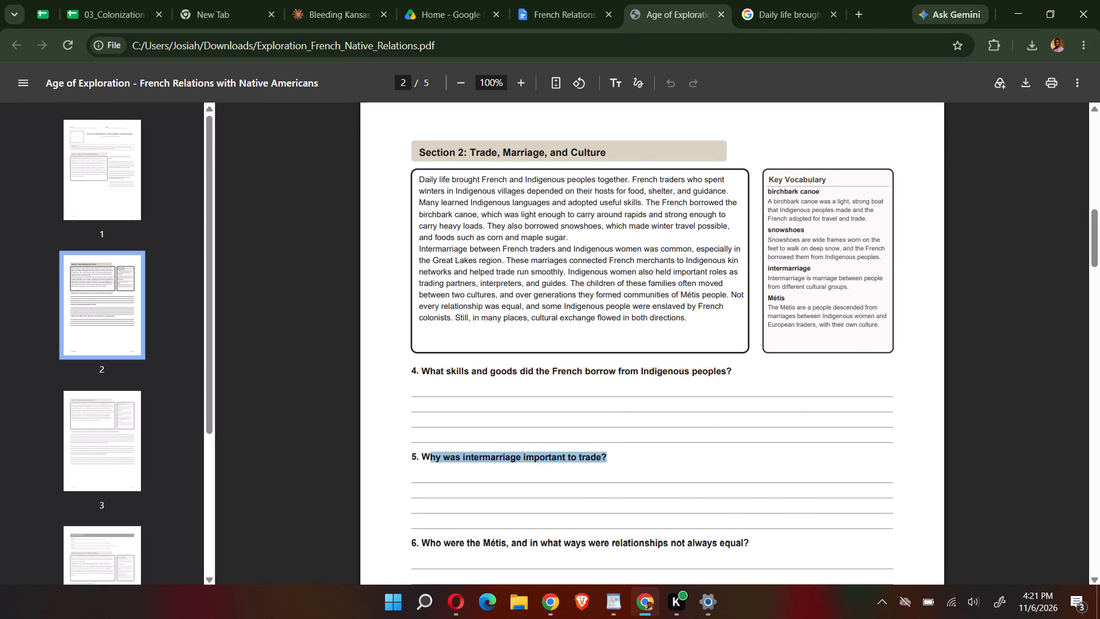
key(ctrl+c)
click(533, 0)
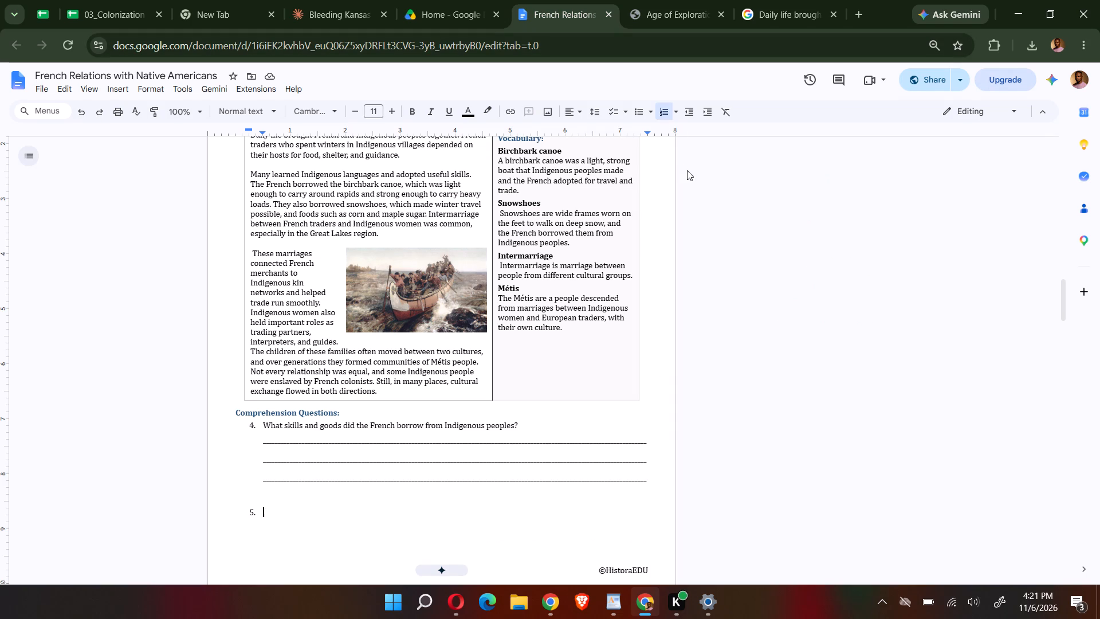
key(ctrl+v)
Replace comprehension question 6 with the PDF's "Who were the Métis, and in what ways were relationships not always equal?".
scroll(687, 172, down, 3)
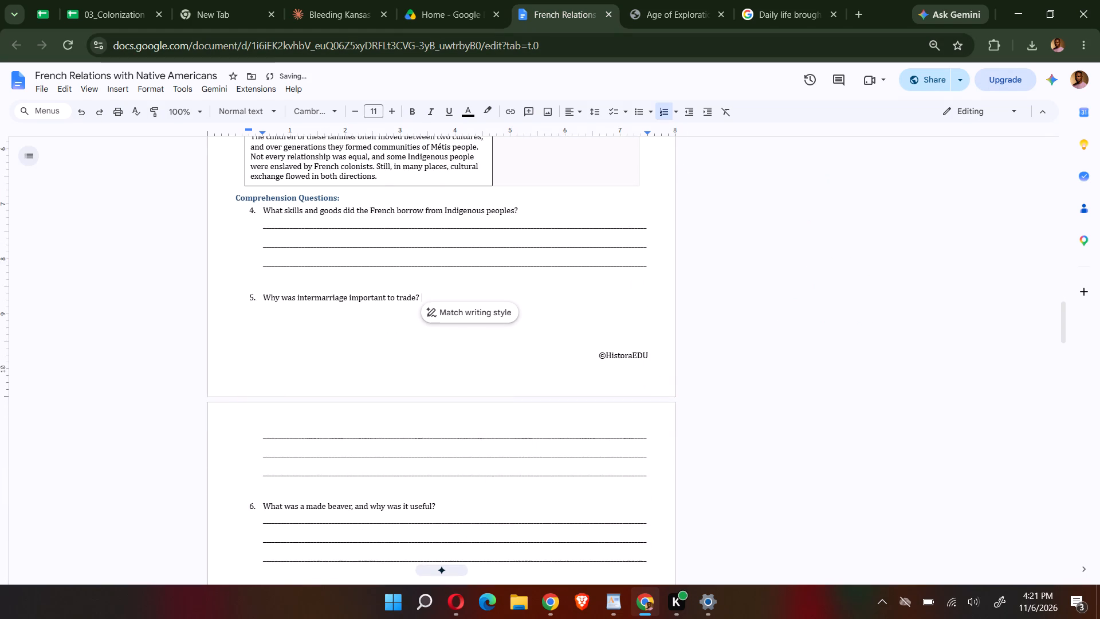
drag(437, 507, 287, 508)
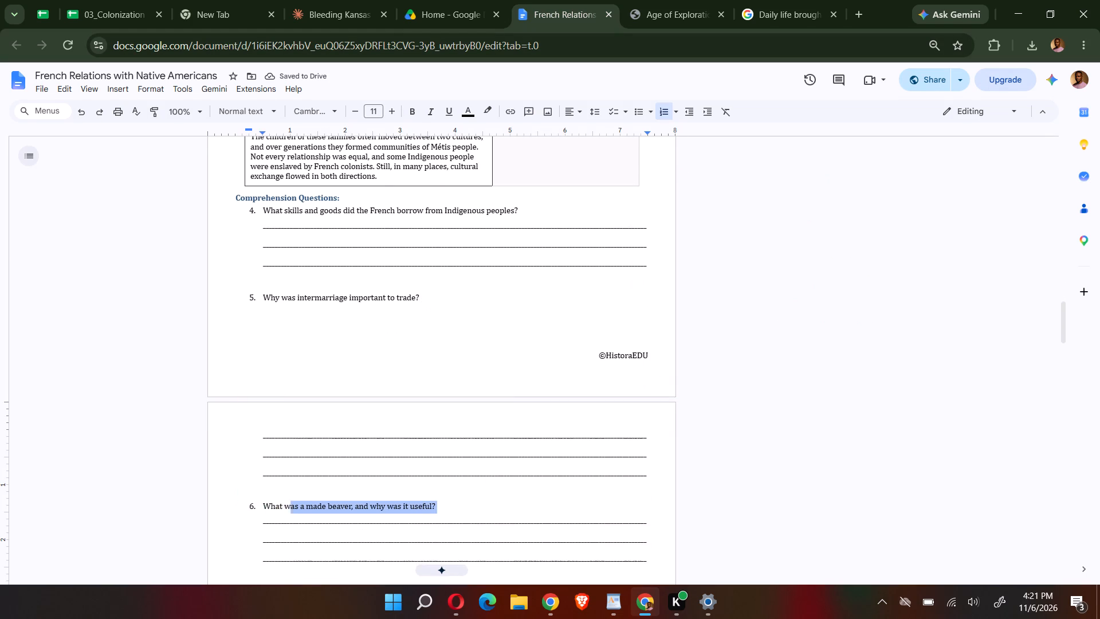
drag(287, 508, 265, 511)
key(BackSpace)
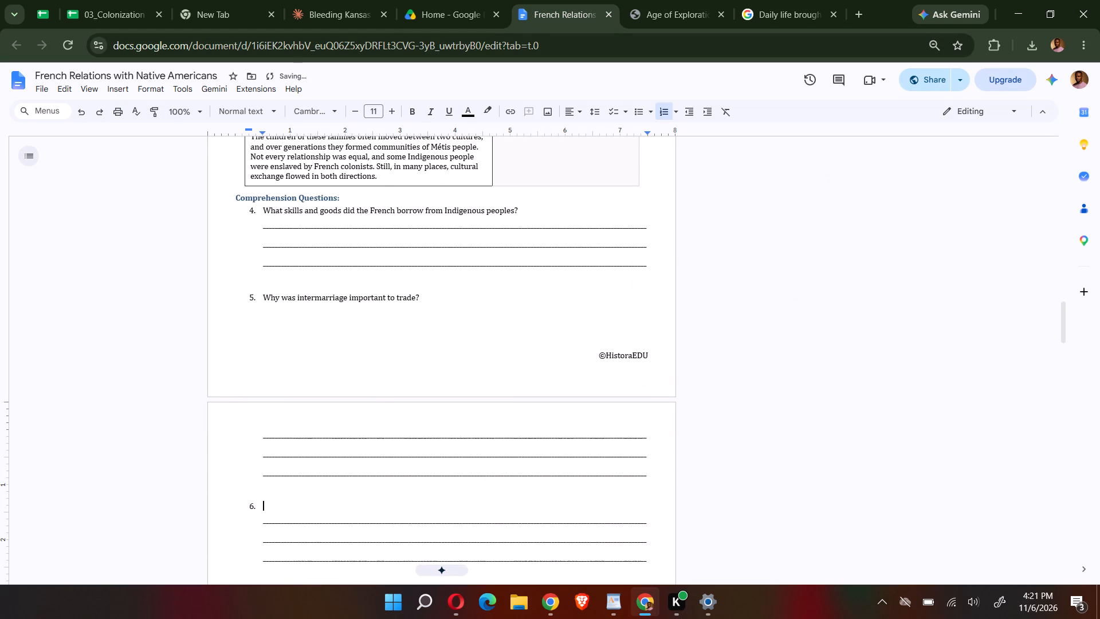
click(671, 9)
scroll(626, 241, down, 2)
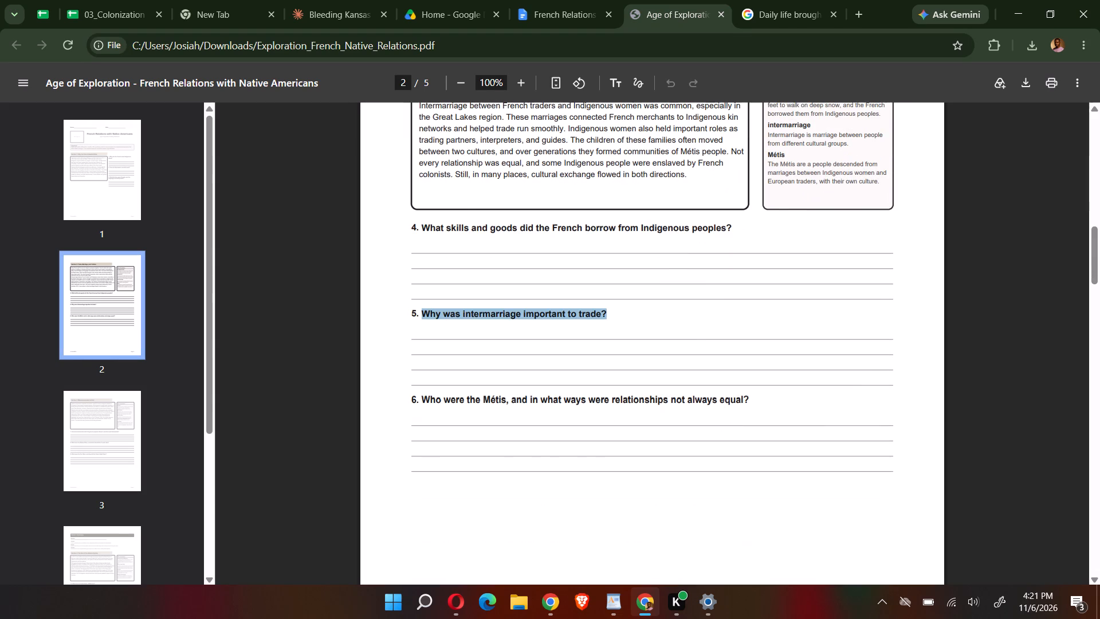
drag(751, 401, 686, 398)
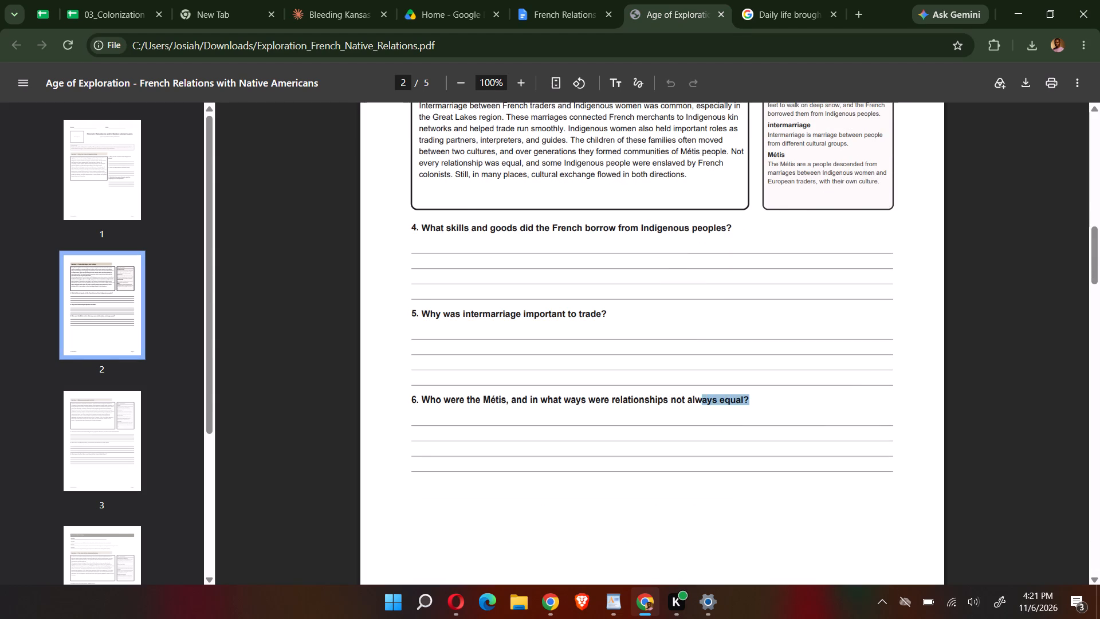
drag(686, 398, 422, 389)
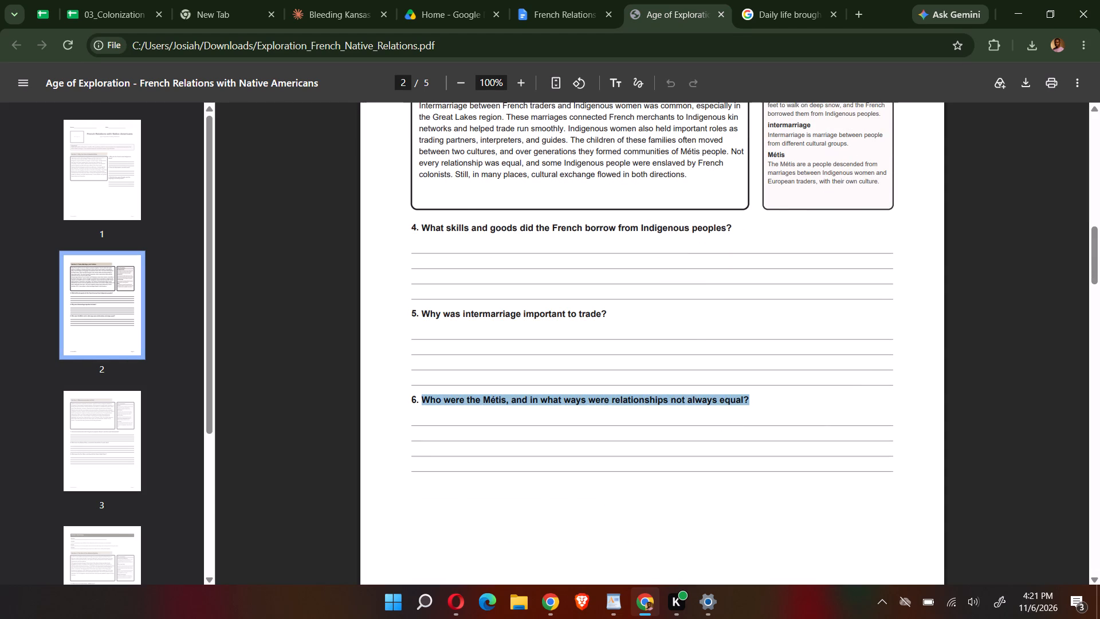
key(ctrl+c)
click(596, 0)
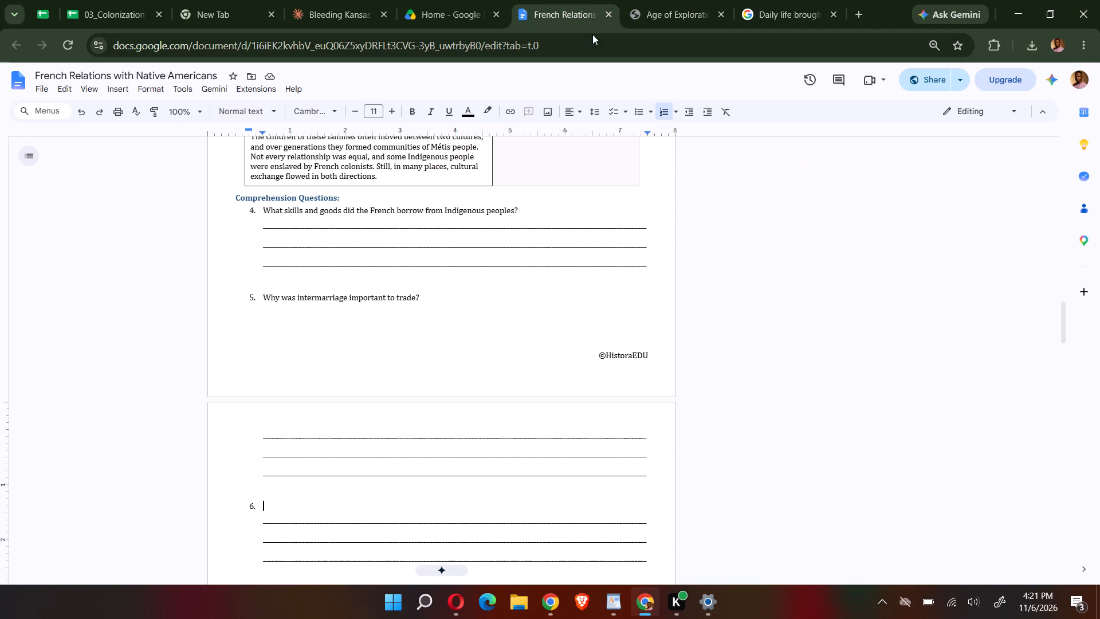
key(ctrl+v)
Replace the "Companies and Rules" section heading with the PDF's Section 3 title, "Missionaries and Conflict".
scroll(598, 150, down, 2)
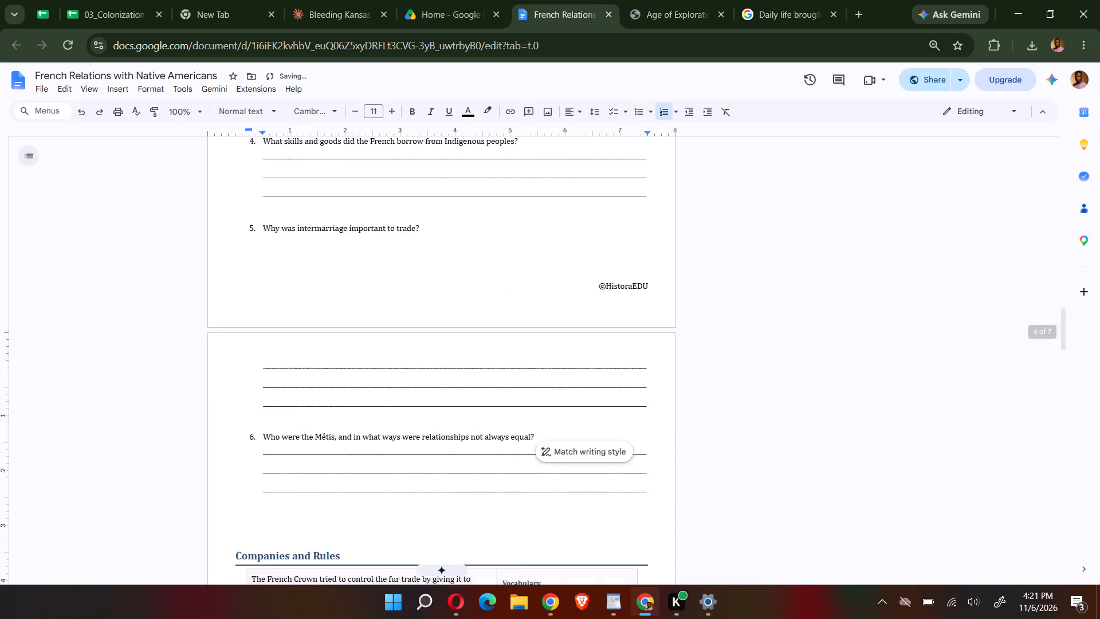
scroll(595, 164, down, 1)
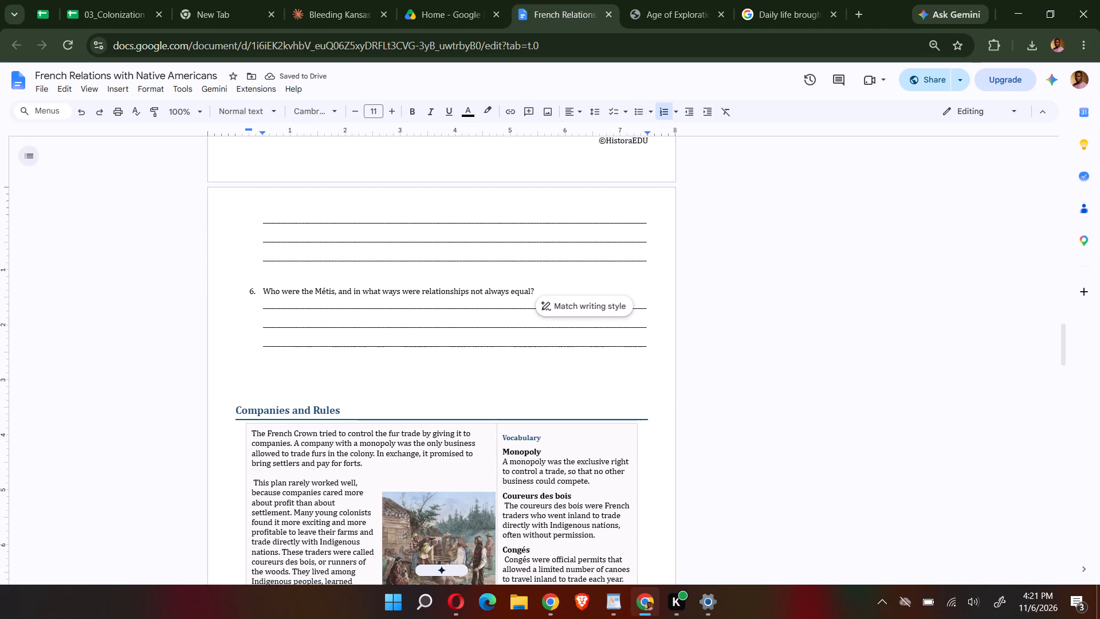
drag(344, 412, 231, 410)
key(BackSpace)
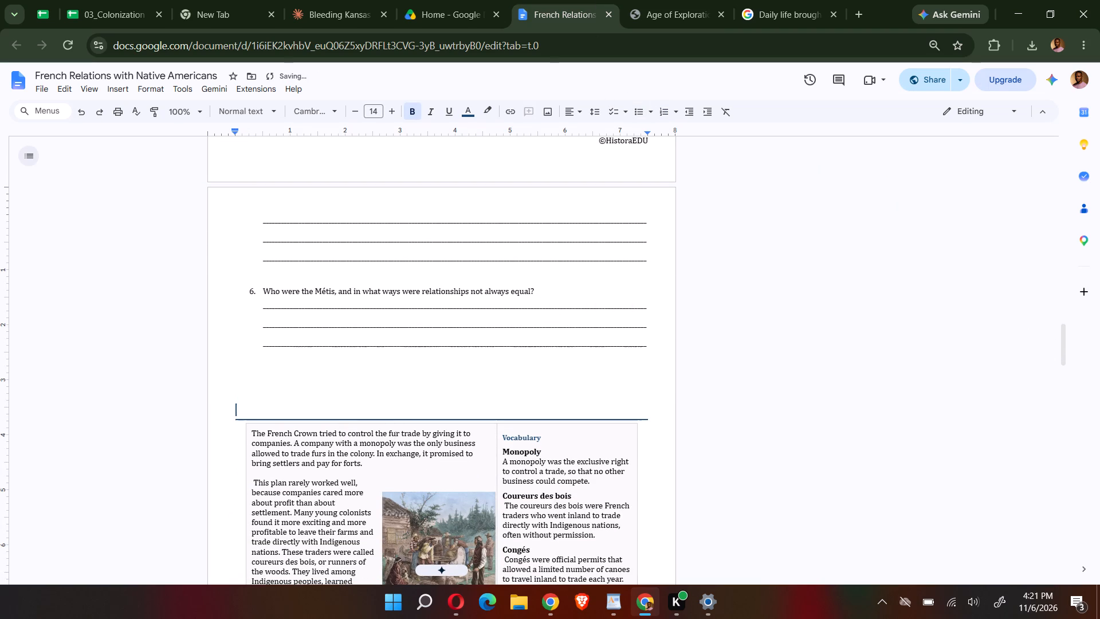
click(660, 0)
scroll(588, 334, down, 2)
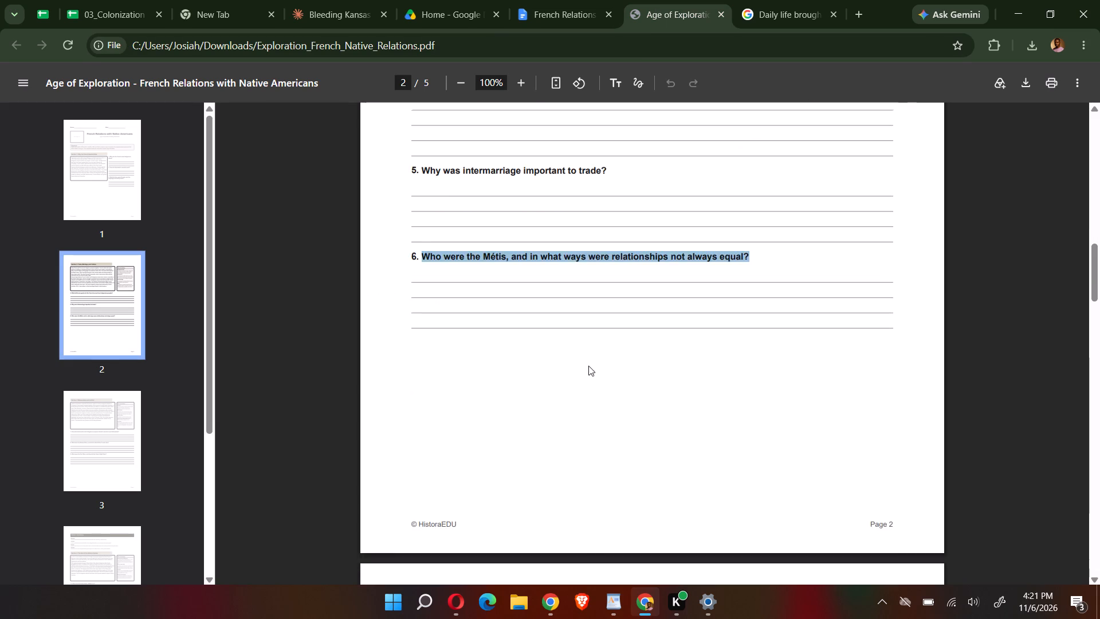
scroll(588, 366, down, 3)
drag(600, 417, 556, 416)
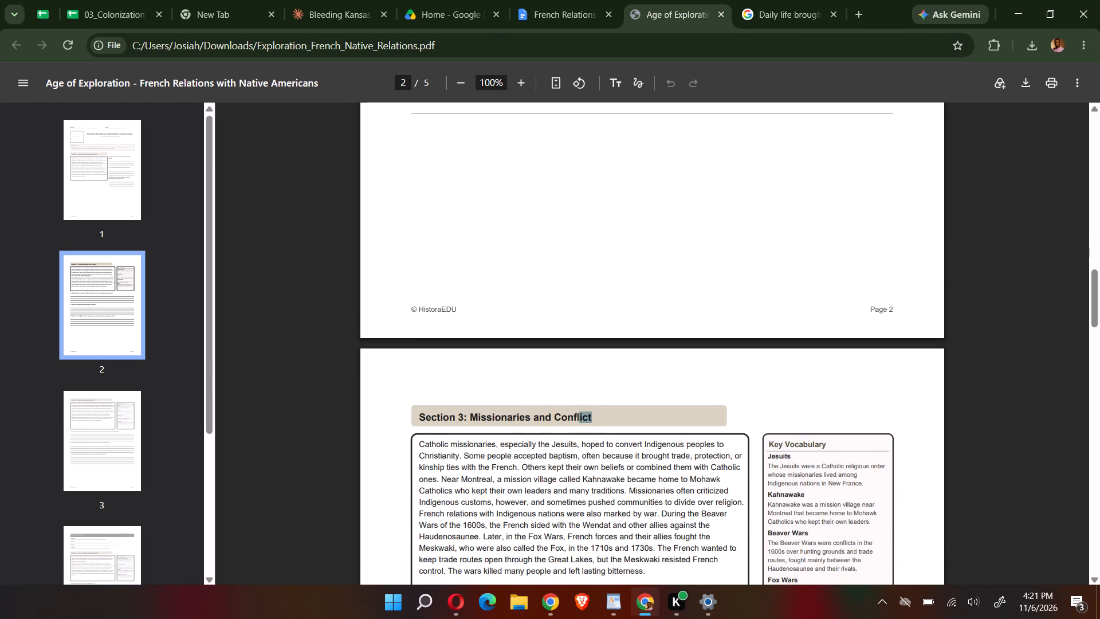
drag(556, 416, 469, 418)
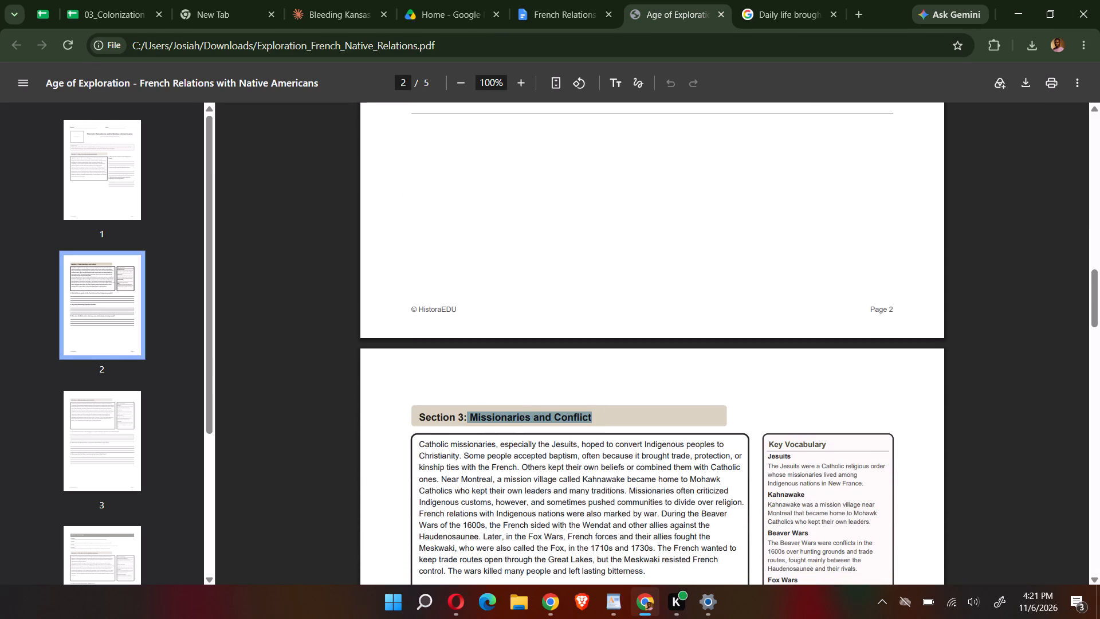
key(ctrl+c)
click(543, 1)
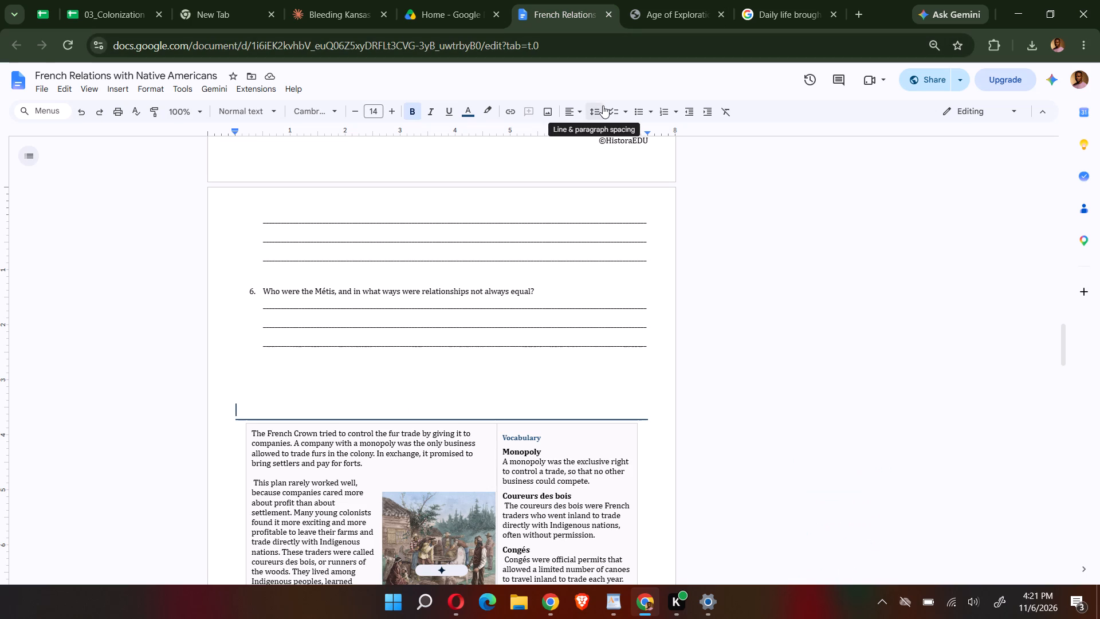
key(ctrl+v)
Delete the old fur trade company passage and its embedded picture from the box under Missionaries and Conflict.
scroll(615, 211, down, 3)
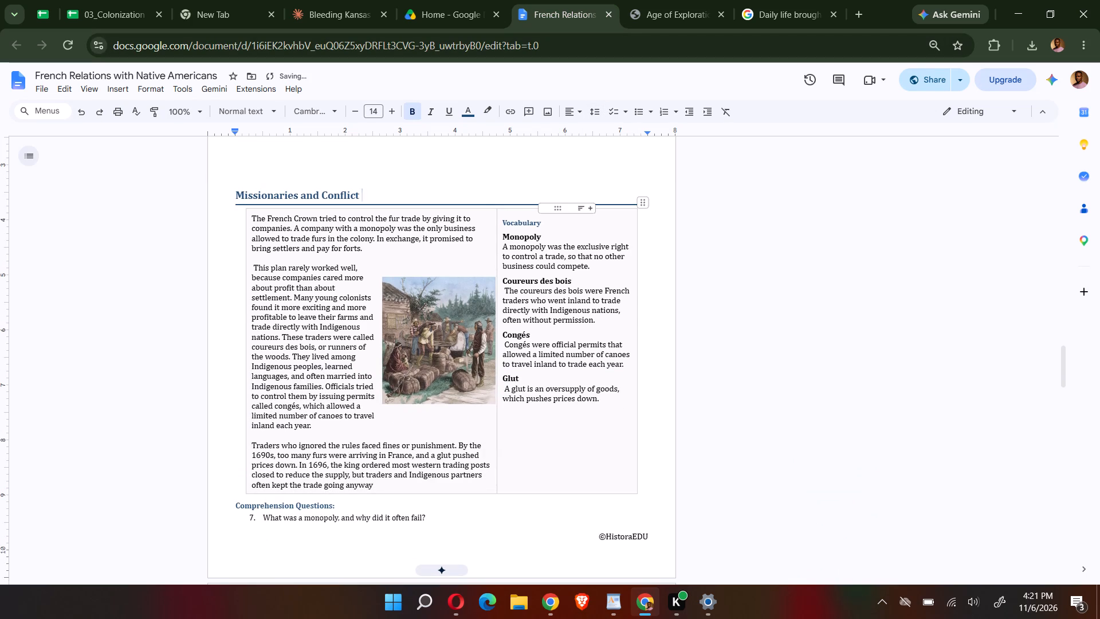
drag(386, 481, 293, 316)
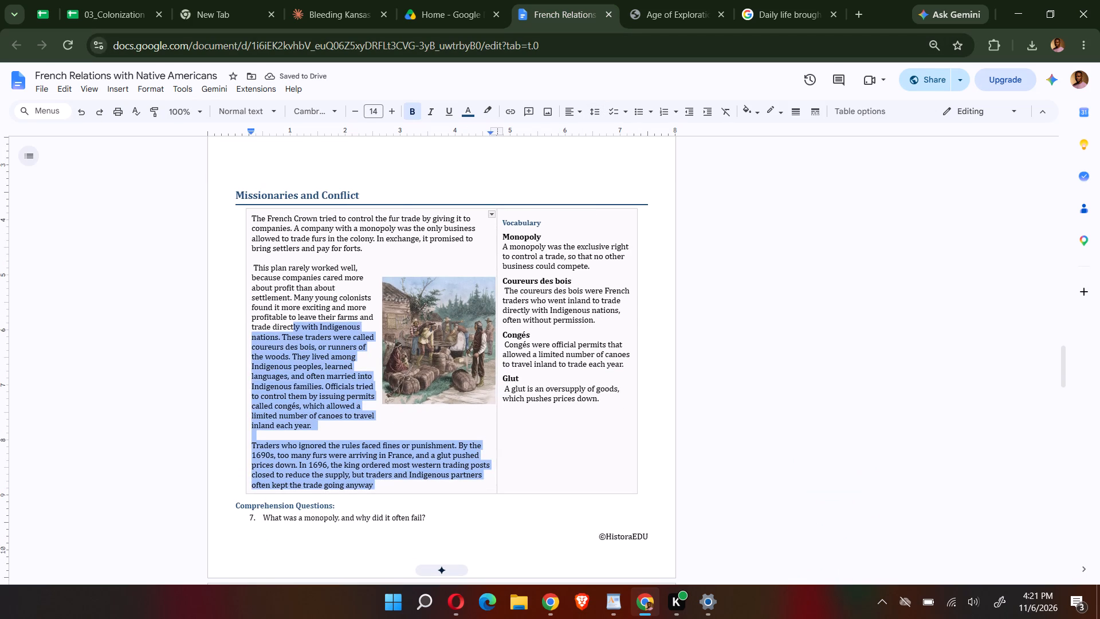
drag(293, 316, 254, 208)
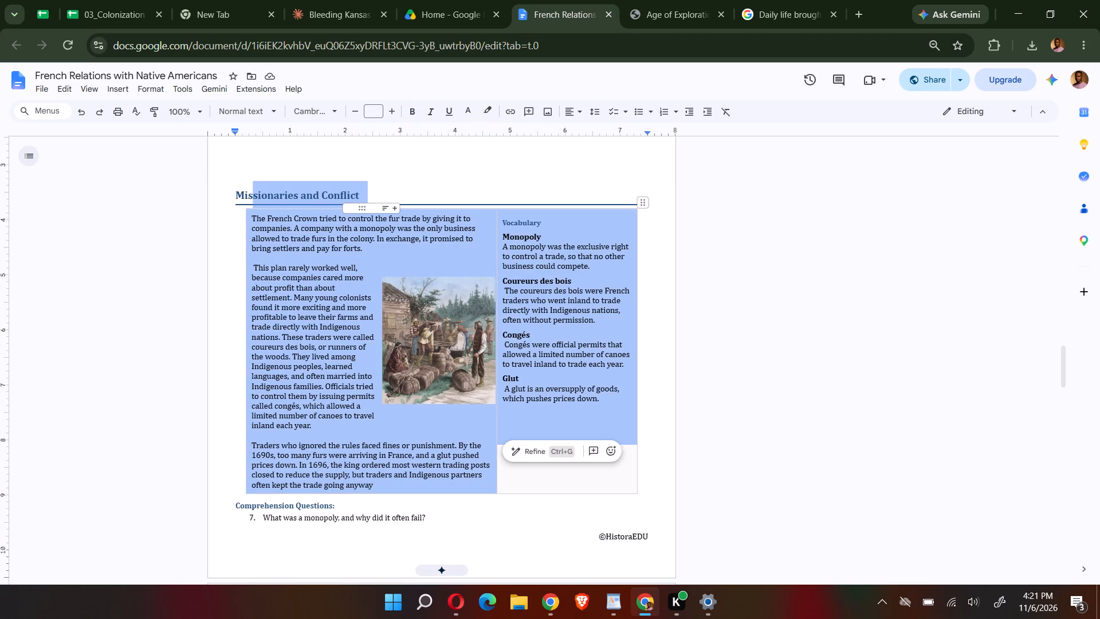
click(392, 481)
drag(391, 481, 391, 482)
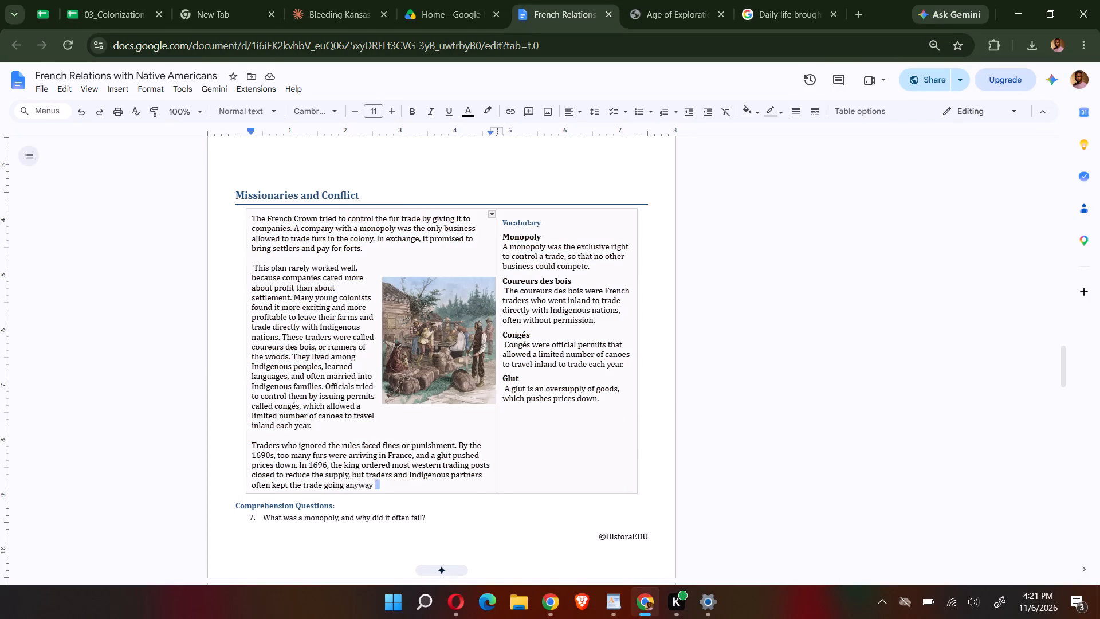
drag(391, 482, 264, 219)
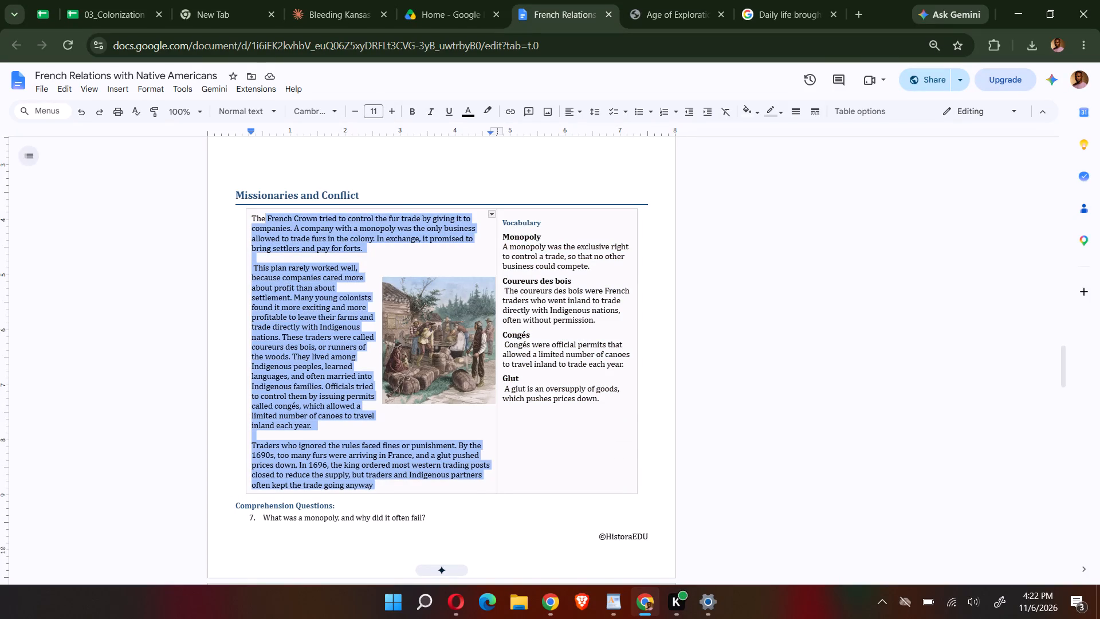
drag(264, 219, 250, 217)
key(BackSpace)
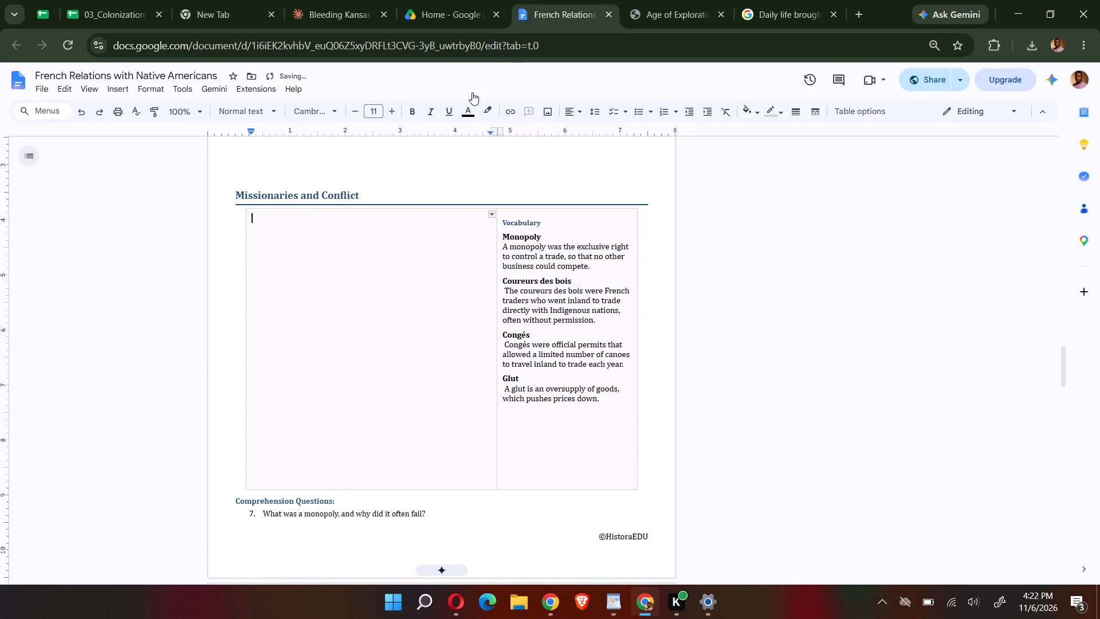
Copy the PDF's full Section 3 passage about Catholic missionaries and wars into the emptied passage box.
click(673, 0)
scroll(454, 408, down, 2)
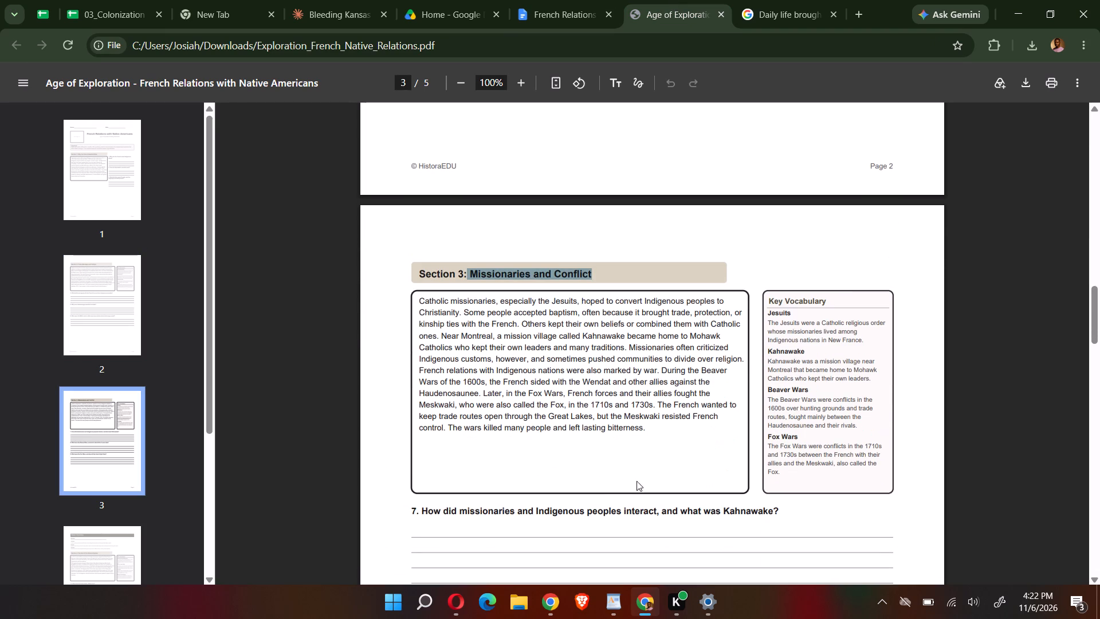
drag(657, 428, 481, 310)
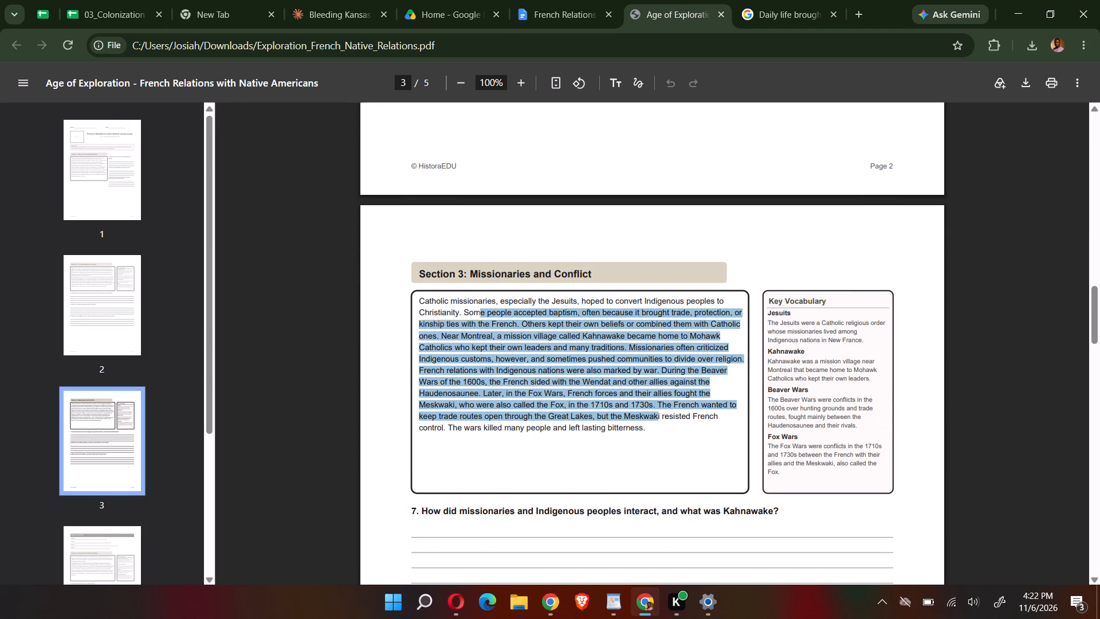
drag(481, 310, 514, 329)
click(651, 431)
drag(651, 431, 626, 424)
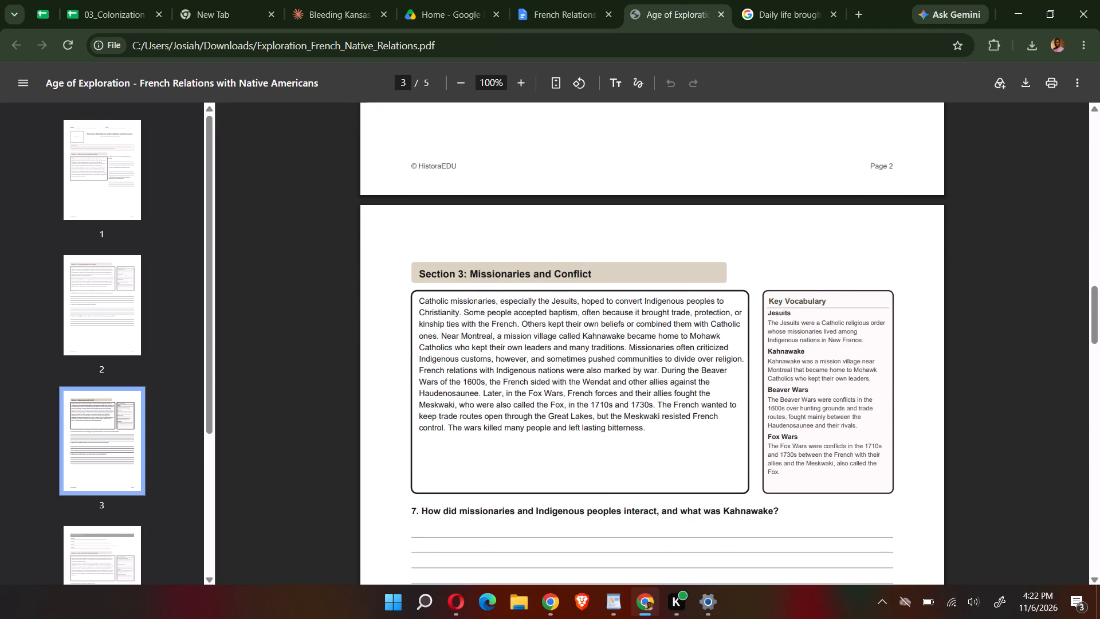
drag(626, 424, 615, 417)
drag(649, 429, 598, 412)
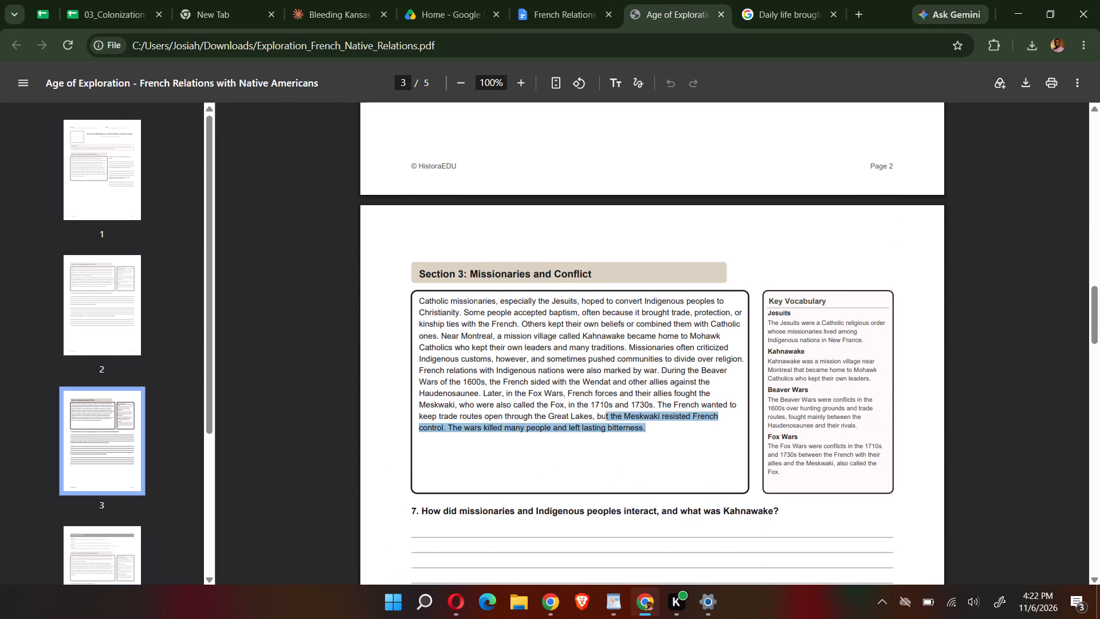
drag(598, 412, 427, 301)
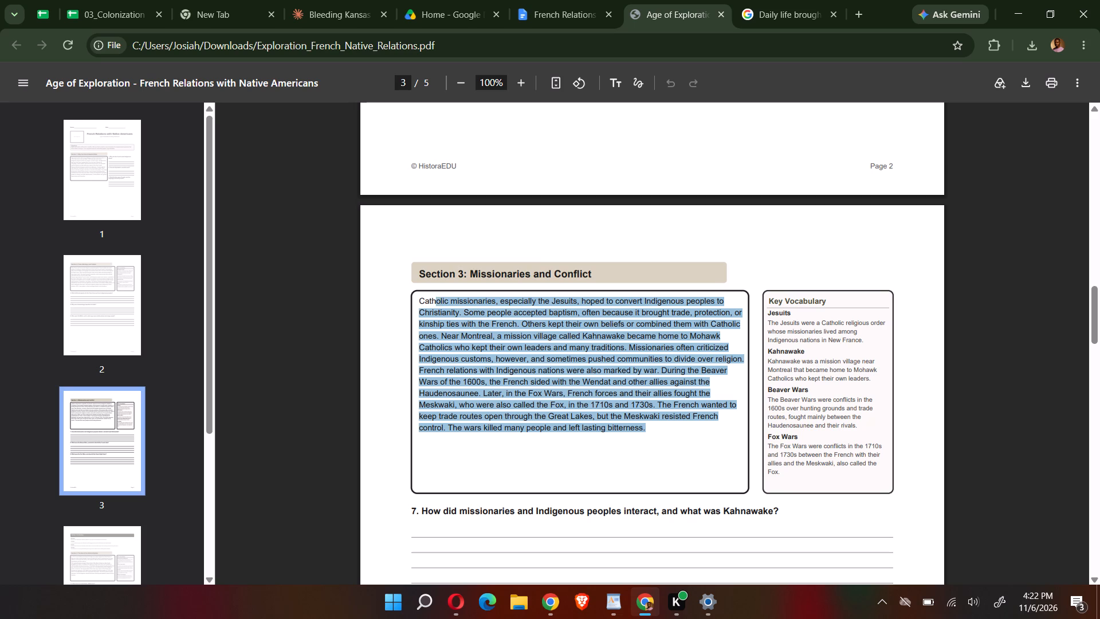
drag(427, 301, 419, 301)
key(ctrl+c)
click(551, 0)
key(ctrl+v)
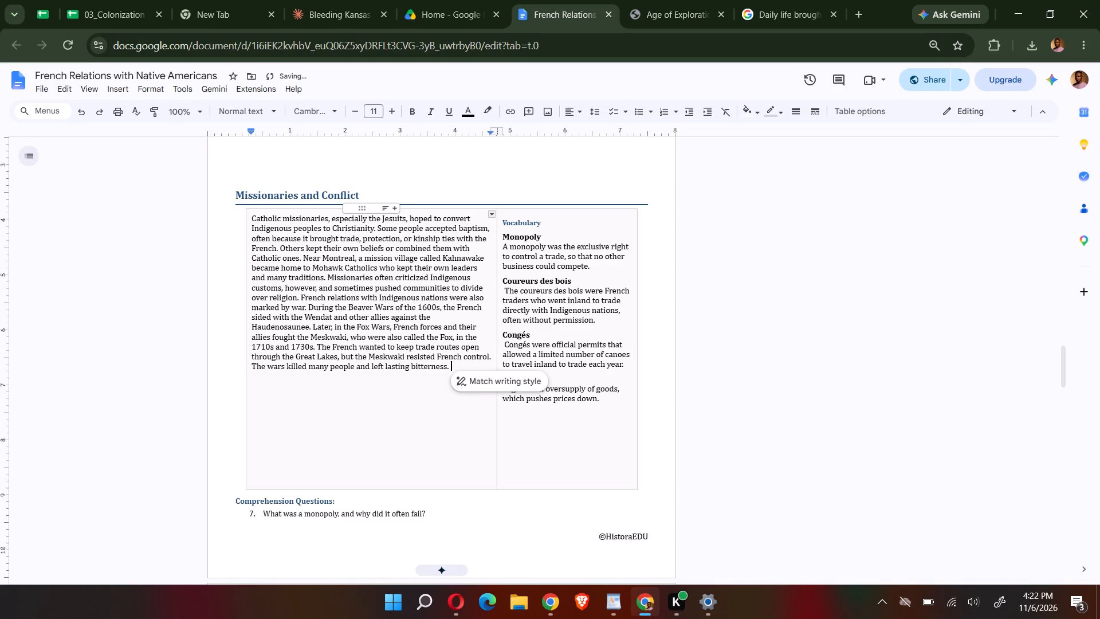
Split the missionaries passage into three spaced paragraphs, with breaks before "Near Montreal" and before "Later, in the Fox Wars".
click(302, 260)
key(shift+Return)
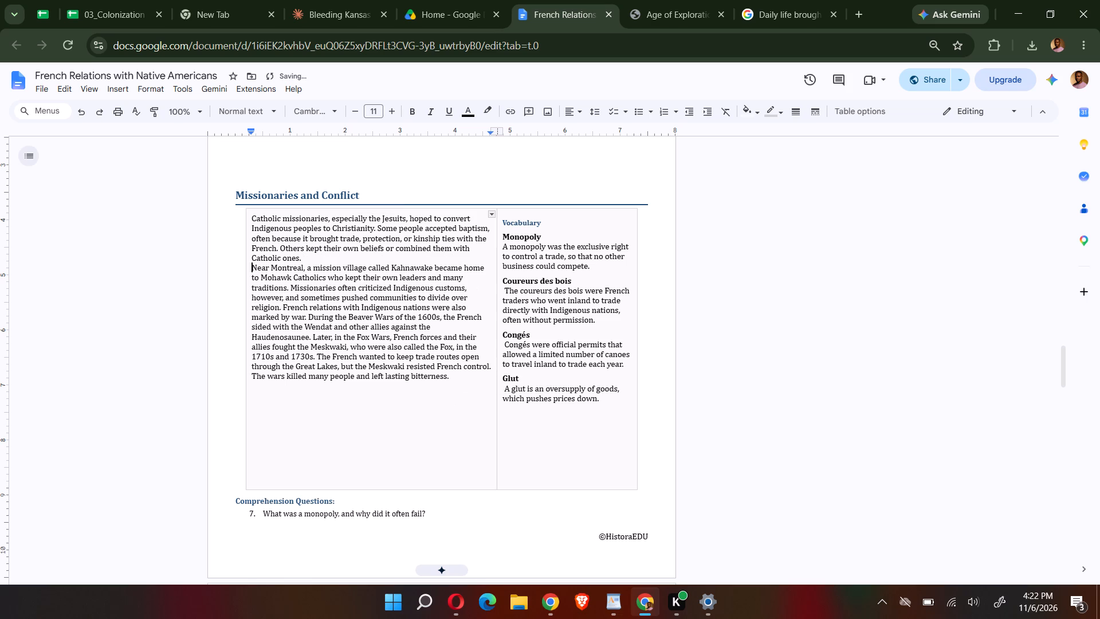
key(Return)
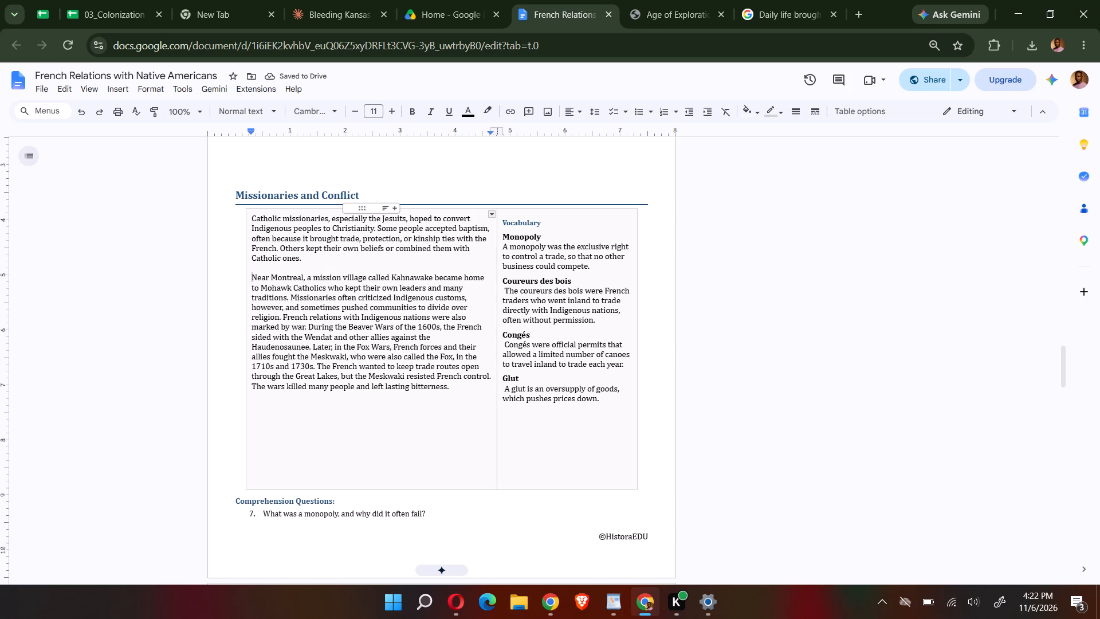
click(310, 347)
key(Right)
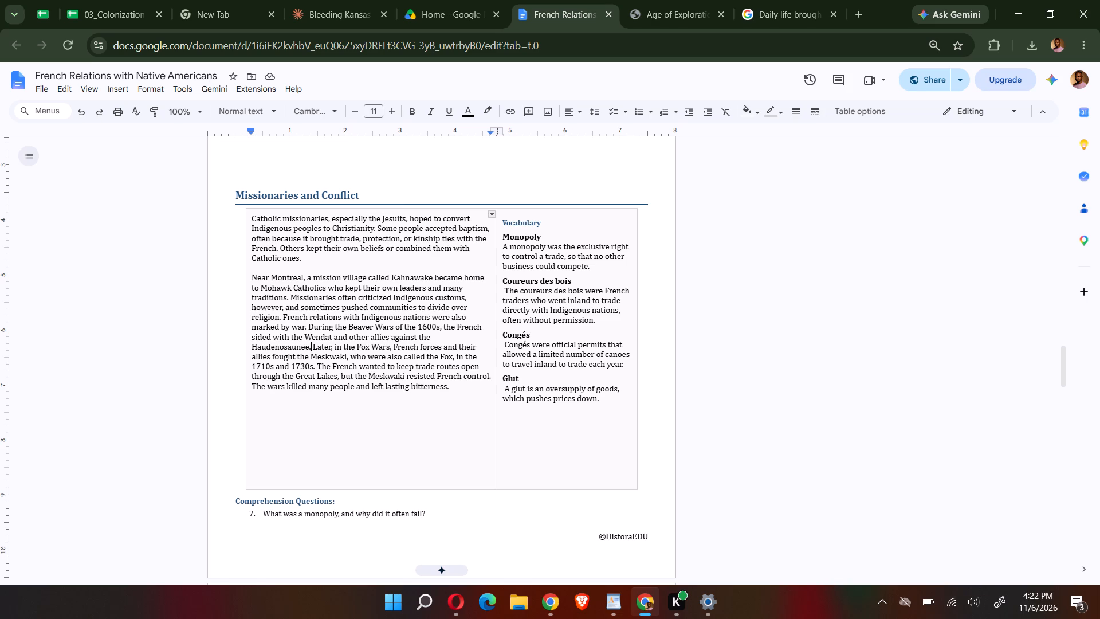
key(Return)
key(Return)
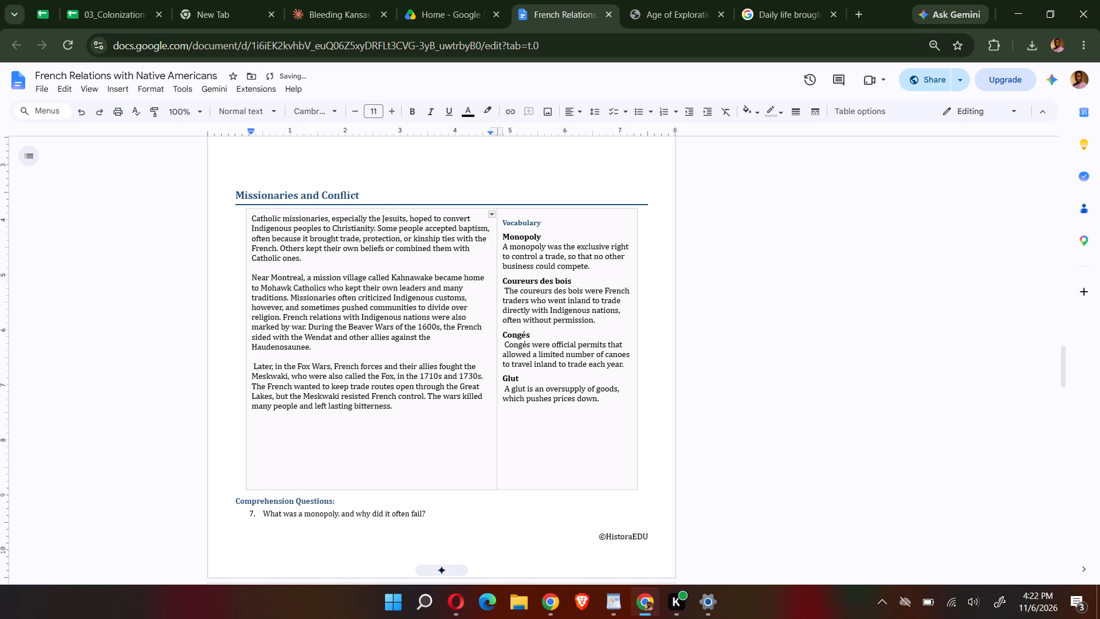
Search Google Images using the copied Section 3 passage about Catholic missionaries.
click(807, 0)
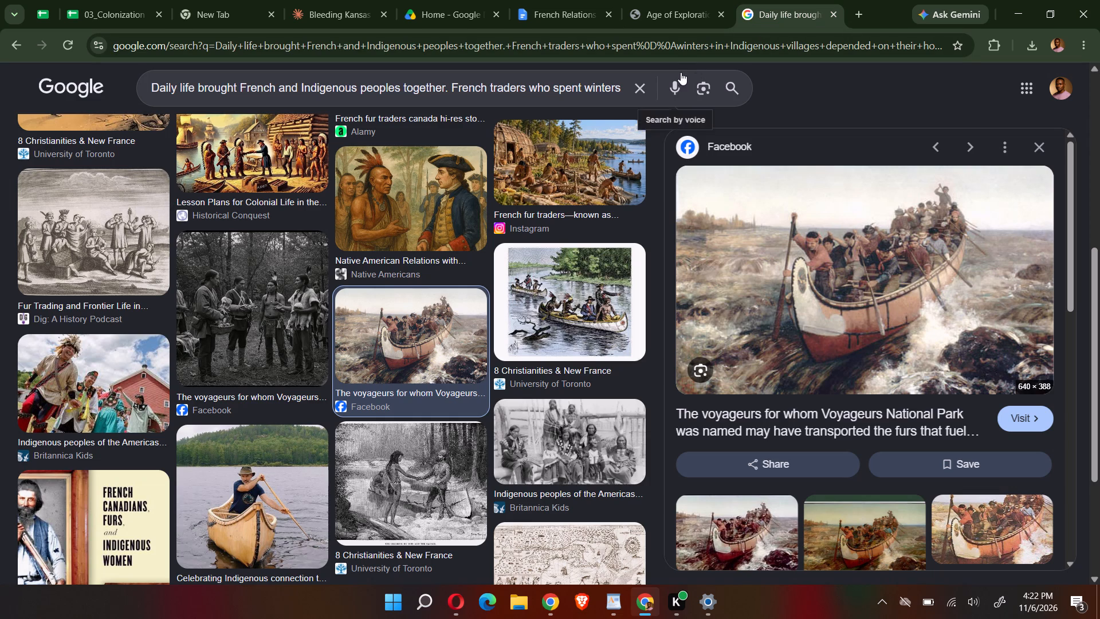
click(638, 94)
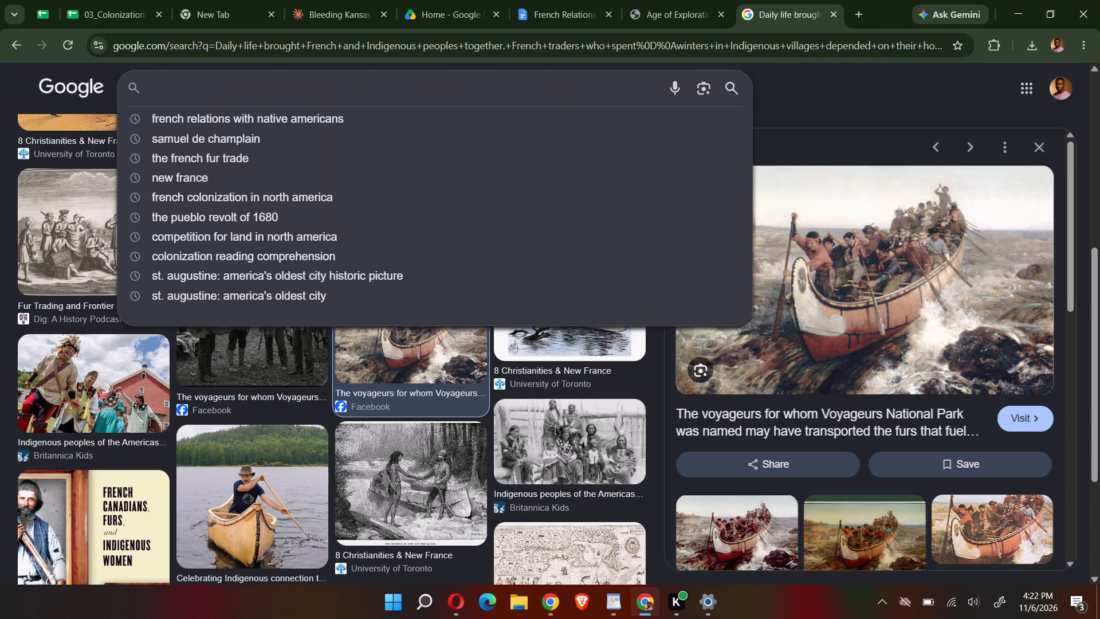
key(ctrl+v)
key(Return)
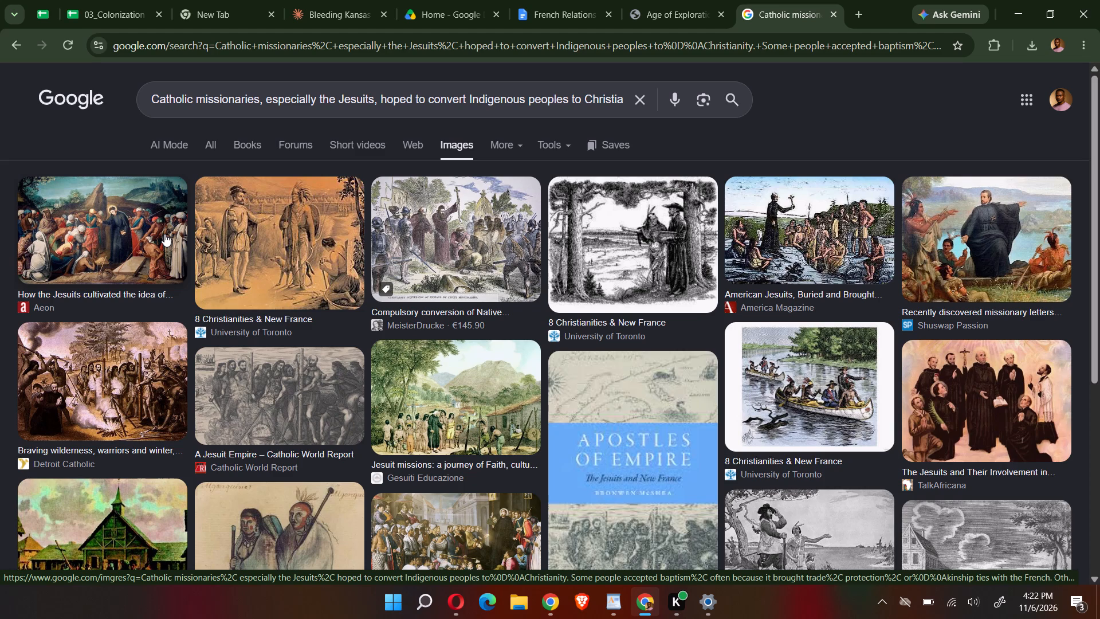
Examine the Google Images results for a picture of Jesuit missionaries that suits the Missionaries and Conflict passage.
click(164, 234)
click(92, 242)
right_click(798, 289)
scroll(467, 361, down, 1)
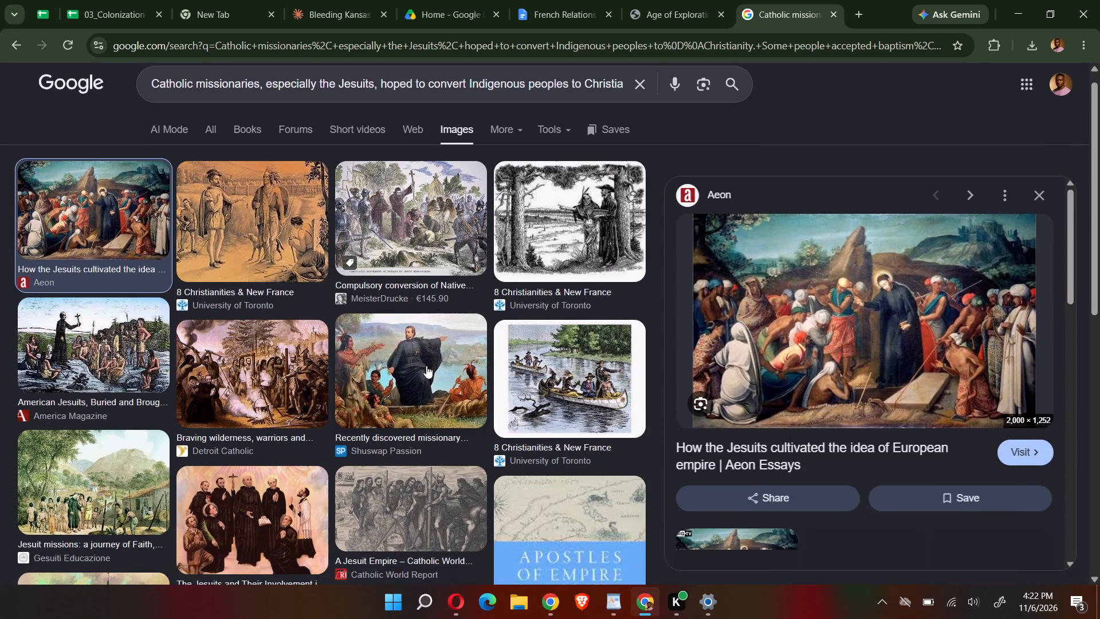
scroll(426, 366, down, 1)
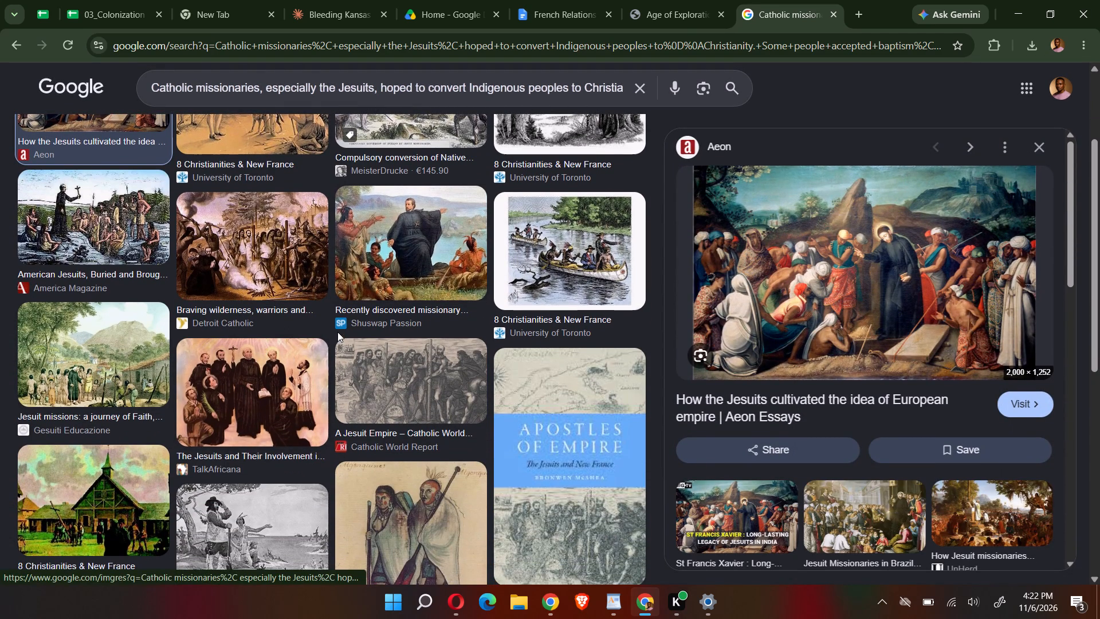
scroll(362, 291, down, 1)
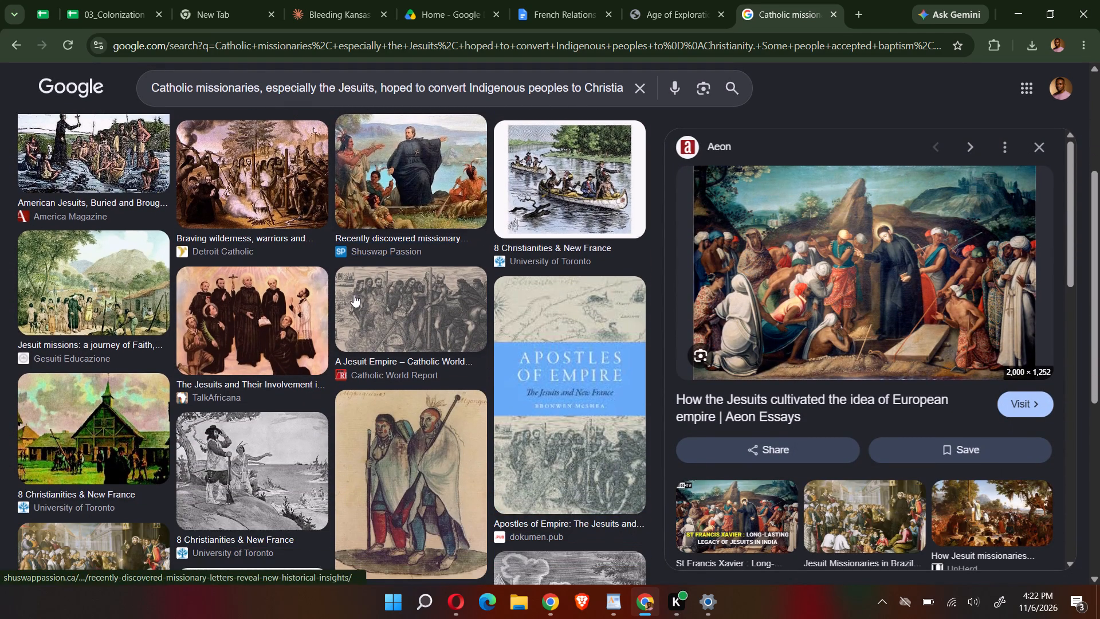
click(53, 434)
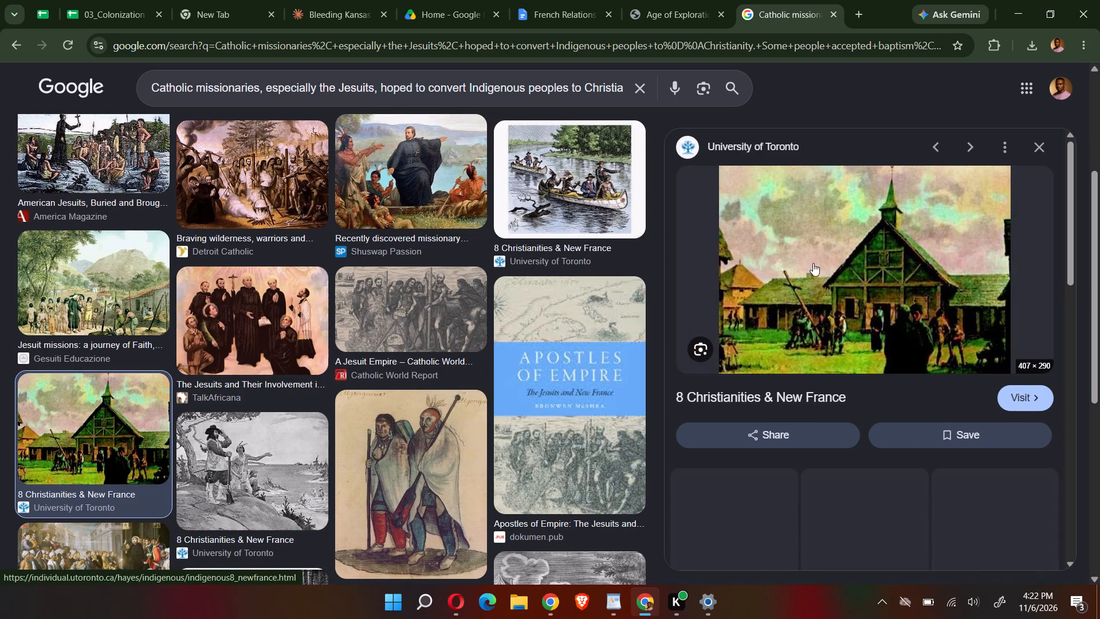
scroll(663, 331, down, 1)
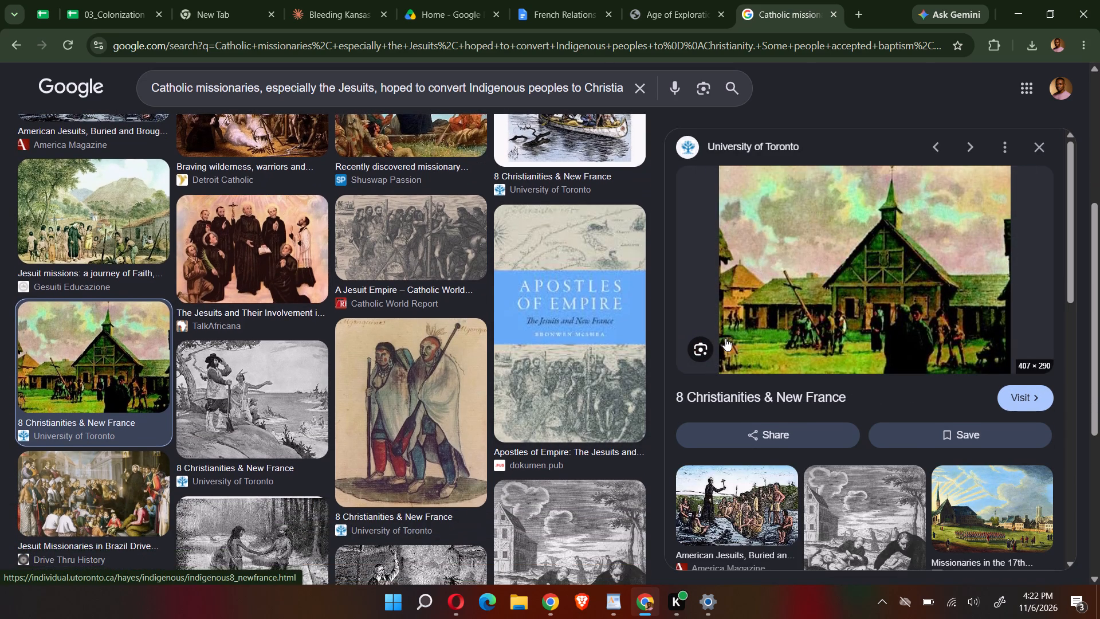
scroll(725, 338, down, 5)
scroll(344, 394, down, 1)
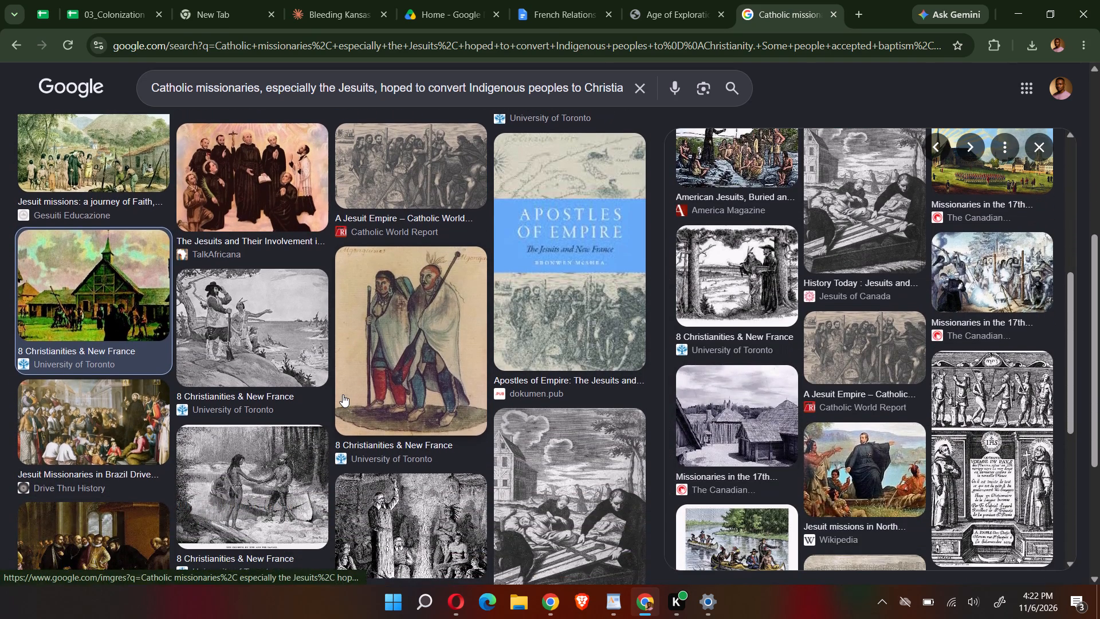
Copy the Drive Thru History painting of Jesuit missionaries in Brazil into the worksheet's Missionaries and Conflict passage, within its second paragraph.
click(69, 431)
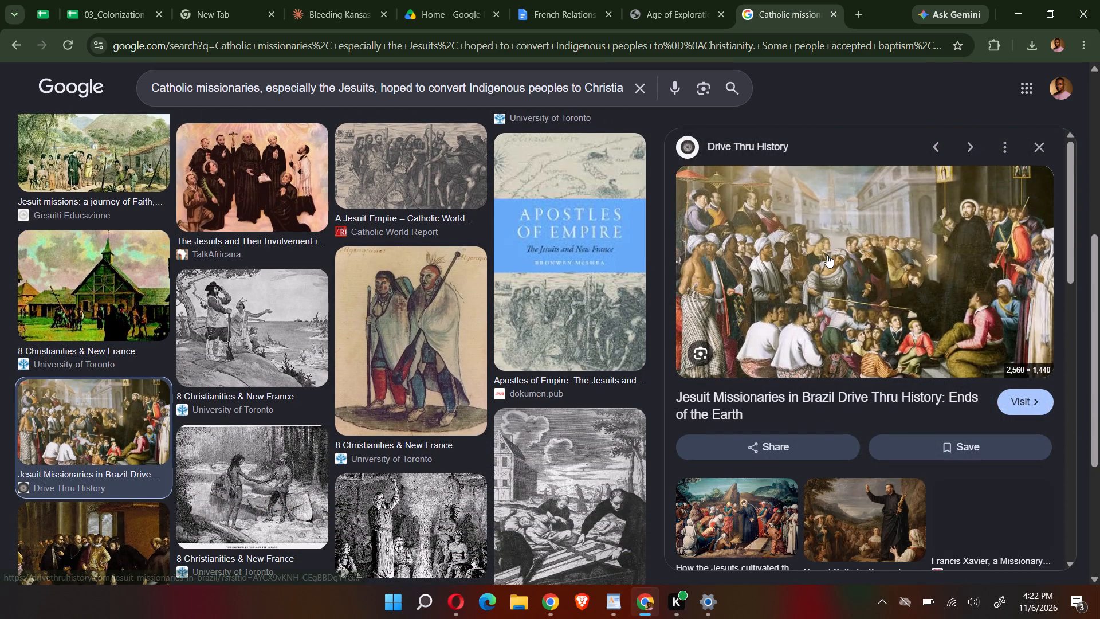
right_click(827, 255)
click(891, 489)
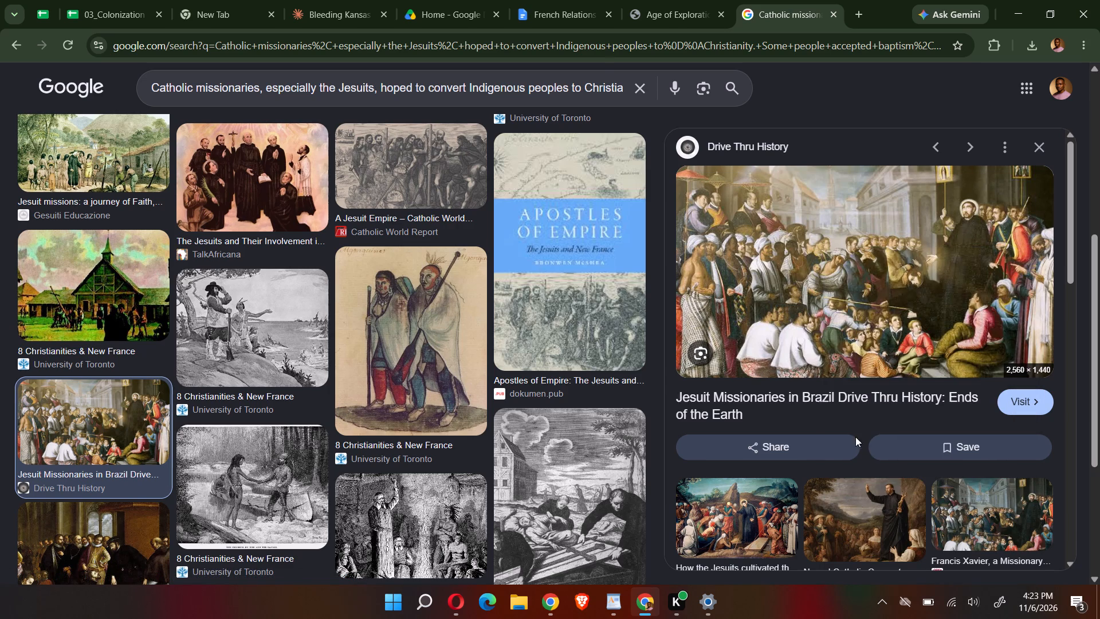
click(549, 3)
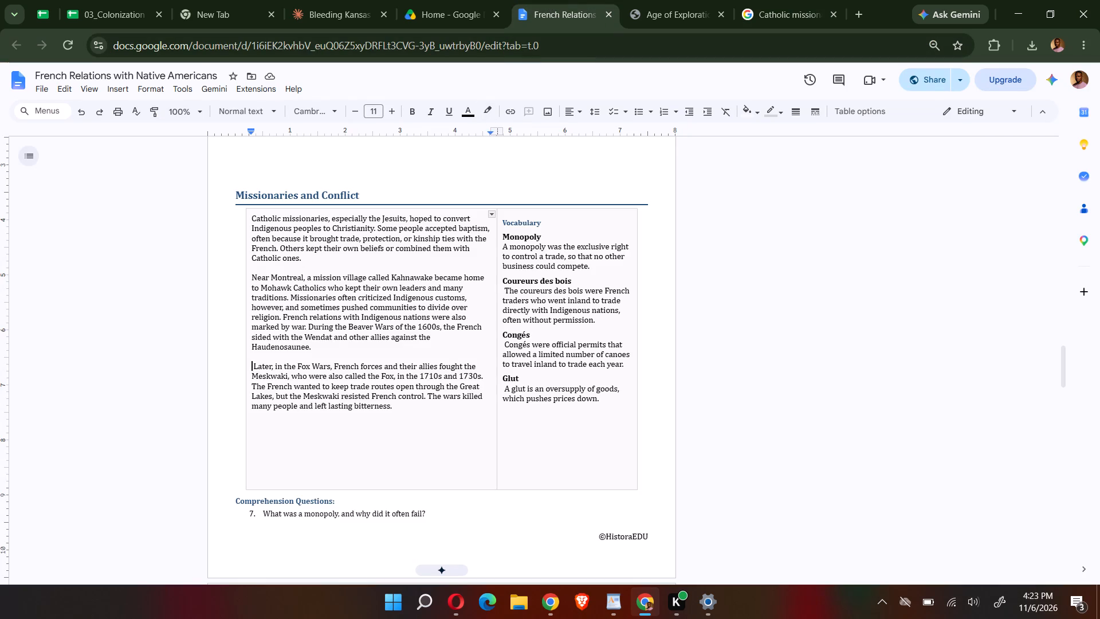
click(470, 319)
key(ctrl+v)
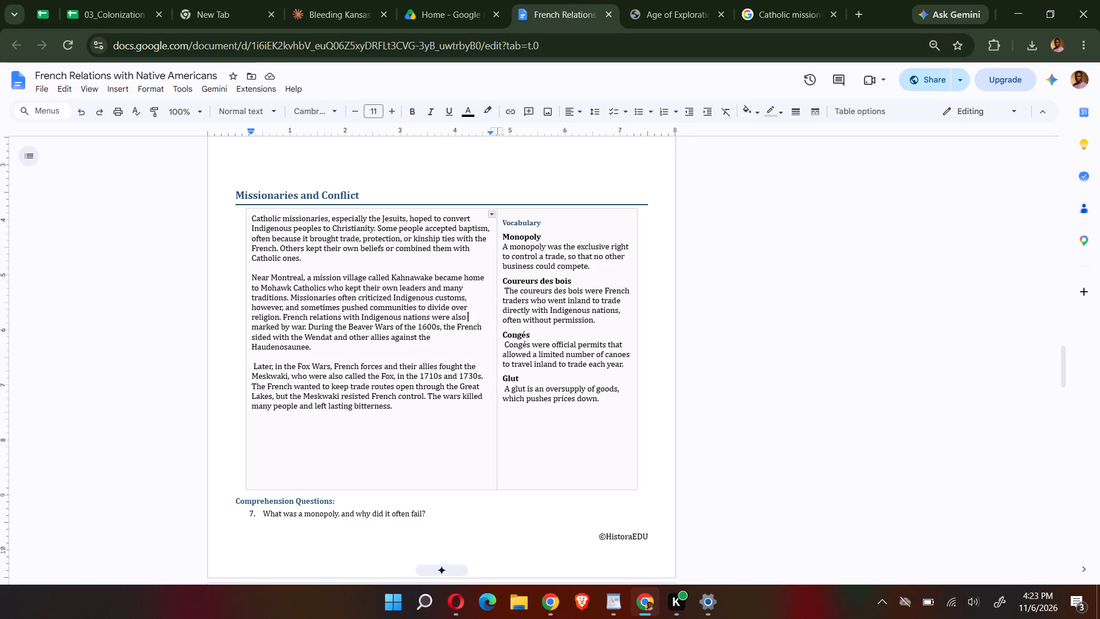
Wrap text around the missionaries painting, shrink it to just over half the passage width, and place it beside the Beaver Wars and Fox Wars text.
click(280, 422)
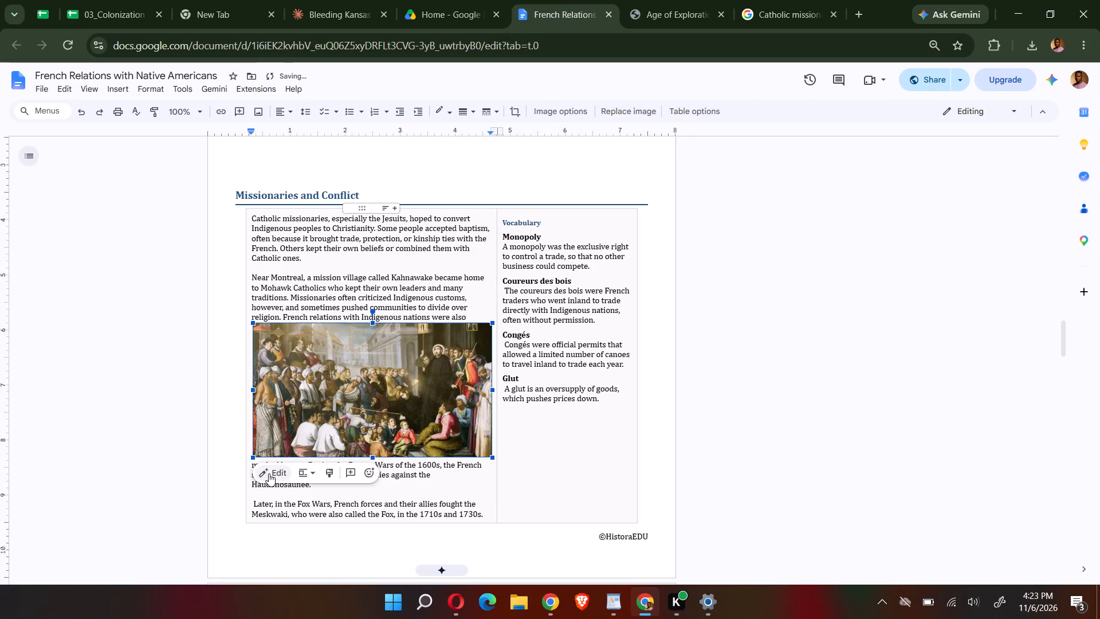
click(300, 477)
click(333, 382)
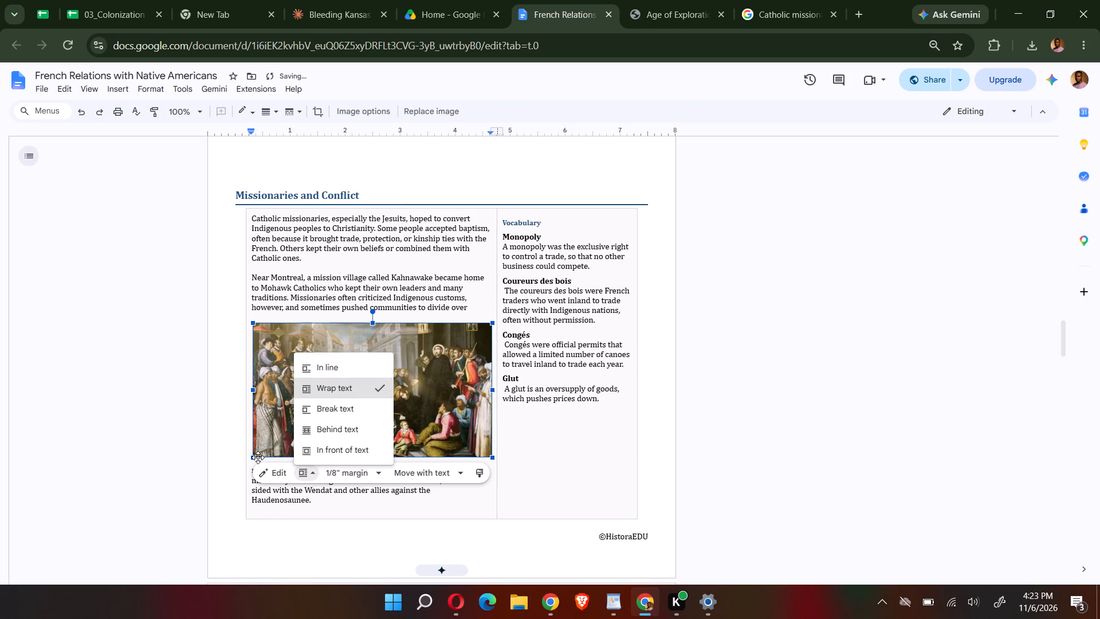
drag(255, 457, 348, 401)
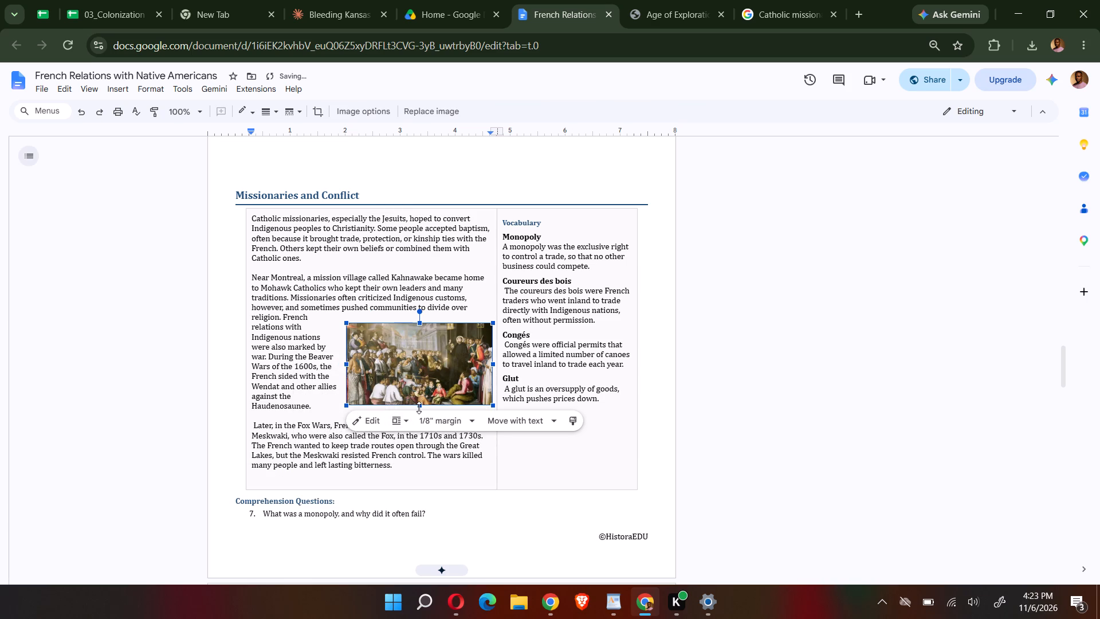
drag(419, 408, 423, 425)
drag(411, 374, 411, 359)
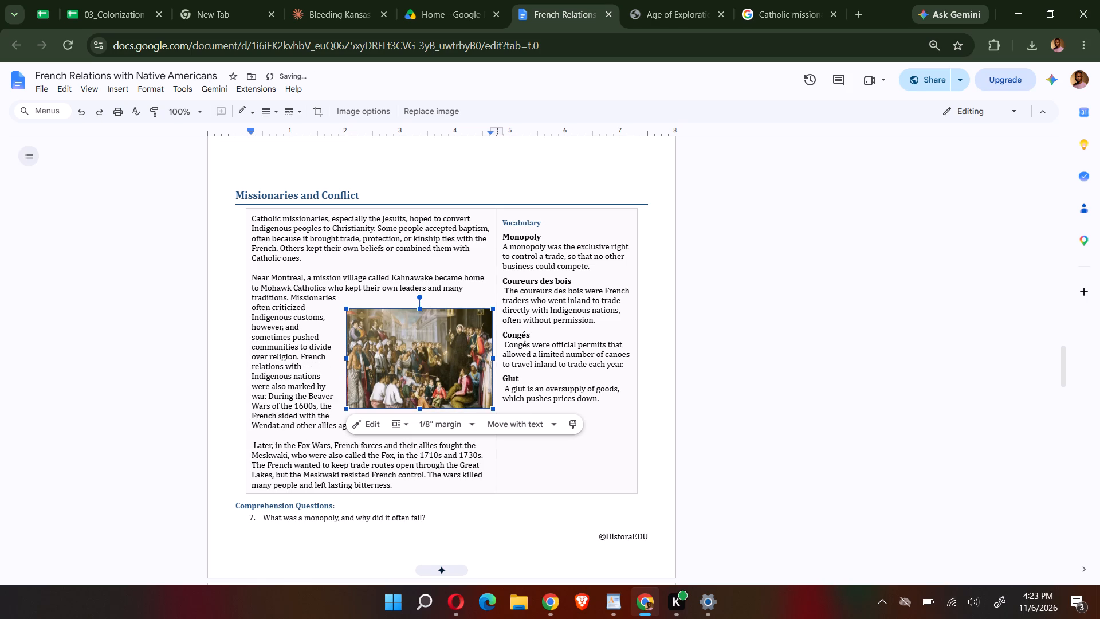
drag(418, 354, 415, 385)
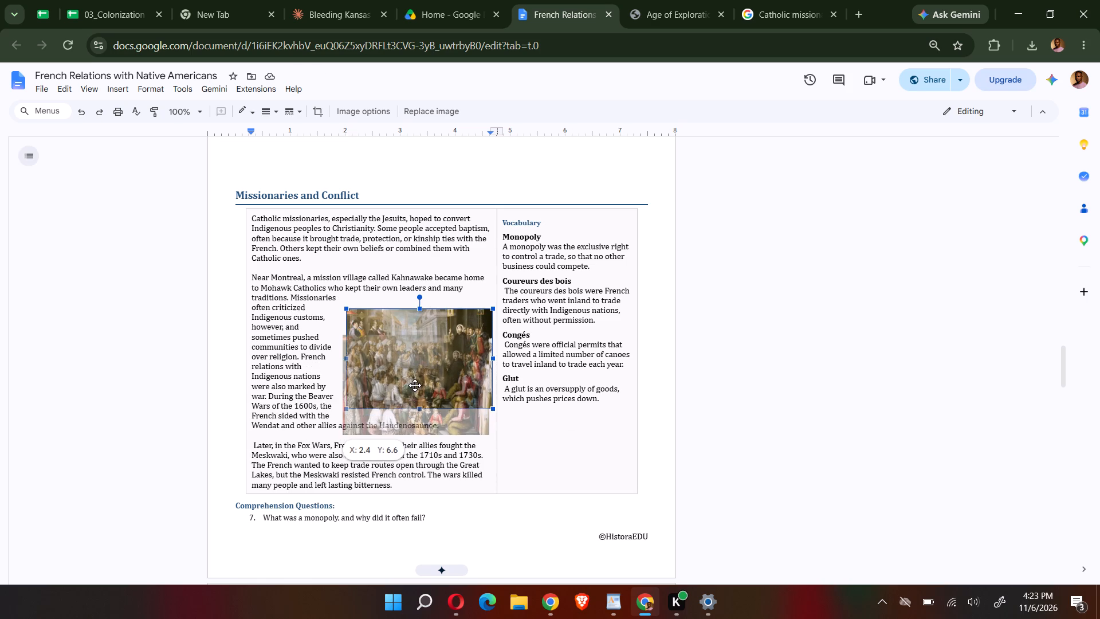
drag(415, 385, 414, 385)
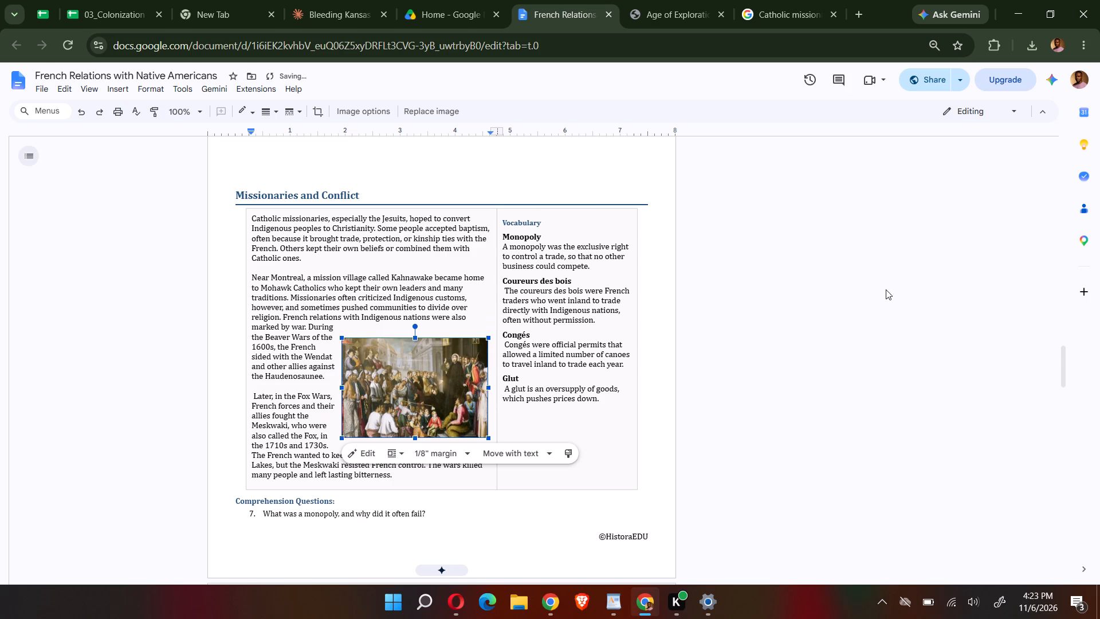
click(894, 292)
Delete the old Monopoly, Coureurs des bois, Congés and Glut entries from the Missionaries and Conflict vocabulary, keeping the Vocabulary heading.
scroll(765, 377, down, 3)
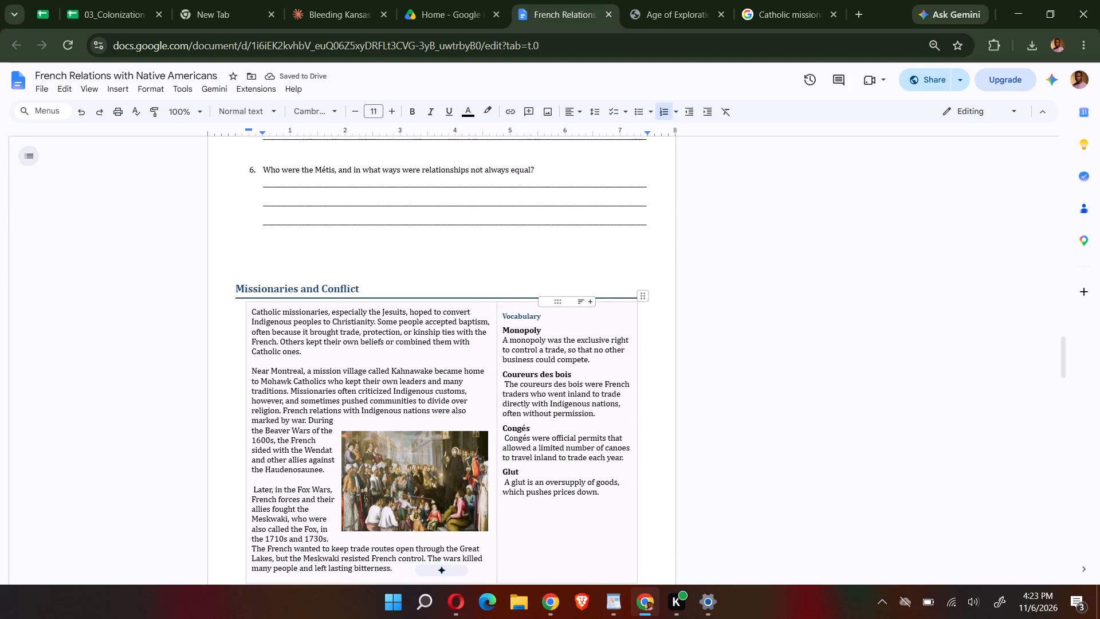
drag(608, 497, 511, 335)
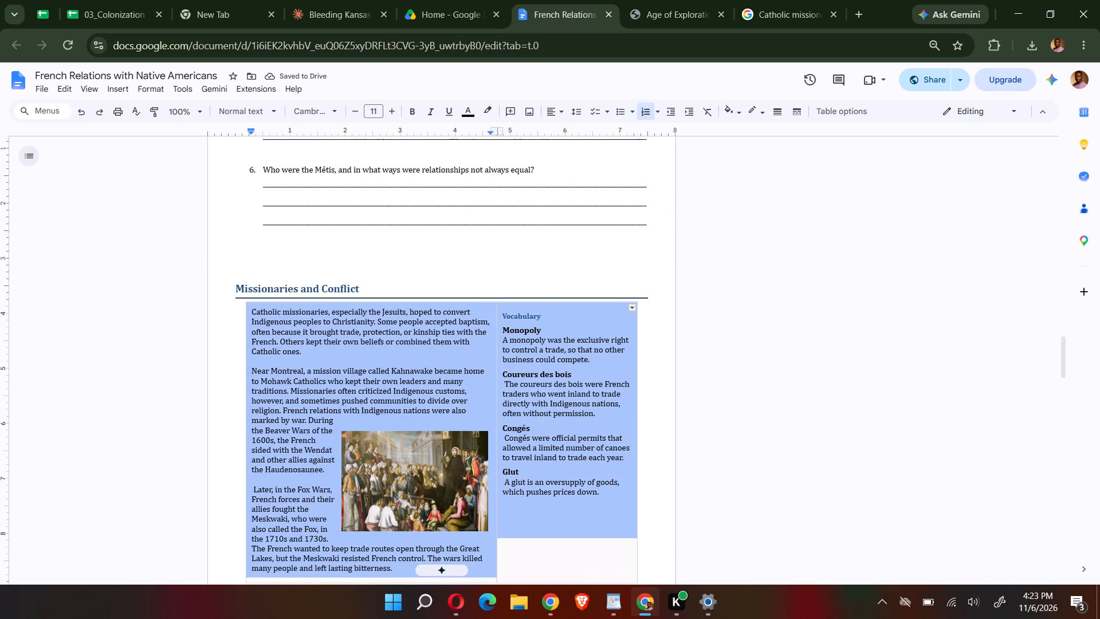
drag(511, 335, 504, 333)
key(BackSpace)
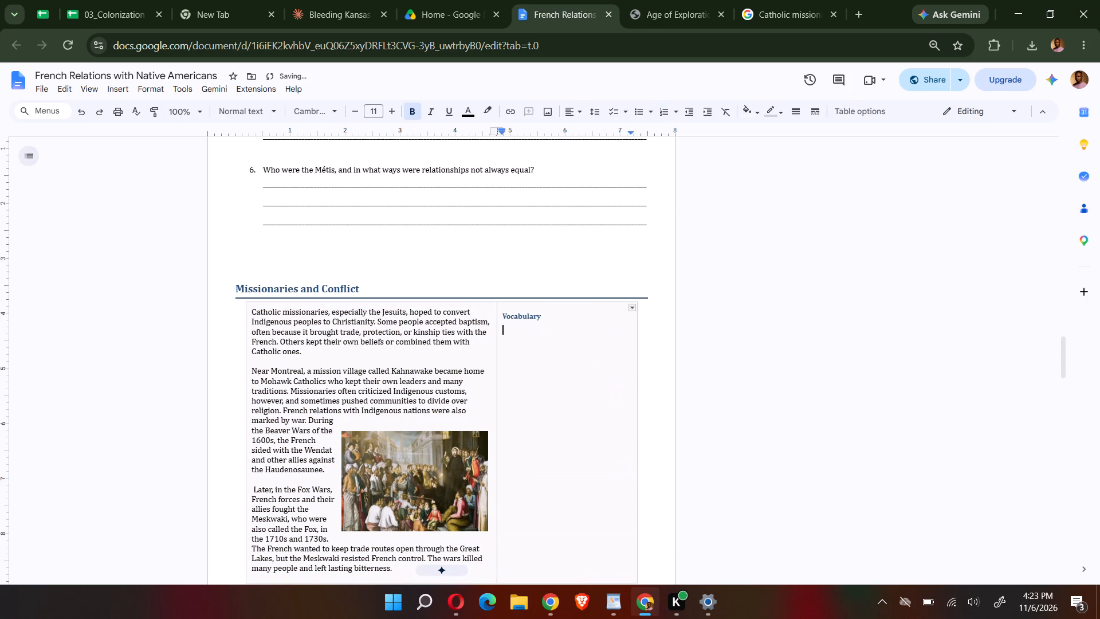
Copy the Jesuits term and definition from the PDF's Section 3 Key Vocabulary into the emptied vocabulary column.
click(641, 0)
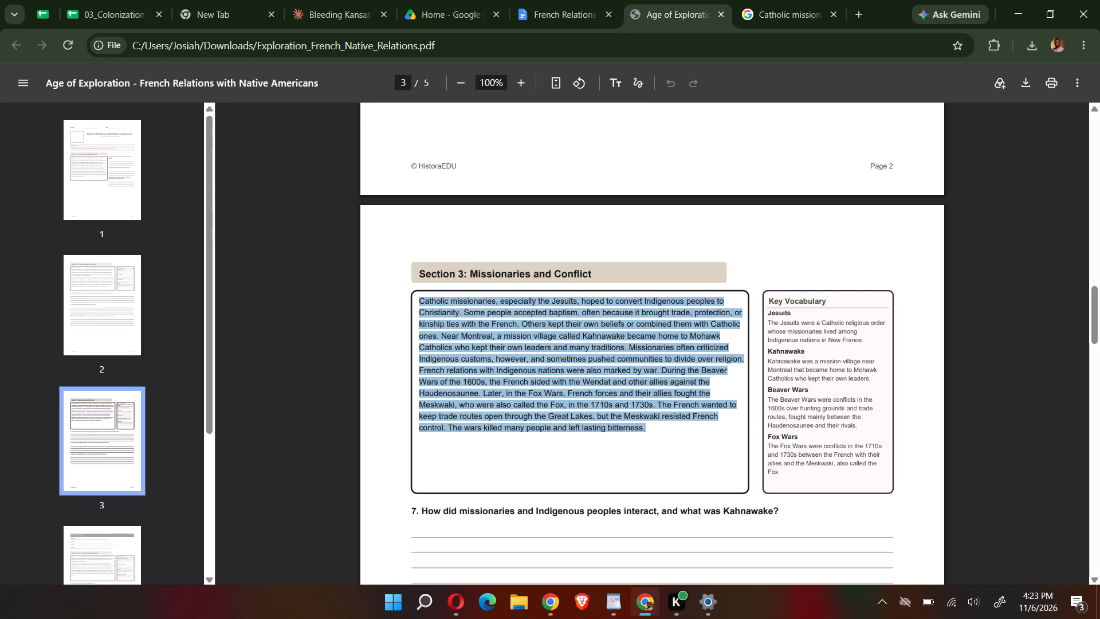
drag(869, 342, 811, 324)
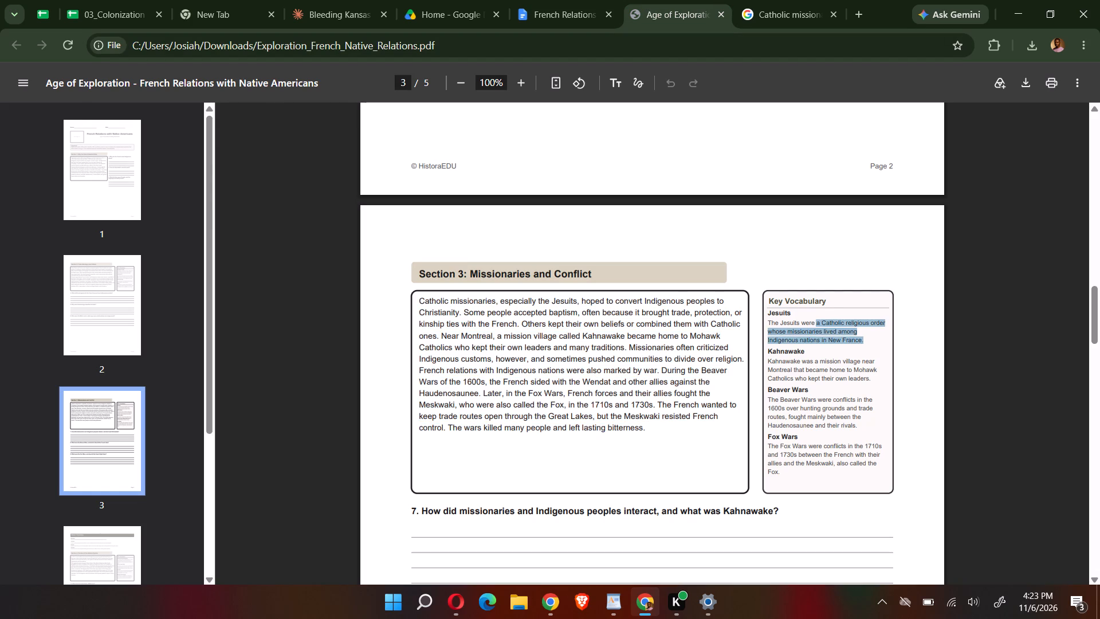
drag(811, 324, 761, 309)
key(ctrl+c)
click(540, 0)
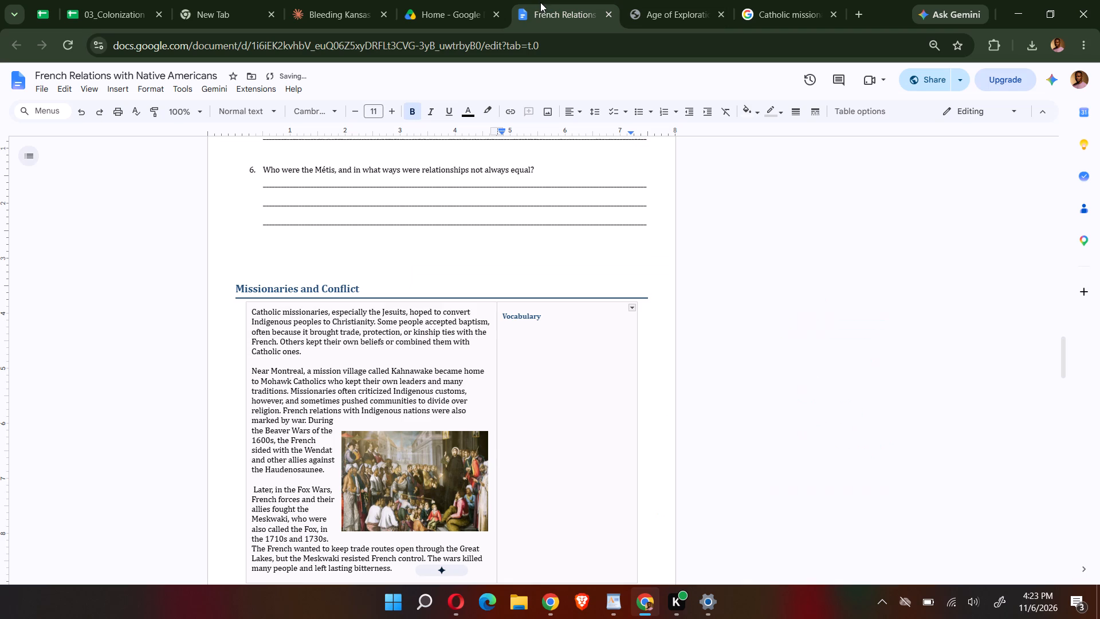
key(ctrl+v)
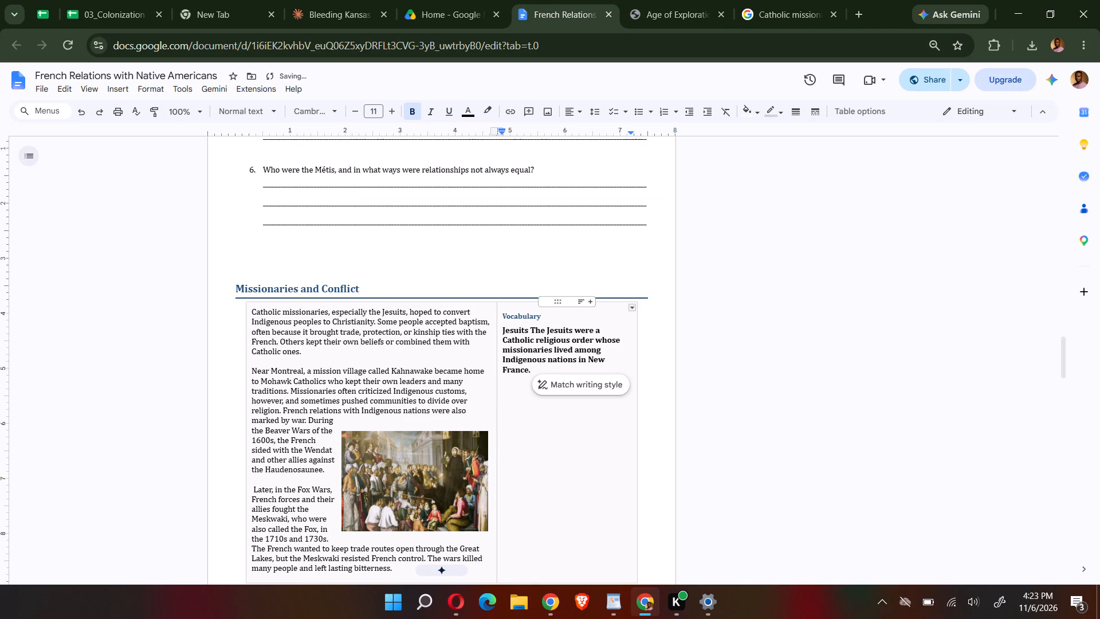
Remove the bold formatting from the Jesuits definition, leaving only the term itself bold.
drag(553, 373, 555, 331)
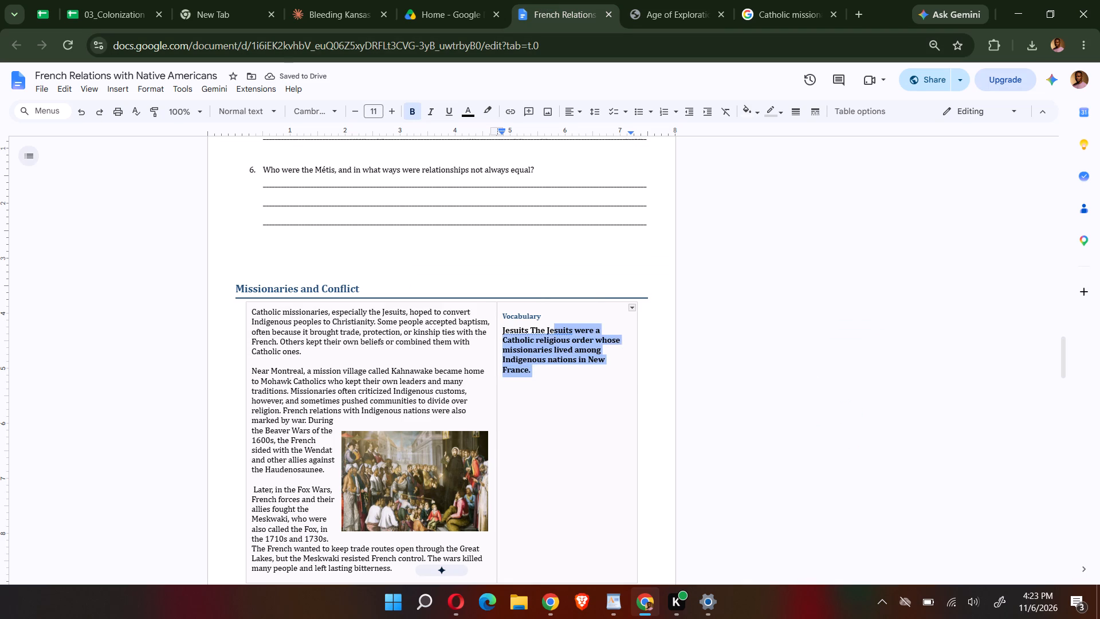
drag(555, 331, 535, 331)
drag(535, 331, 531, 331)
click(406, 115)
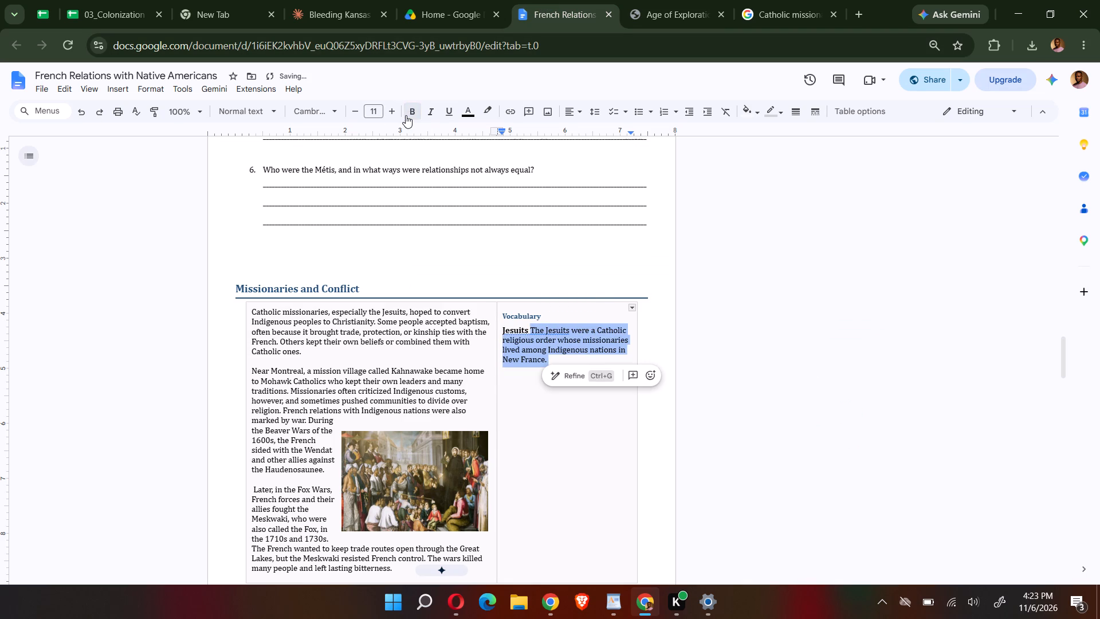
drag(765, 303, 716, 316)
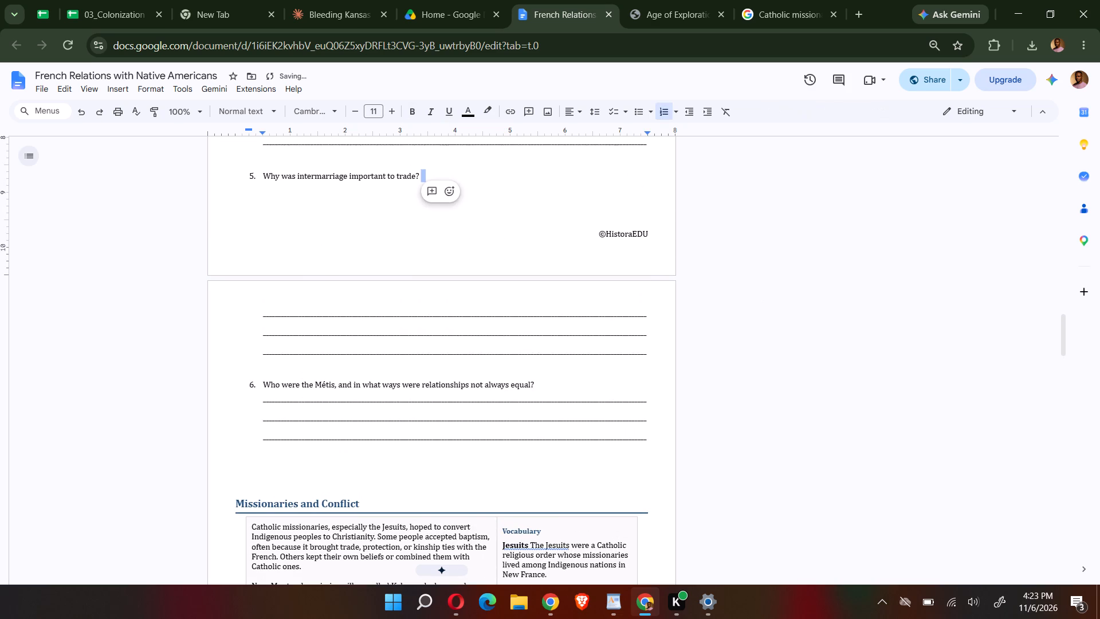
Place the Jesuits definition on its own line under the term and start a new paragraph after it.
scroll(552, 472, down, 1)
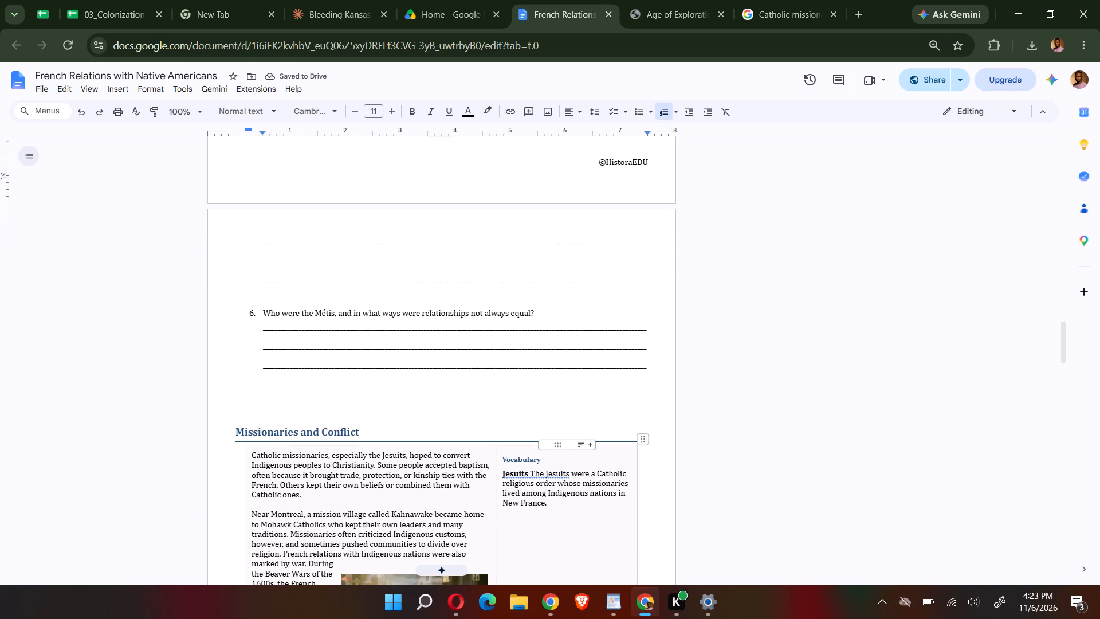
click(532, 469)
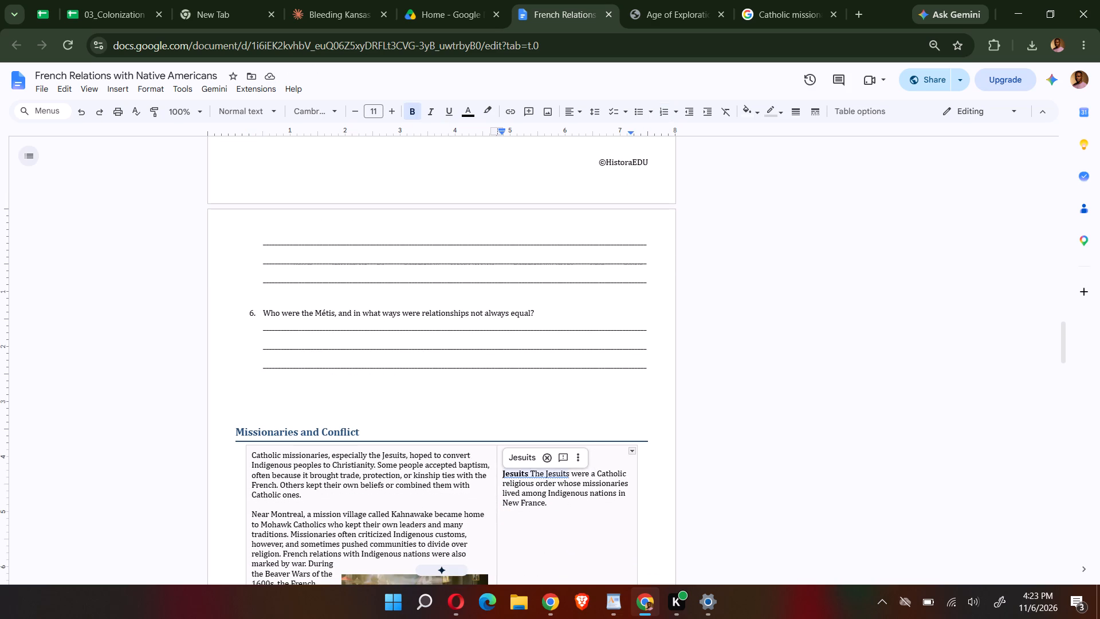
key(shift+Return)
click(567, 515)
key(Return)
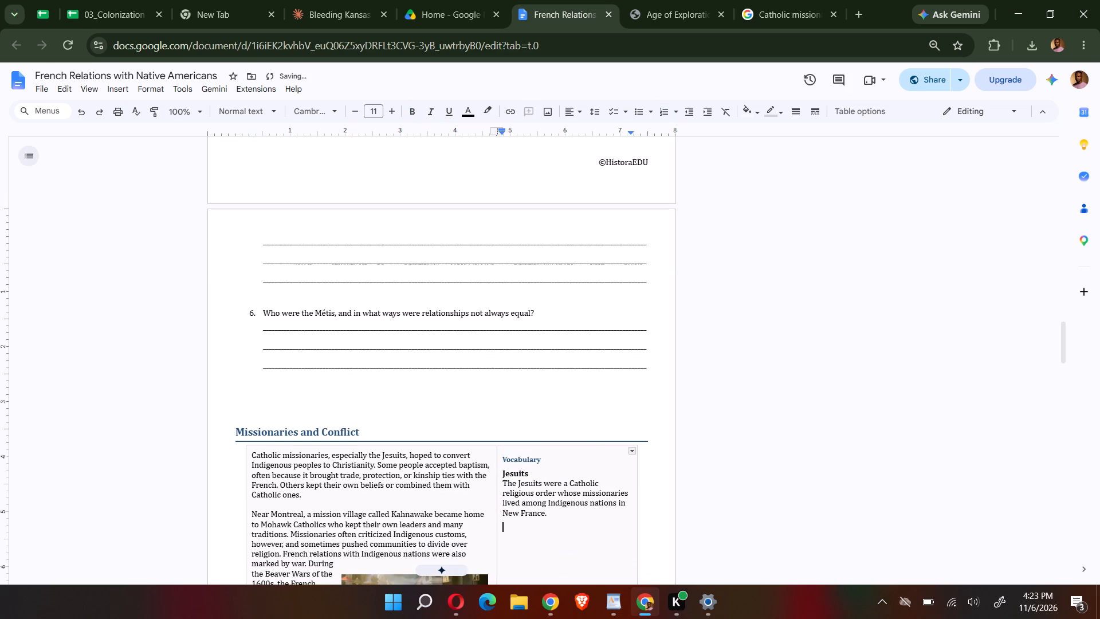
Copy the Kahnawake term and definition from the PDF's Section 3 Key Vocabulary into the vocabulary column below the Jesuits entry.
click(649, 0)
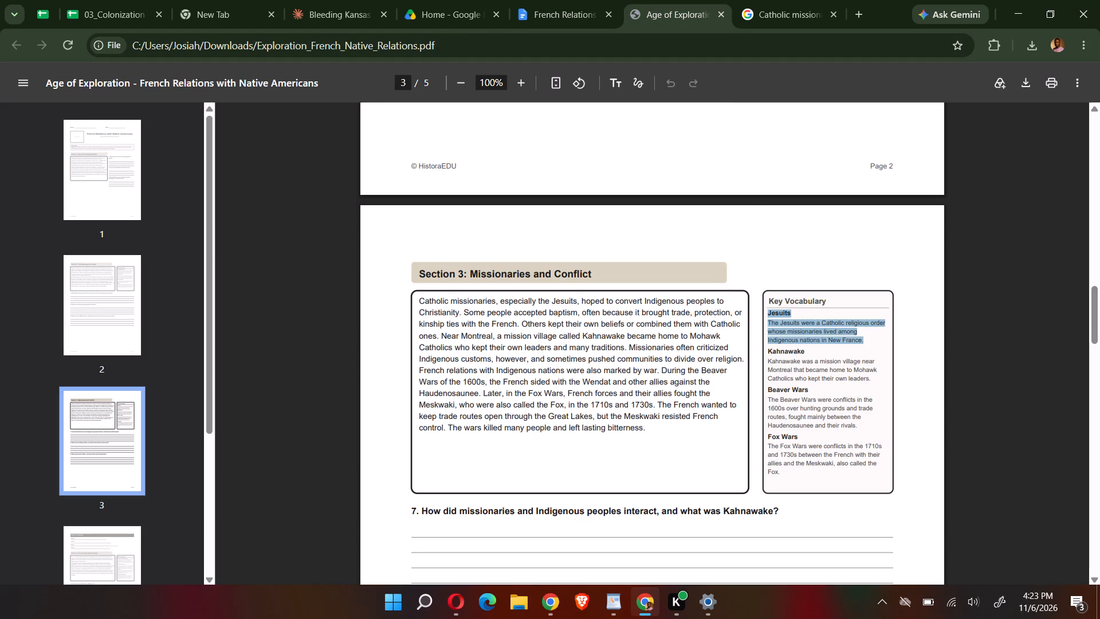
drag(874, 378, 771, 352)
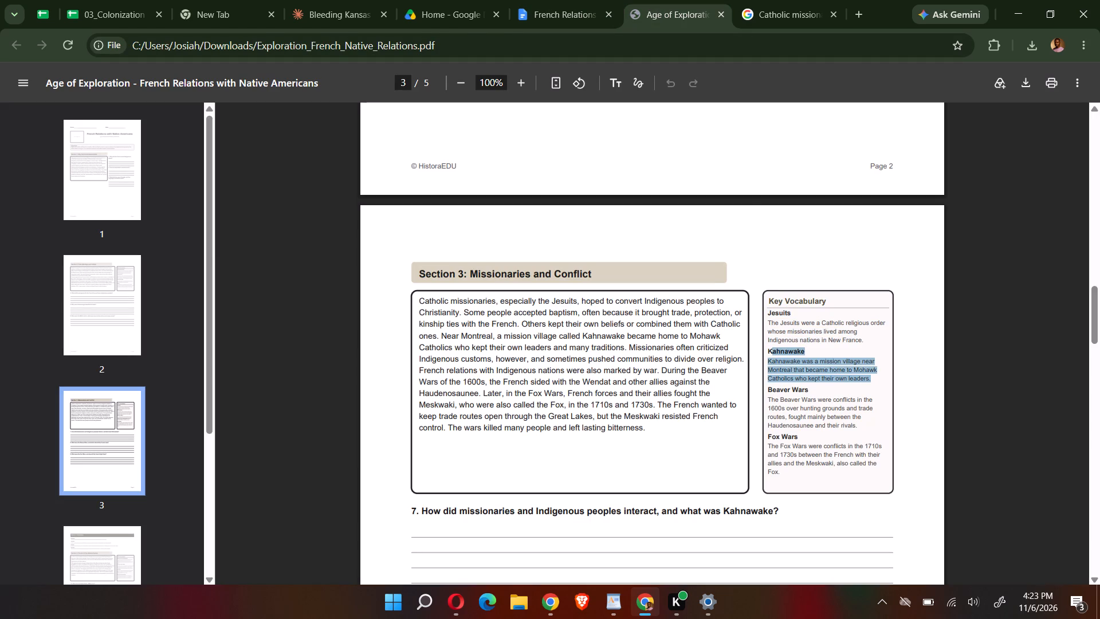
drag(771, 352, 764, 348)
key(ctrl+c)
click(557, 23)
scroll(569, 64, down, 3)
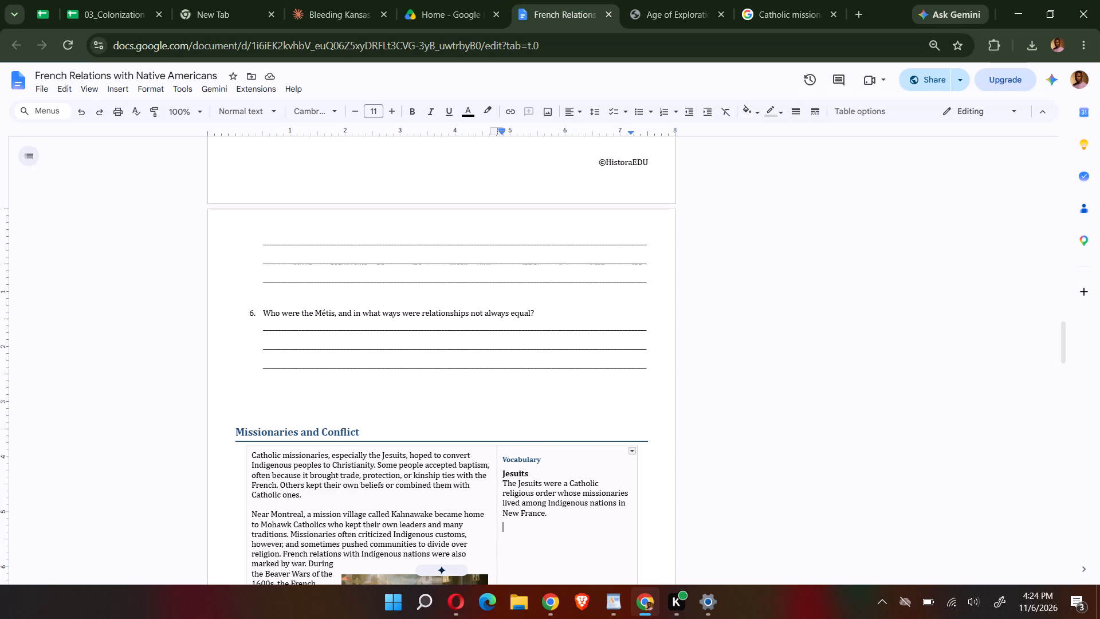
scroll(659, 277, down, 3)
key(ctrl+v)
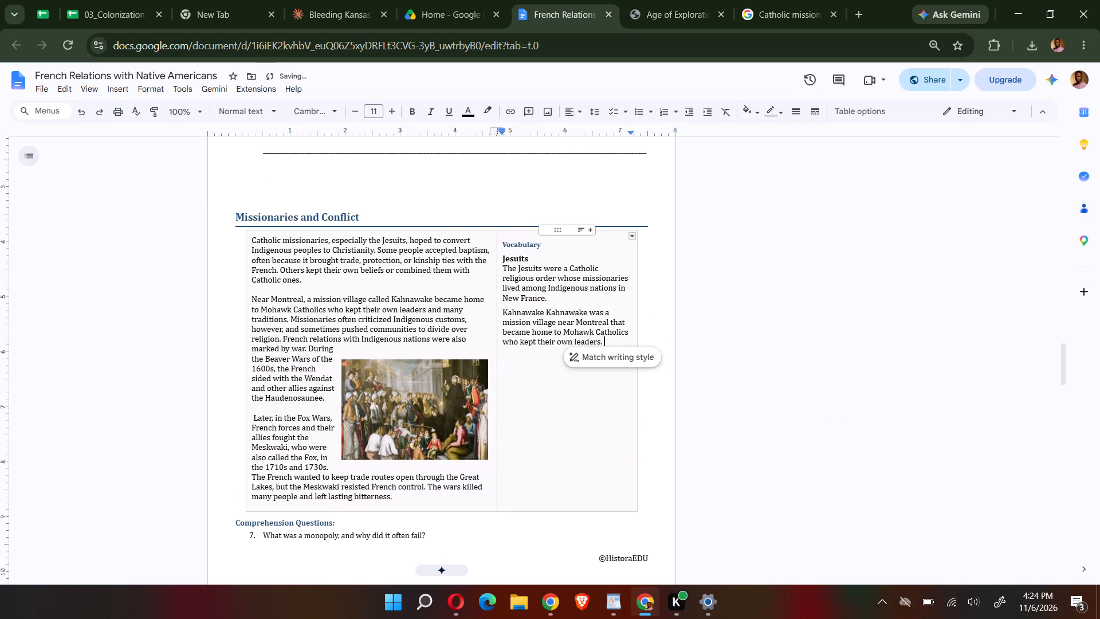
Bold the term Kahnawake, place its definition on a separate line beneath, and start a new paragraph after the entry.
drag(543, 312, 505, 316)
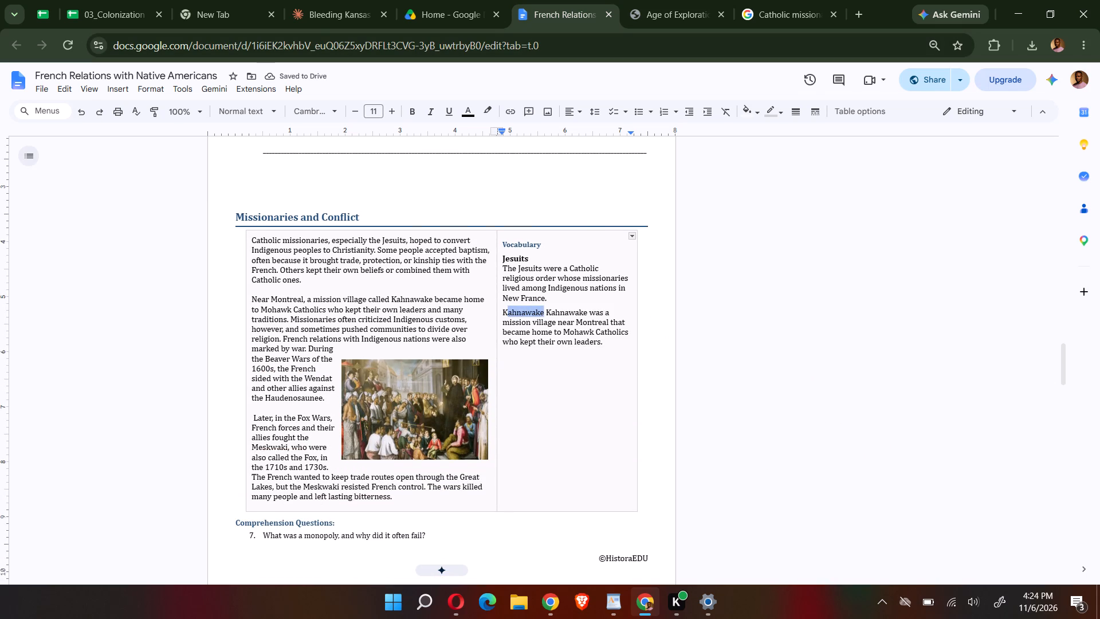
drag(505, 316, 498, 316)
click(407, 112)
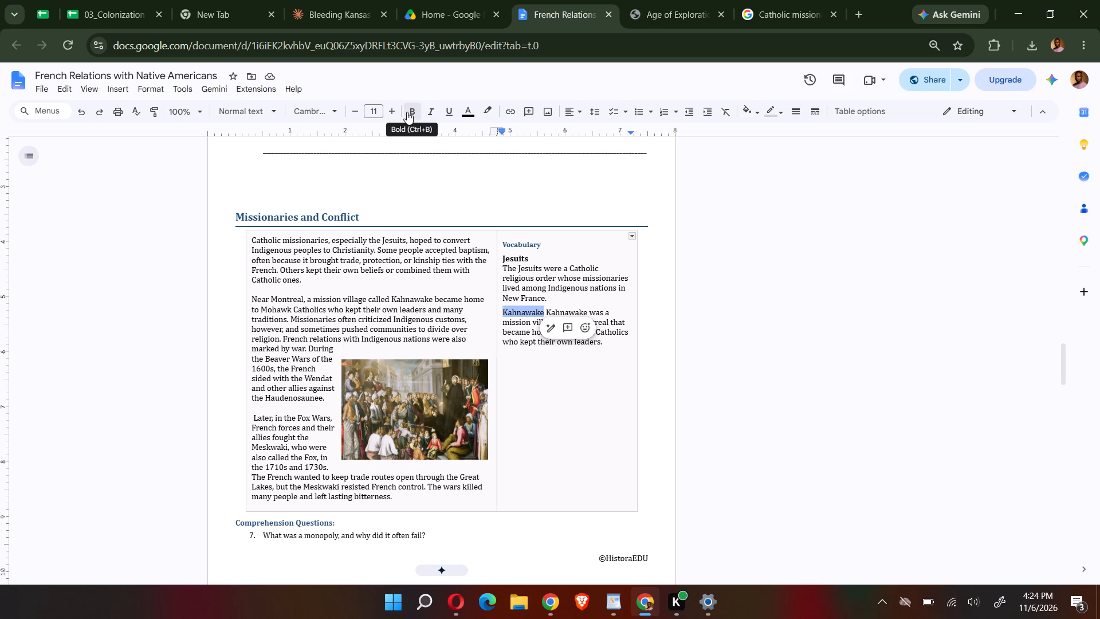
click(545, 314)
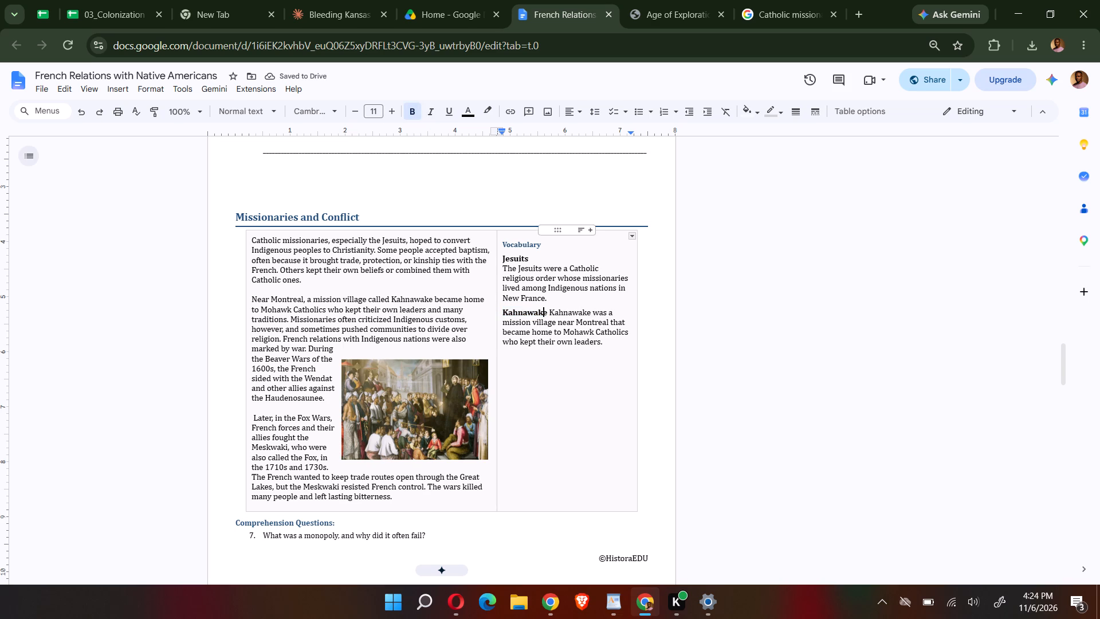
key(Right)
key(shift+Return)
click(571, 356)
key(Return)
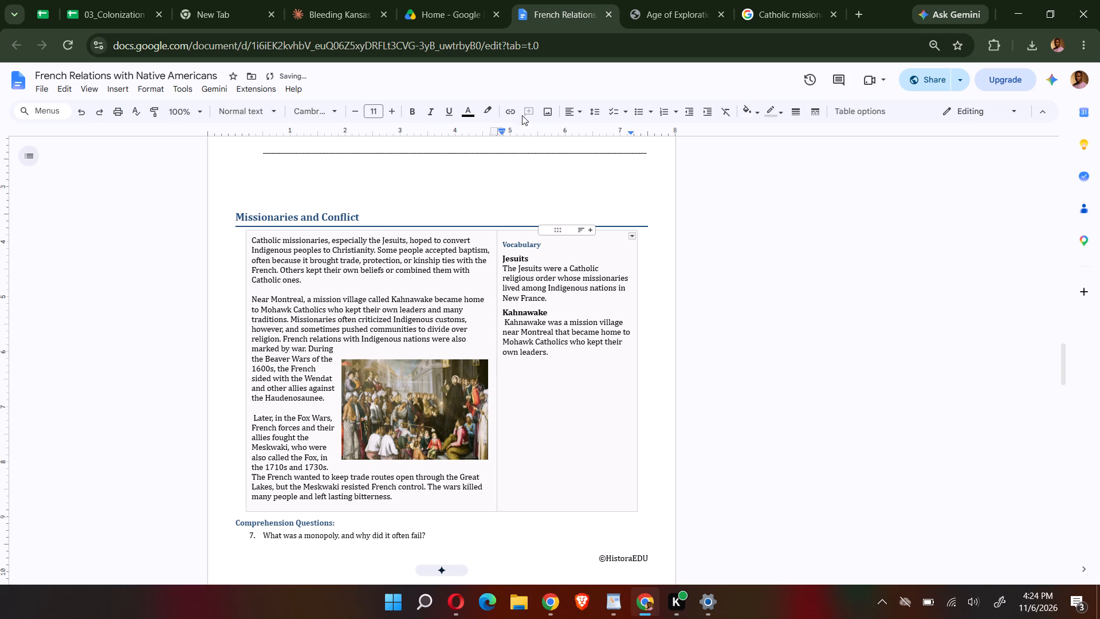
Copy the Beaver Wars term and definition from the PDF's Section 3 Key Vocabulary into the vocabulary column below Kahnawake.
click(643, 15)
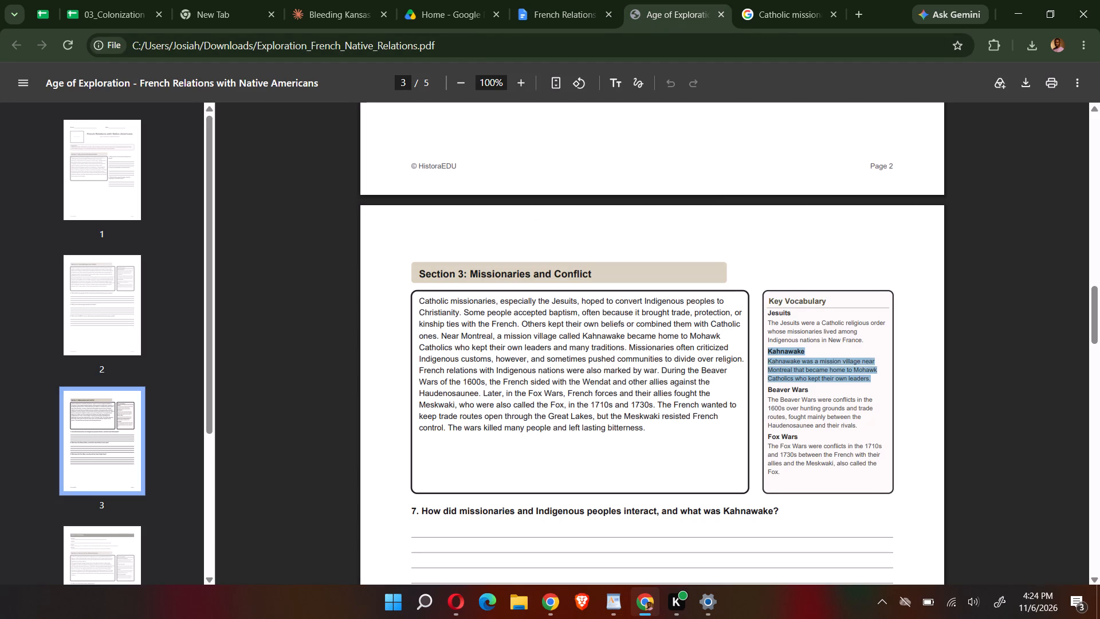
drag(860, 427, 753, 385)
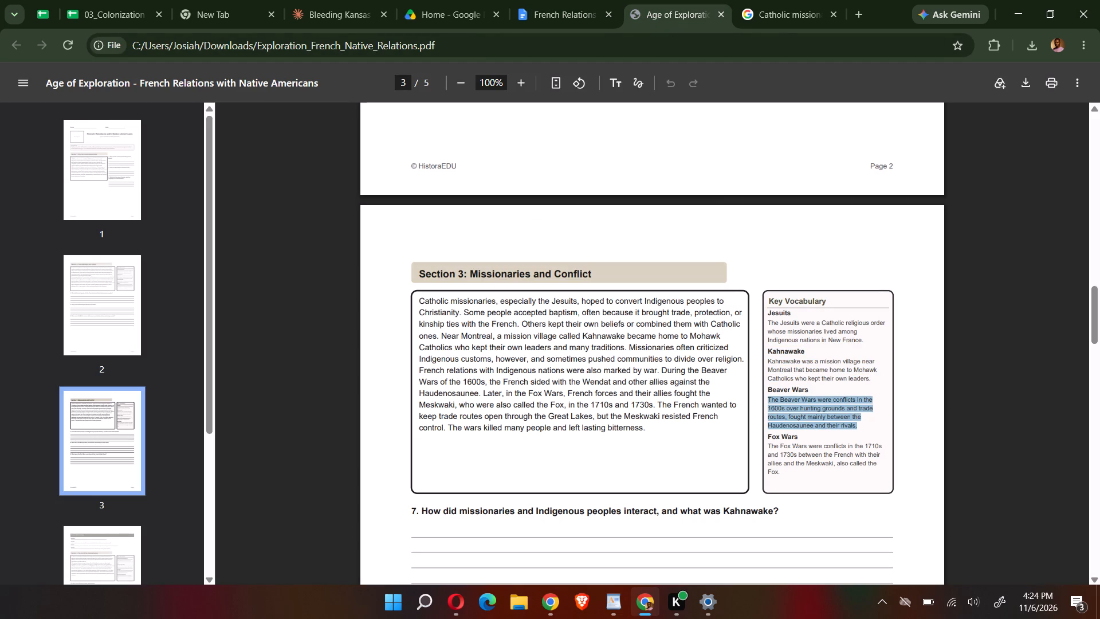
drag(753, 385, 768, 386)
key(ctrl+c)
click(560, 1)
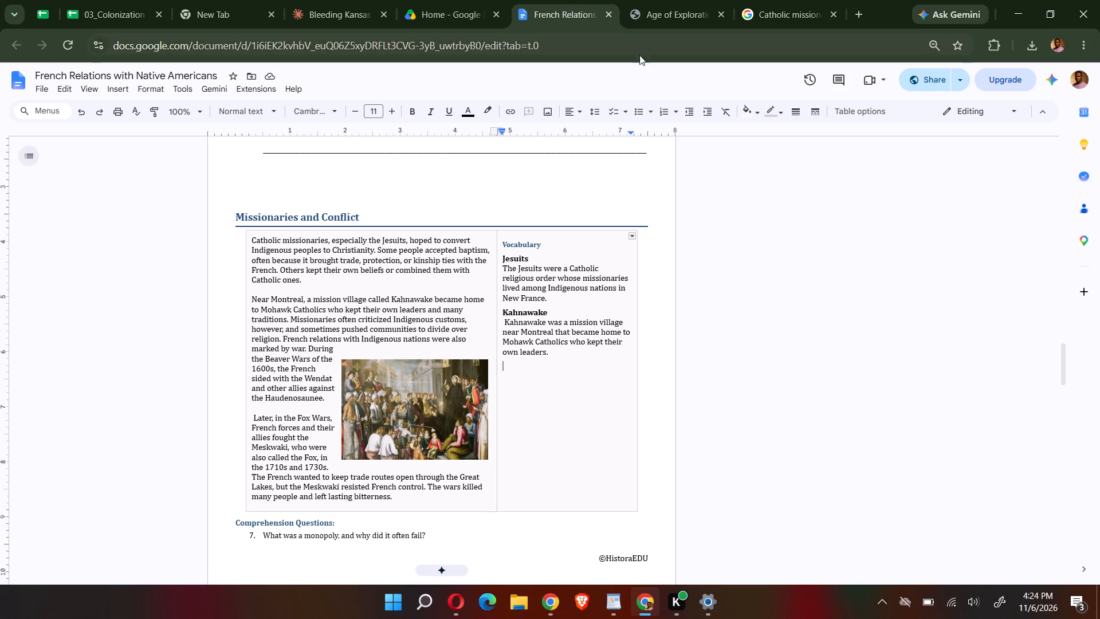
key(ctrl+v)
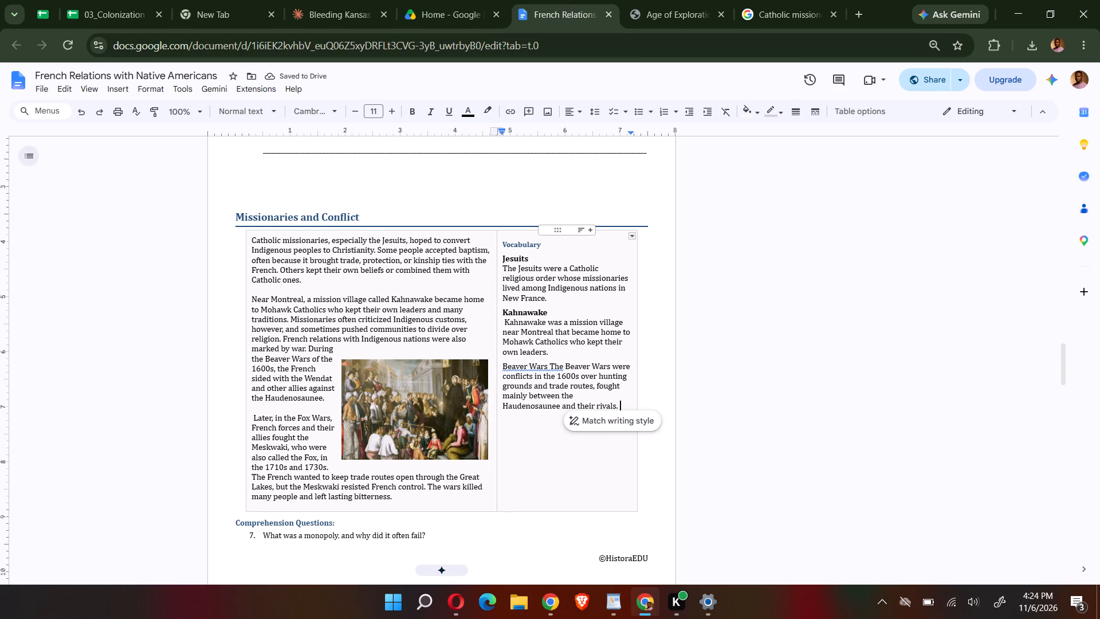
Bold the term Beaver Wars, place its definition on a separate line beneath, and start a new paragraph after the entry.
drag(548, 364, 514, 364)
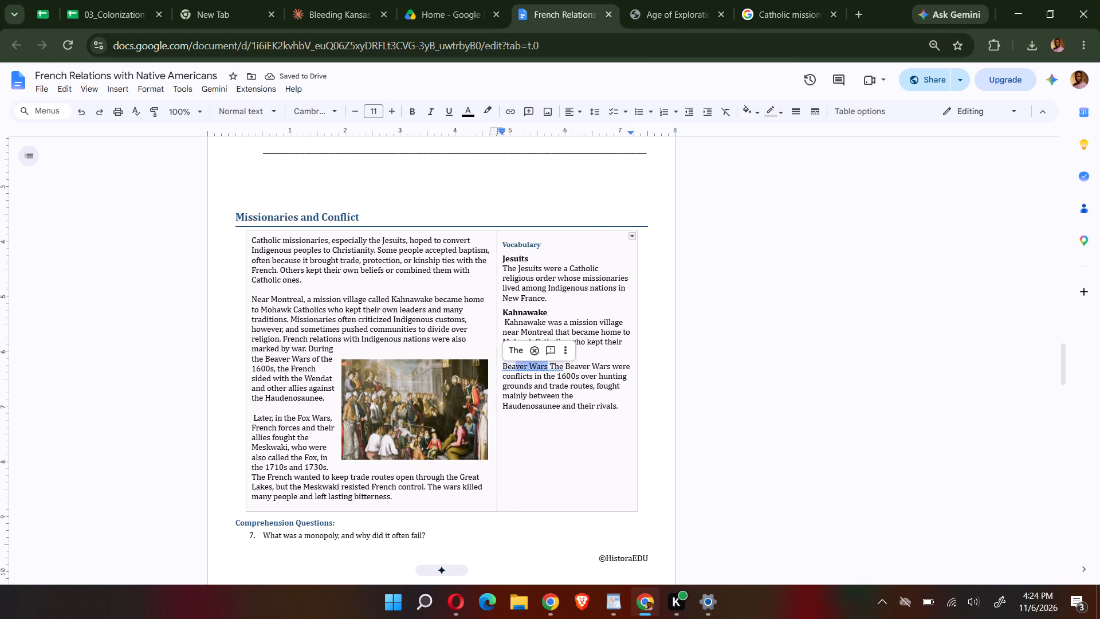
drag(514, 364, 505, 363)
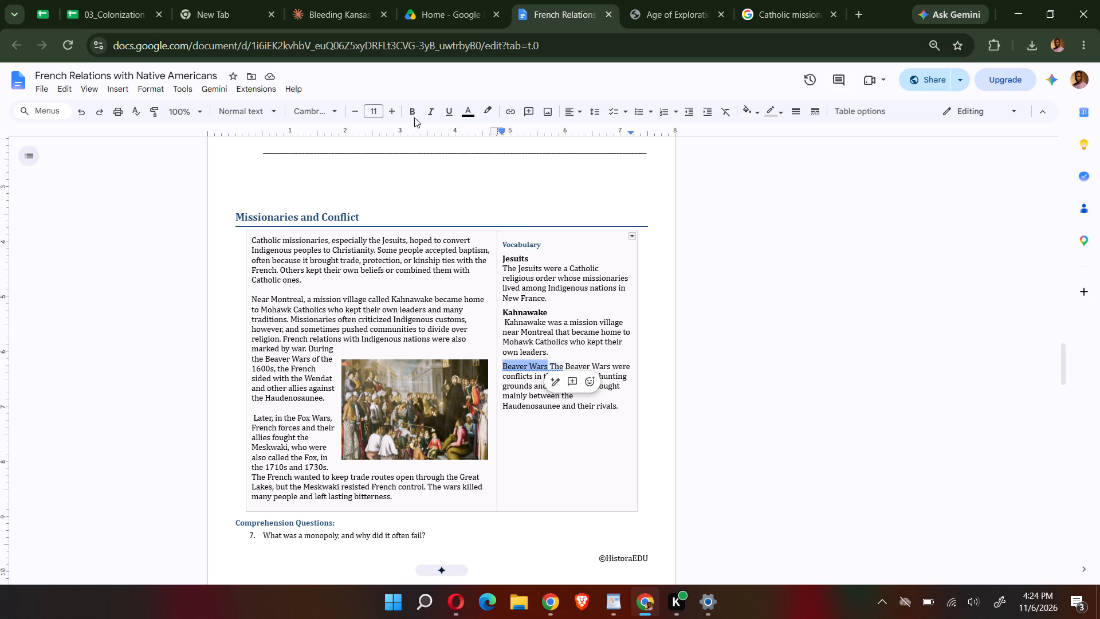
click(414, 111)
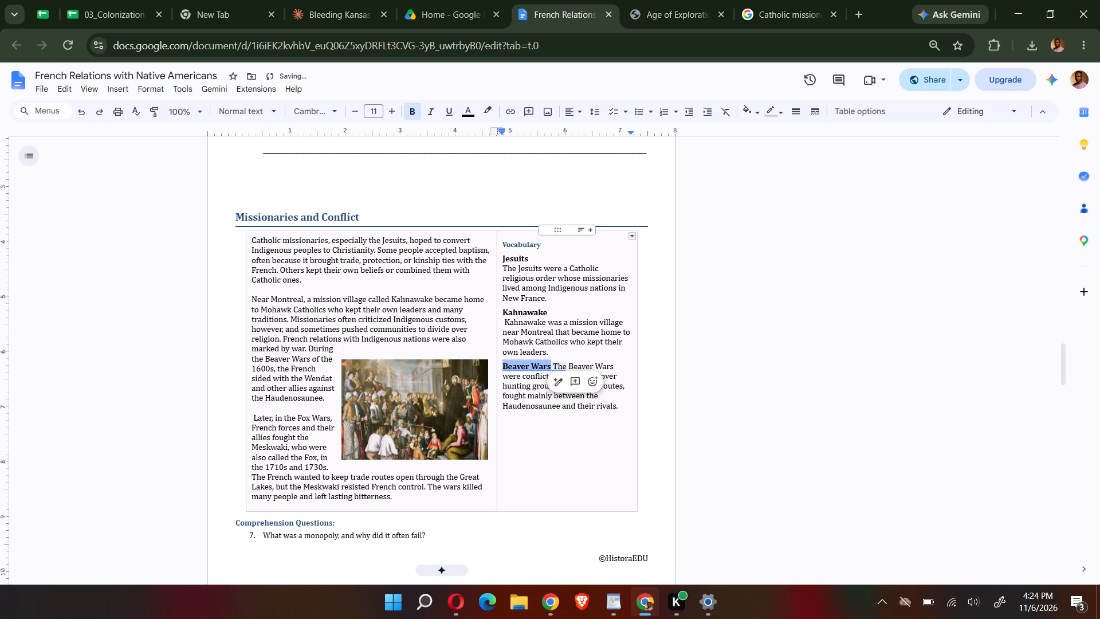
click(551, 366)
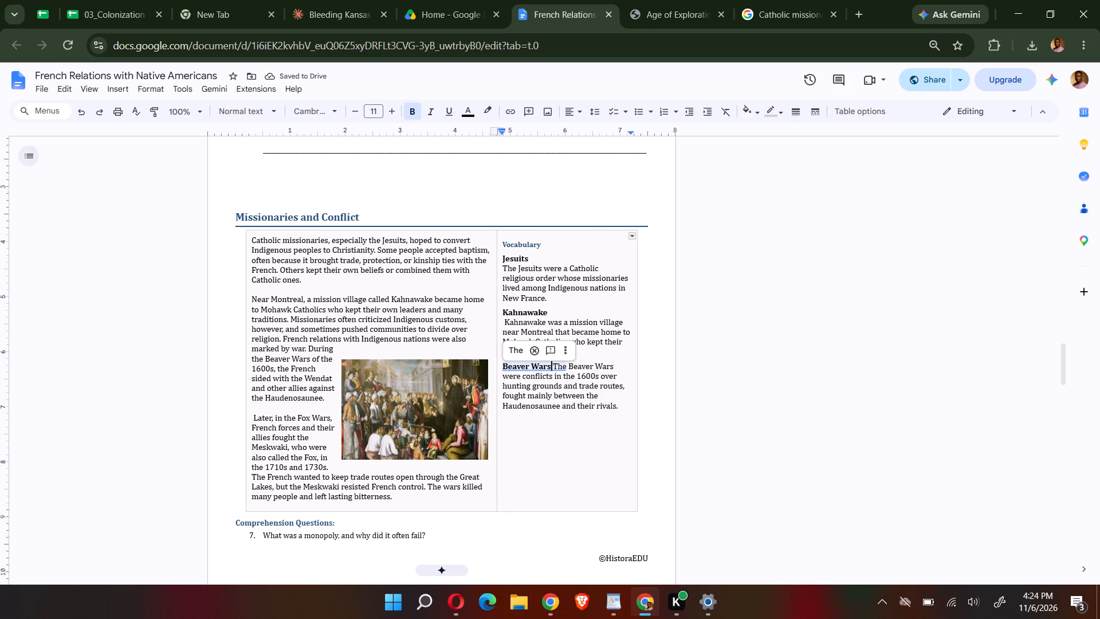
key(shift+Return)
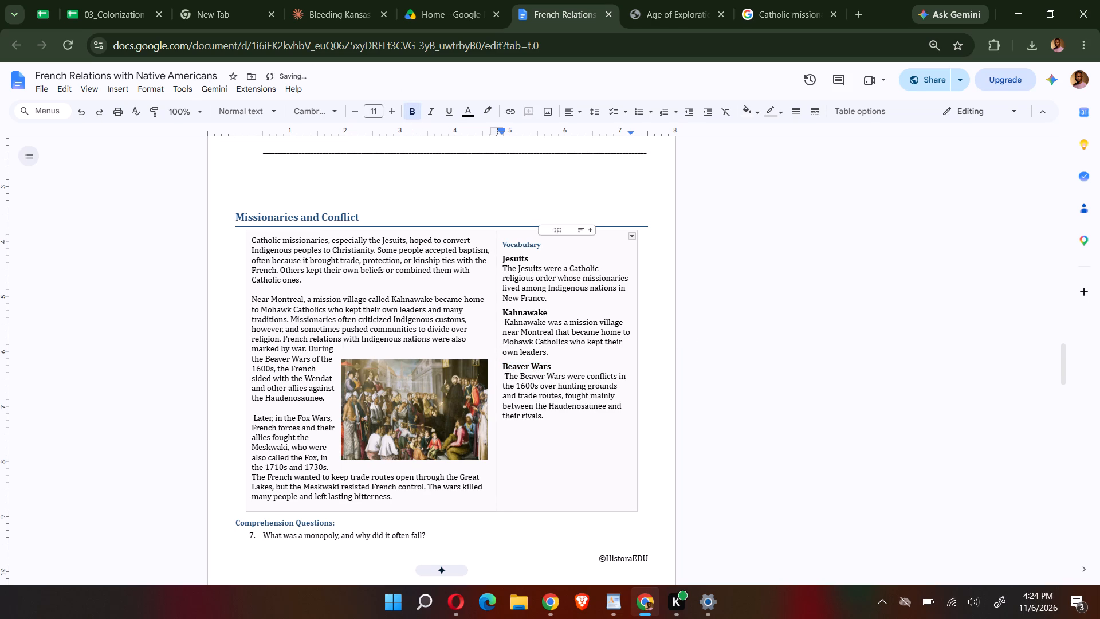
click(575, 424)
click(575, 418)
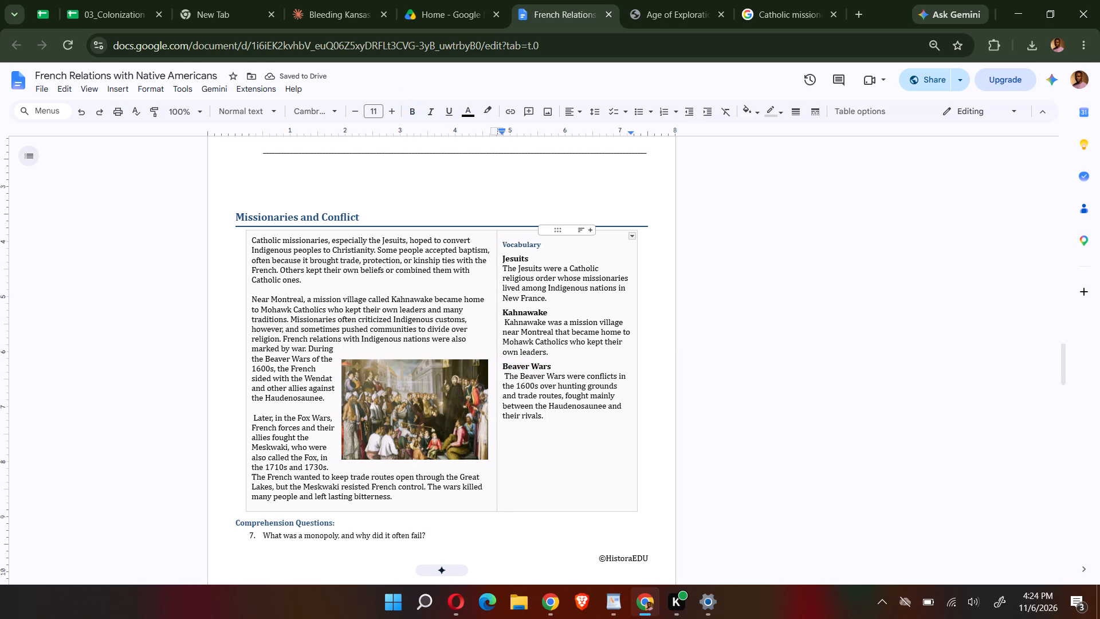
key(Return)
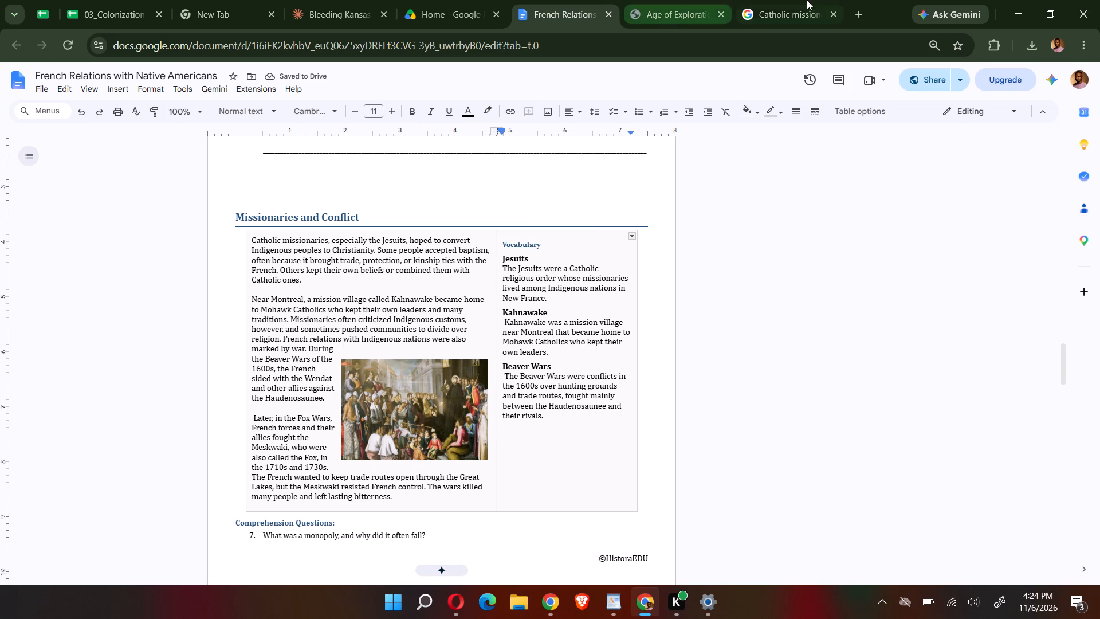
Copy the Fox Wars term and definition from the PDF's Section 3 Key Vocabulary into the vocabulary column below Beaver Wars.
click(696, 0)
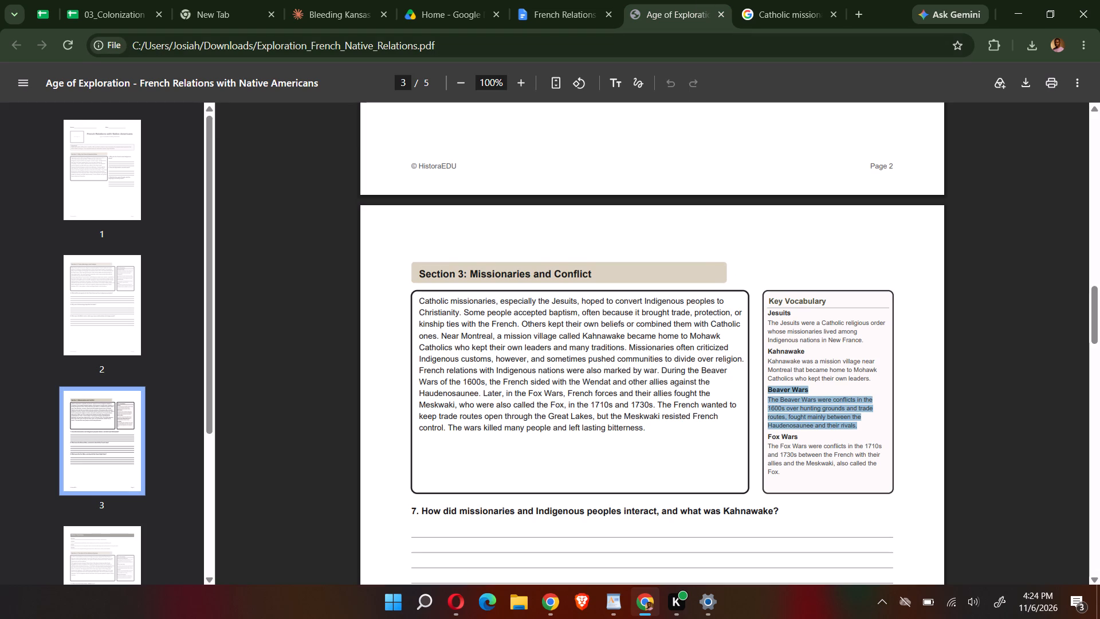
drag(788, 473, 767, 437)
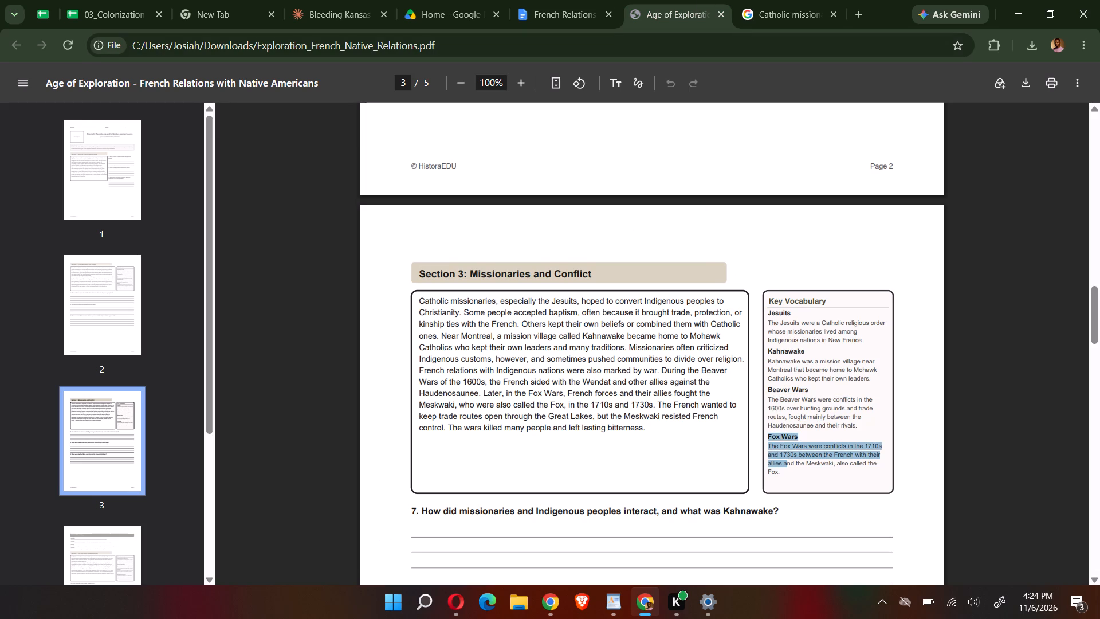
drag(767, 437, 767, 436)
click(787, 477)
drag(787, 477, 769, 460)
drag(783, 472, 775, 472)
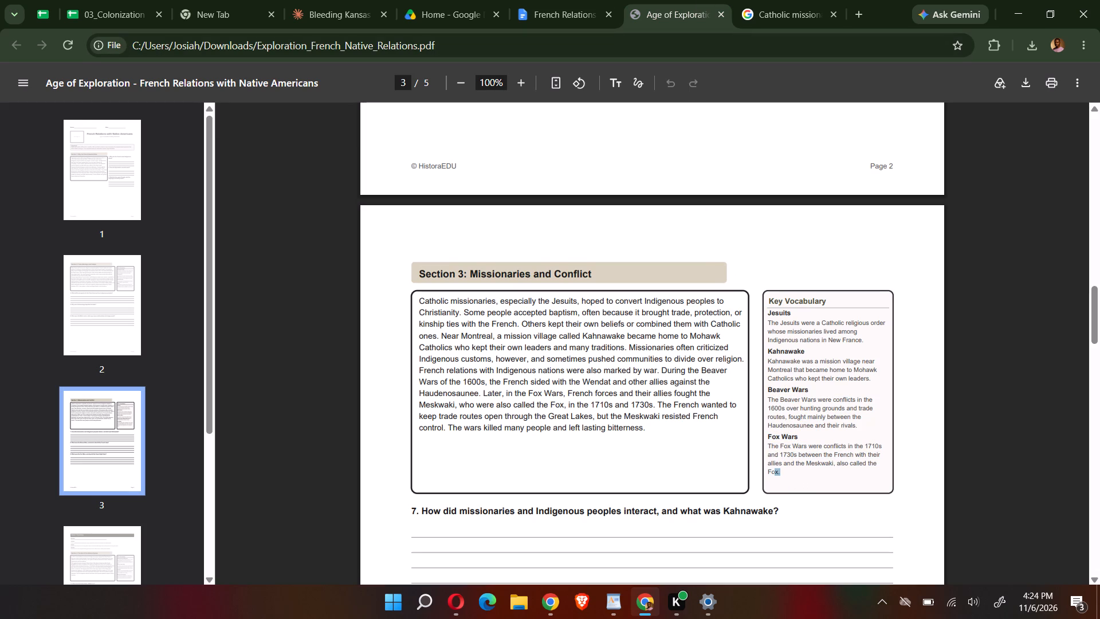
drag(775, 472, 759, 438)
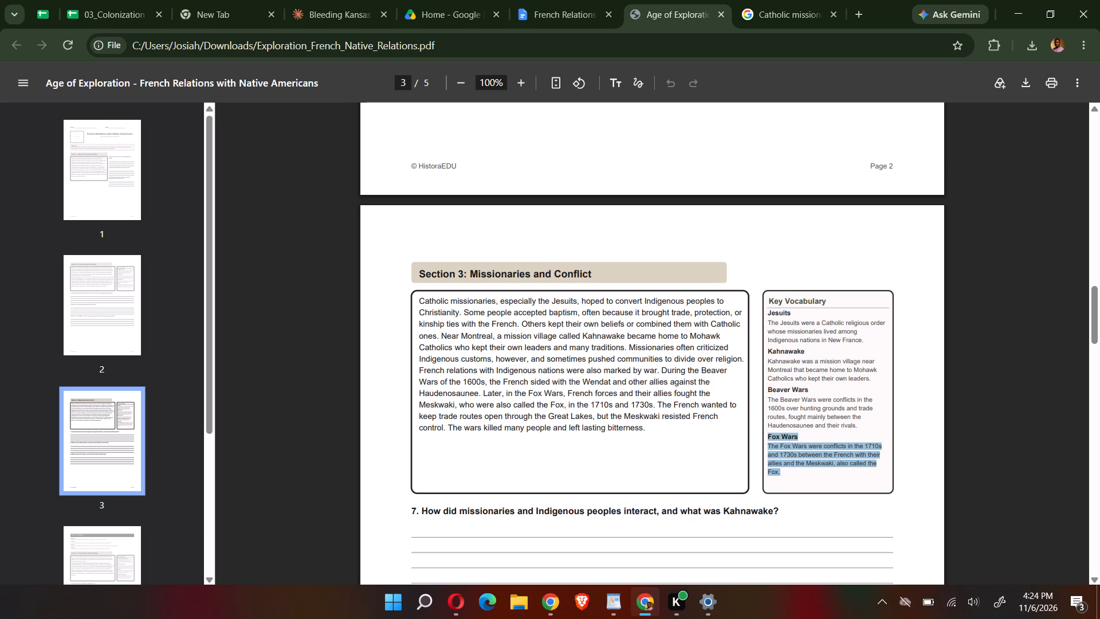
key(ctrl+c)
click(569, 0)
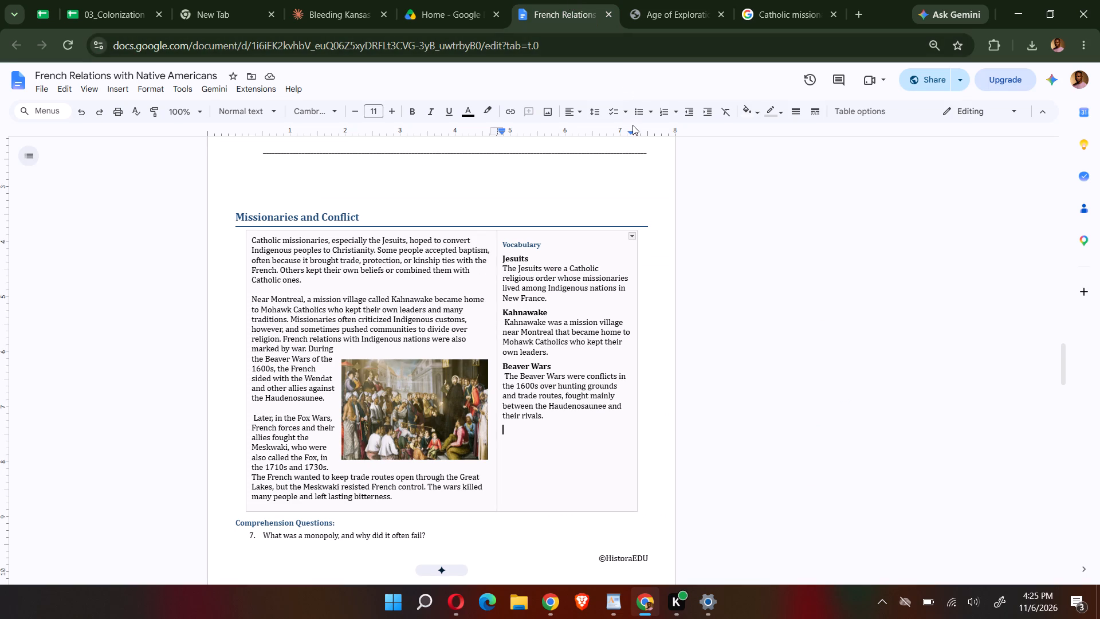
key(ctrl+v)
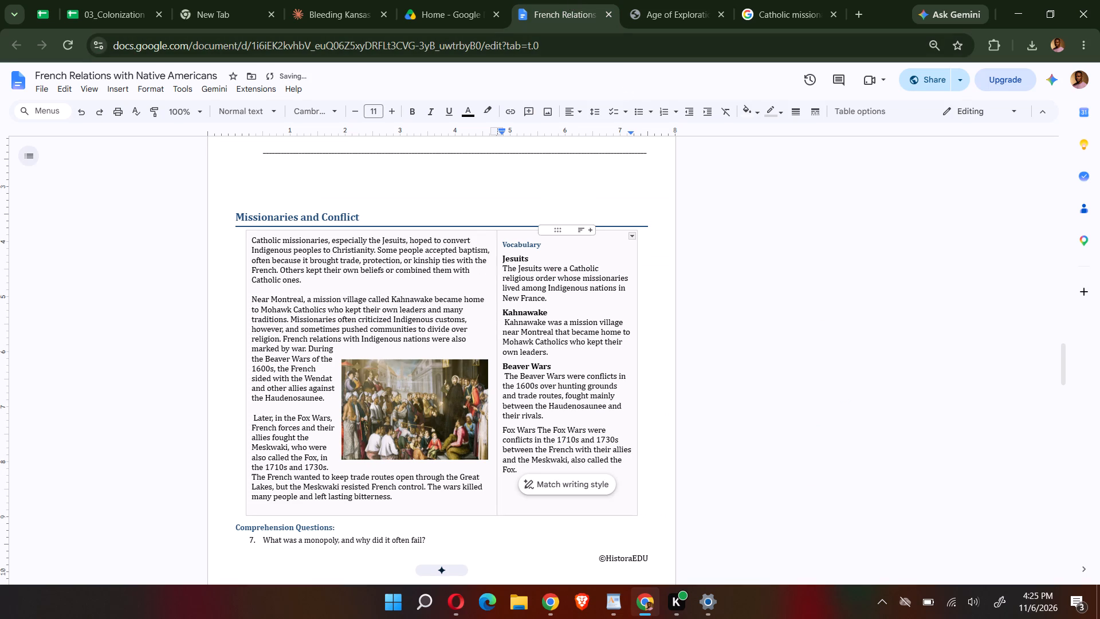
Bold the term Fox Wars and place its definition on a separate line beneath it.
drag(537, 428, 499, 430)
click(418, 112)
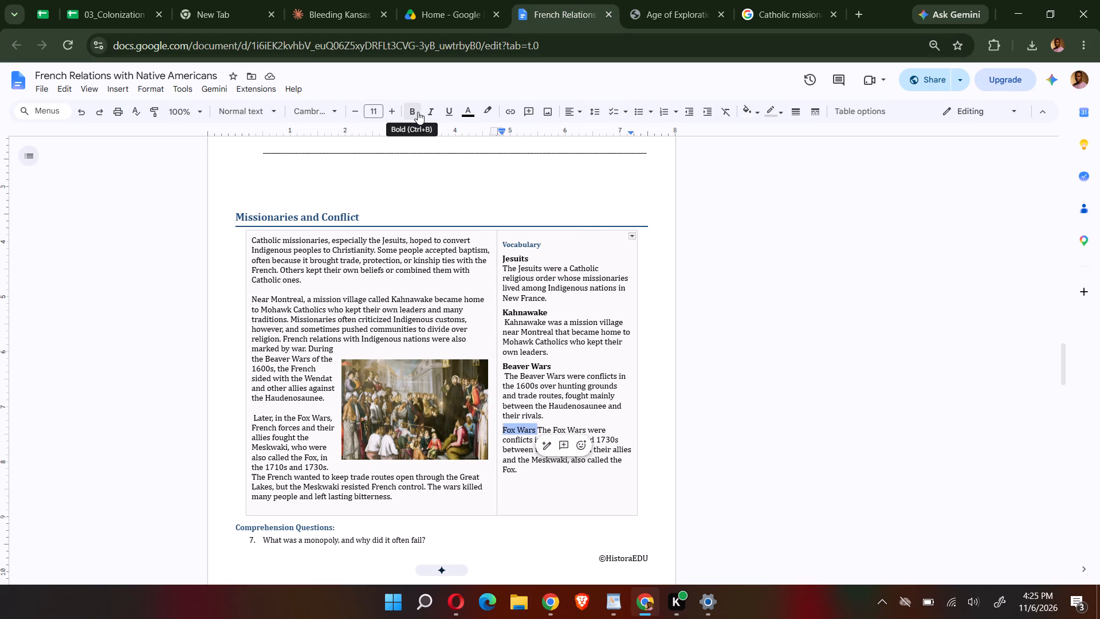
click(541, 429)
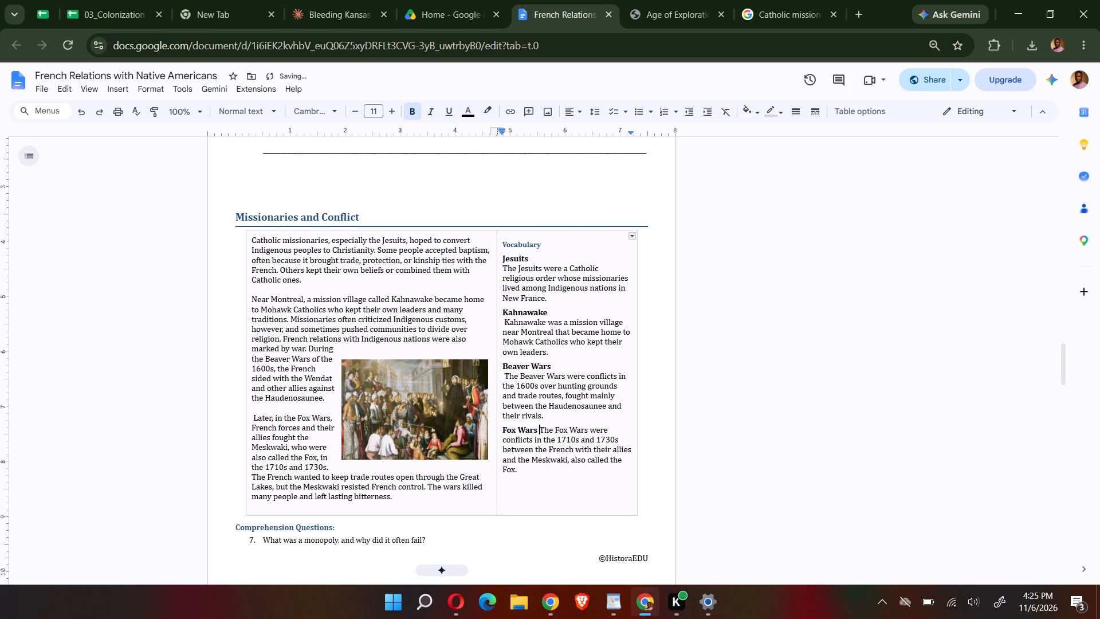
key(shift+Return)
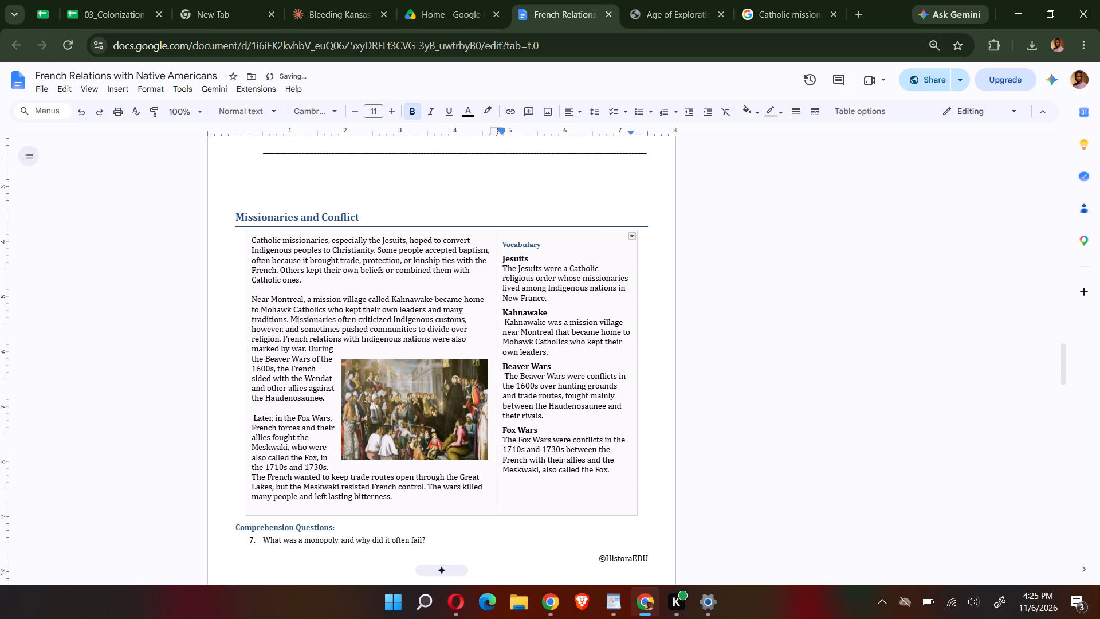
Delete the old monopoly question text from comprehension question 7 under Missionaries and Conflict, keeping the numbered item.
scroll(438, 365, down, 1)
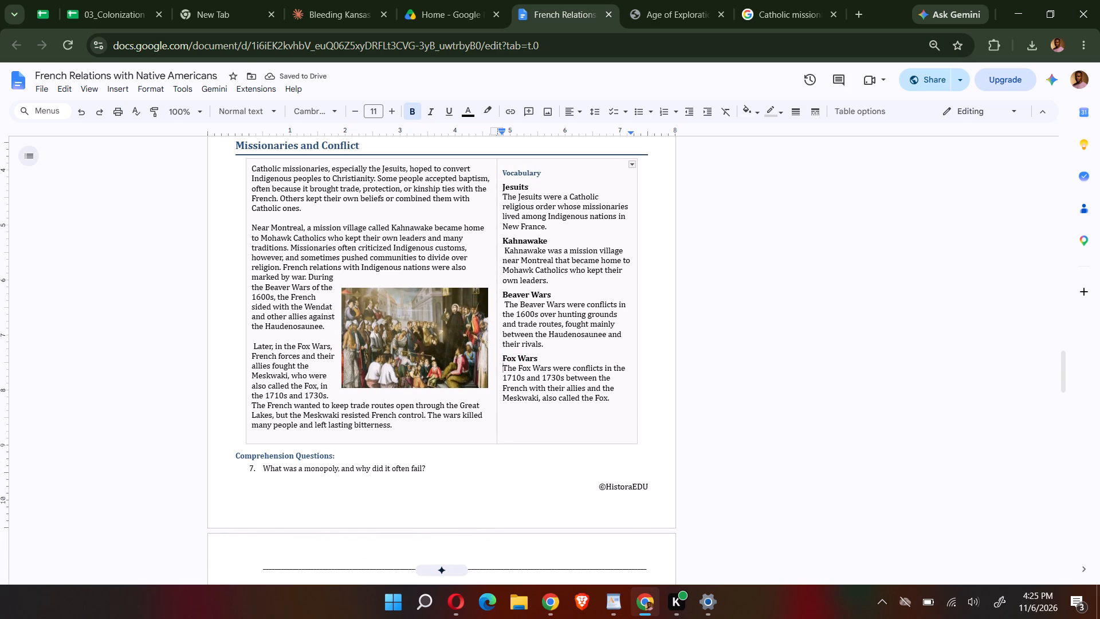
drag(429, 473, 264, 478)
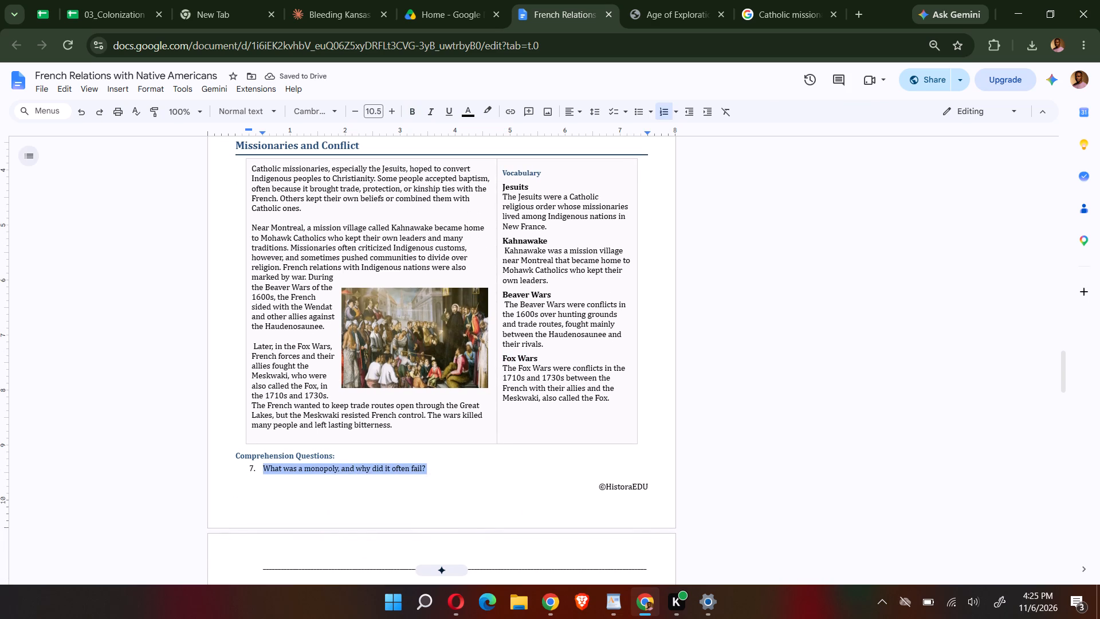
key(BackSpace)
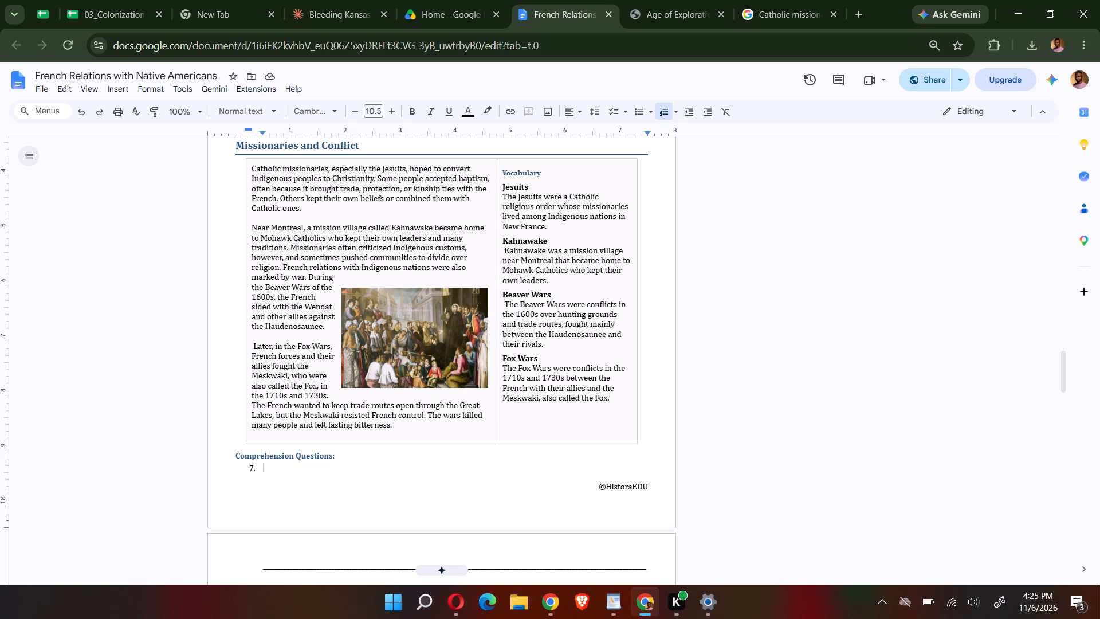
Copy question 7, "How did missionaries and Indigenous peoples interact, and what was Kahnawake?", from the PDF into the worksheet's empty item 7.
click(644, 2)
scroll(629, 356, down, 2)
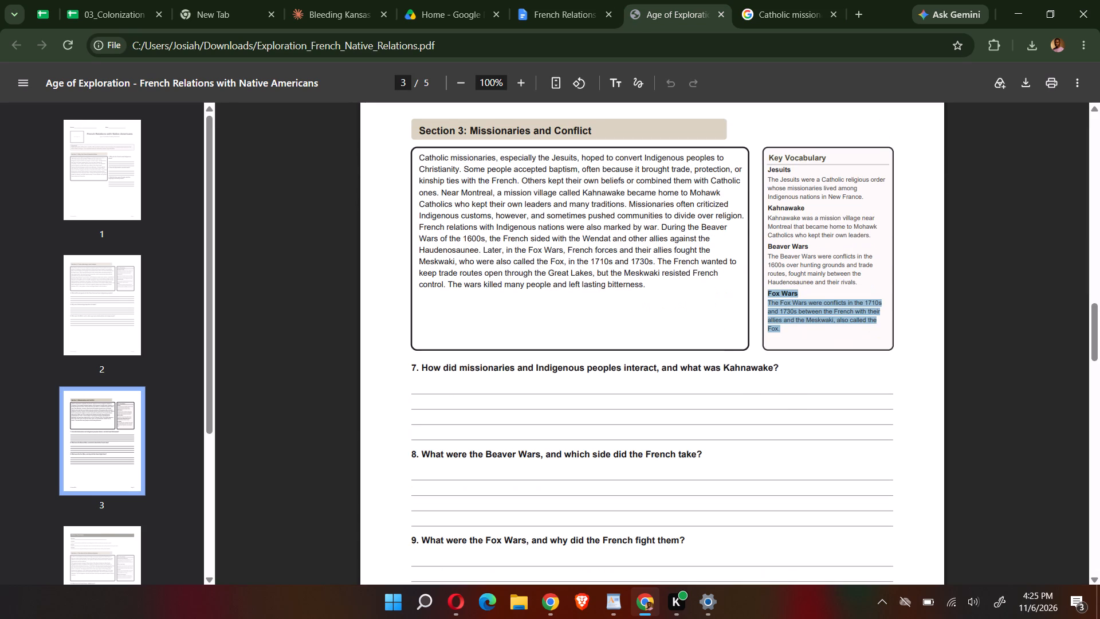
drag(780, 367, 578, 354)
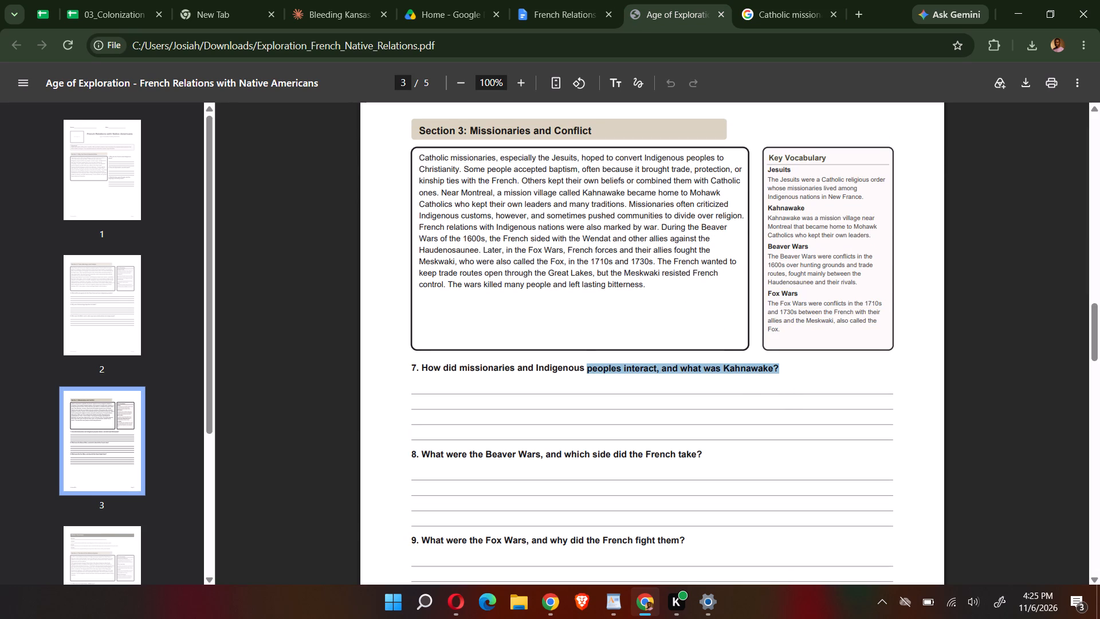
drag(578, 354, 426, 365)
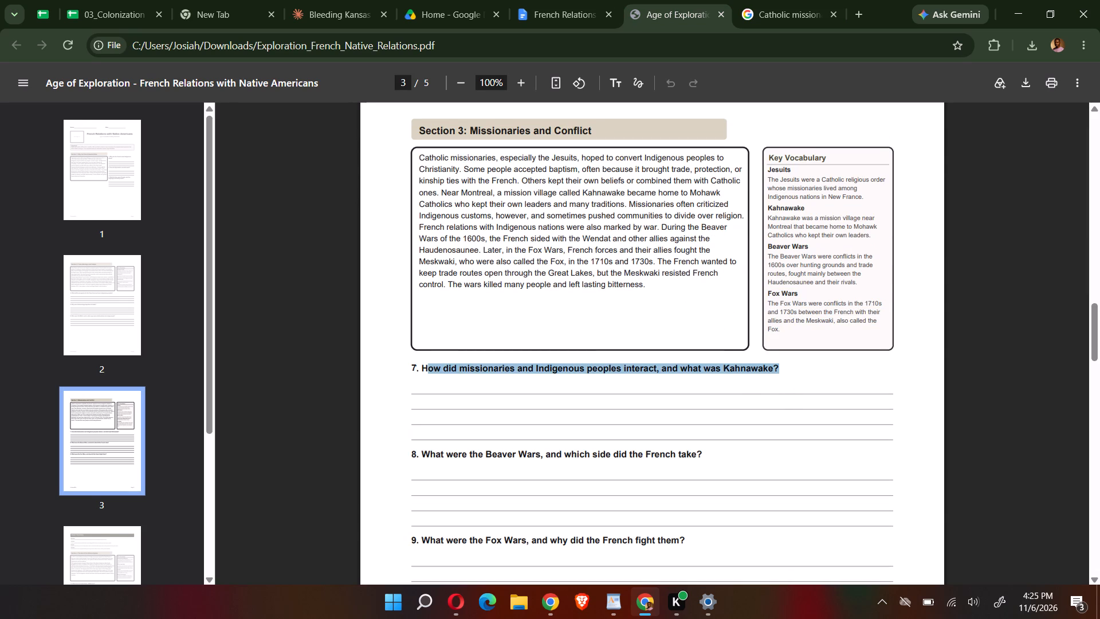
drag(426, 365, 422, 365)
key(ctrl+c)
click(551, 0)
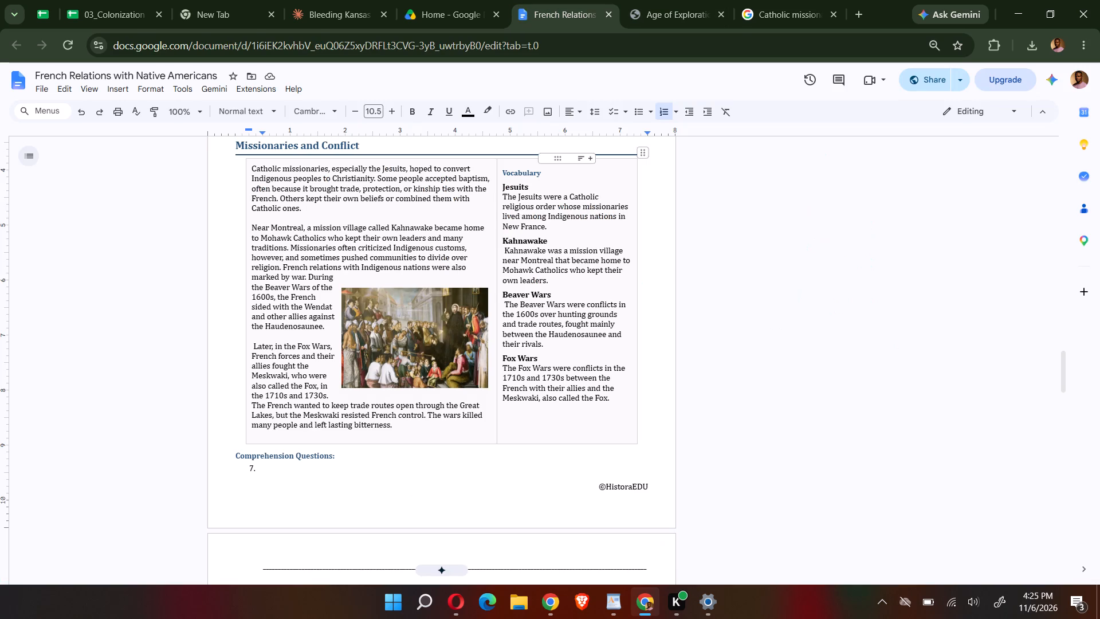
key(ctrl+v)
Delete the old coureurs des bois question text from comprehension question 8, keeping the numbered item.
scroll(541, 231, down, 3)
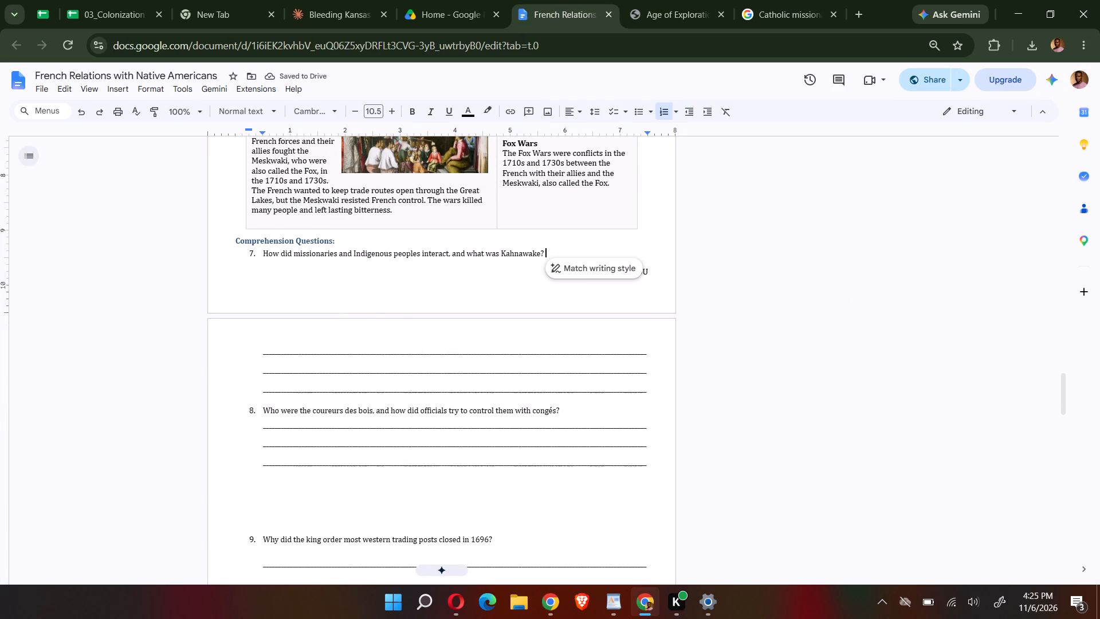
drag(564, 412, 315, 405)
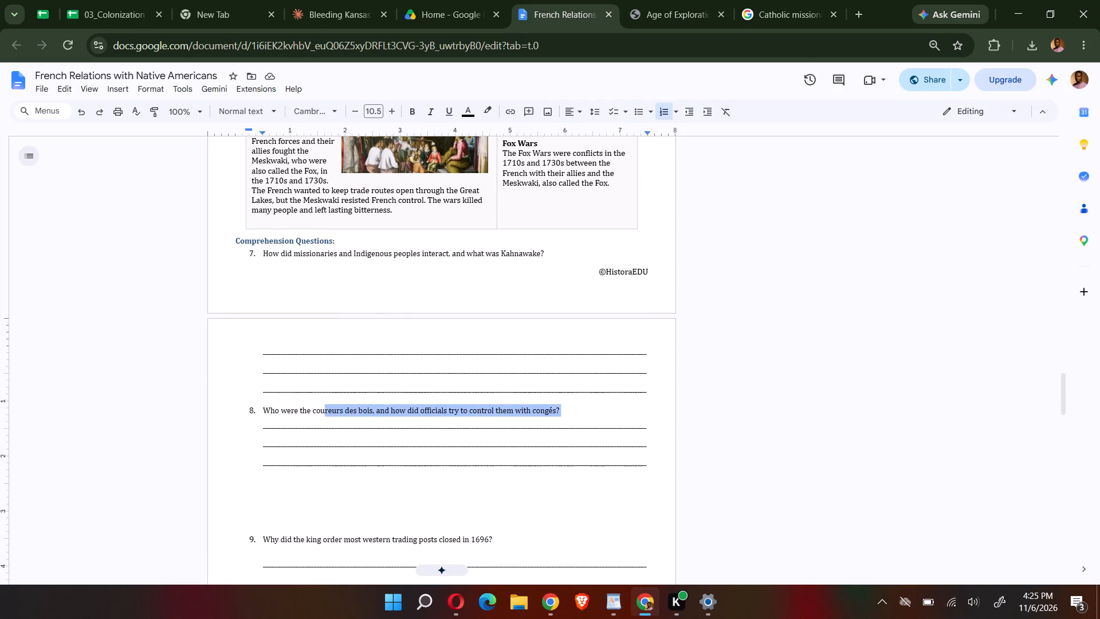
drag(315, 405, 260, 412)
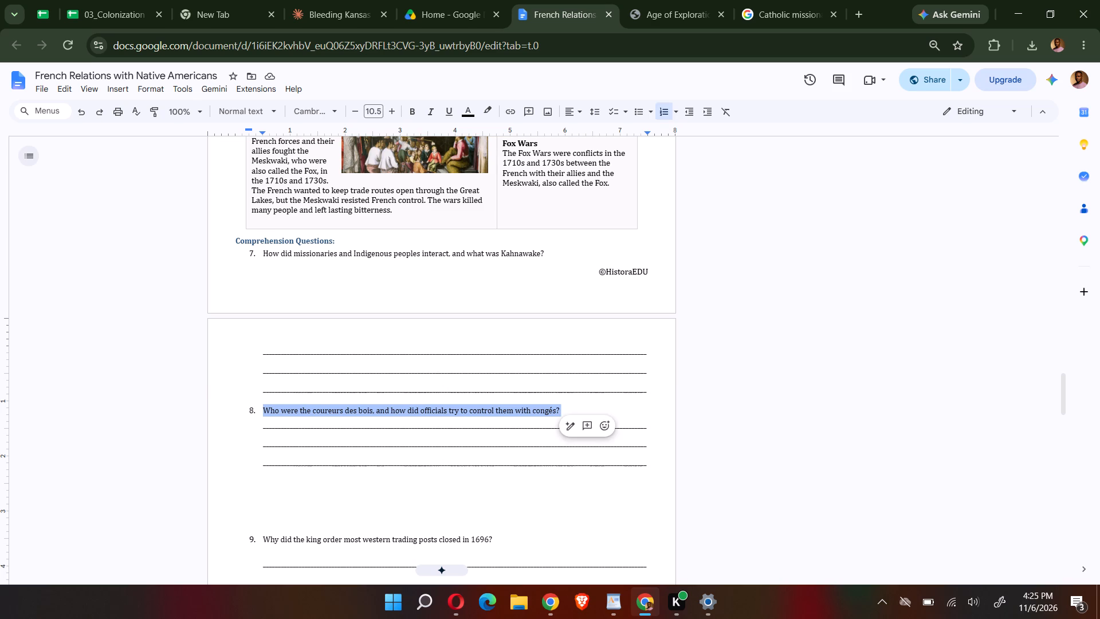
key(BackSpace)
Check the font size of question 6 and set comprehension question 7's text to size 11.
scroll(383, 375, up, 7)
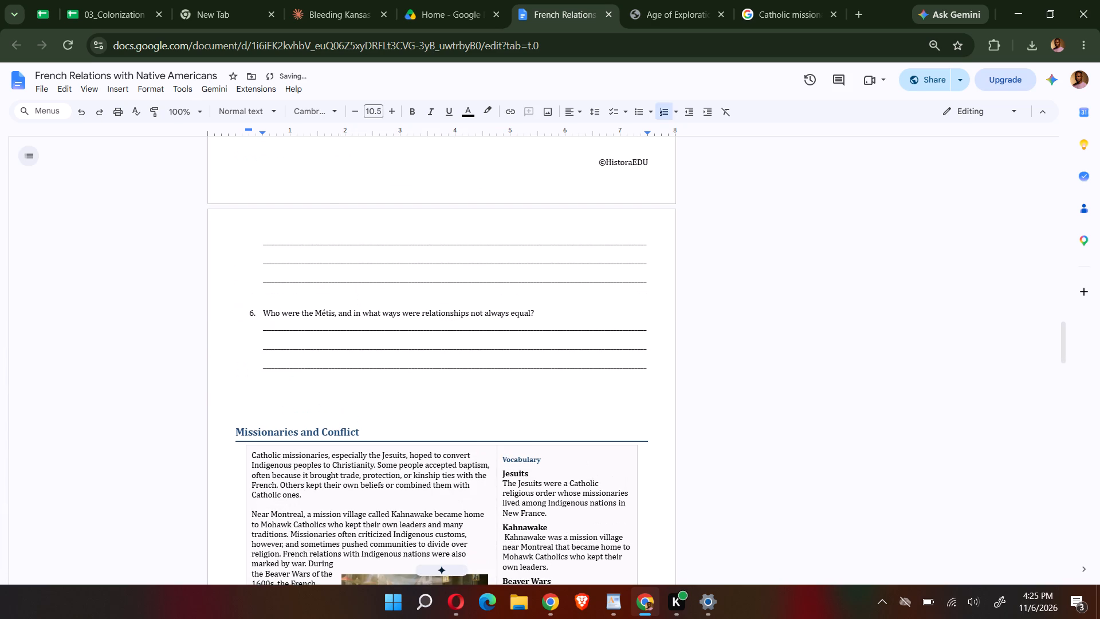
drag(543, 311, 470, 315)
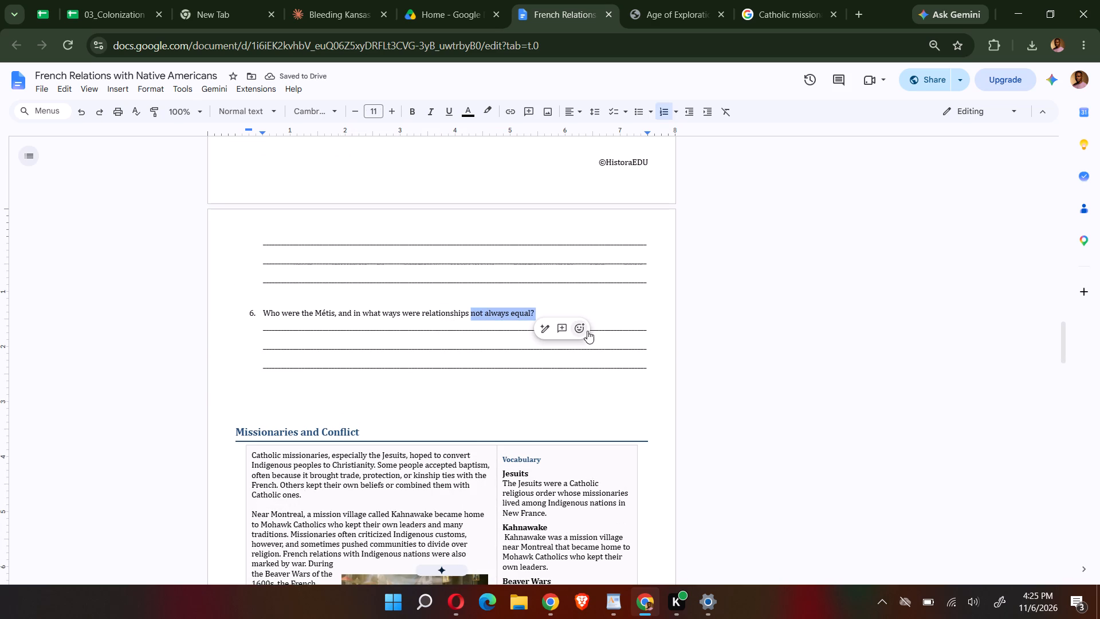
click(741, 322)
scroll(742, 322, up, 3)
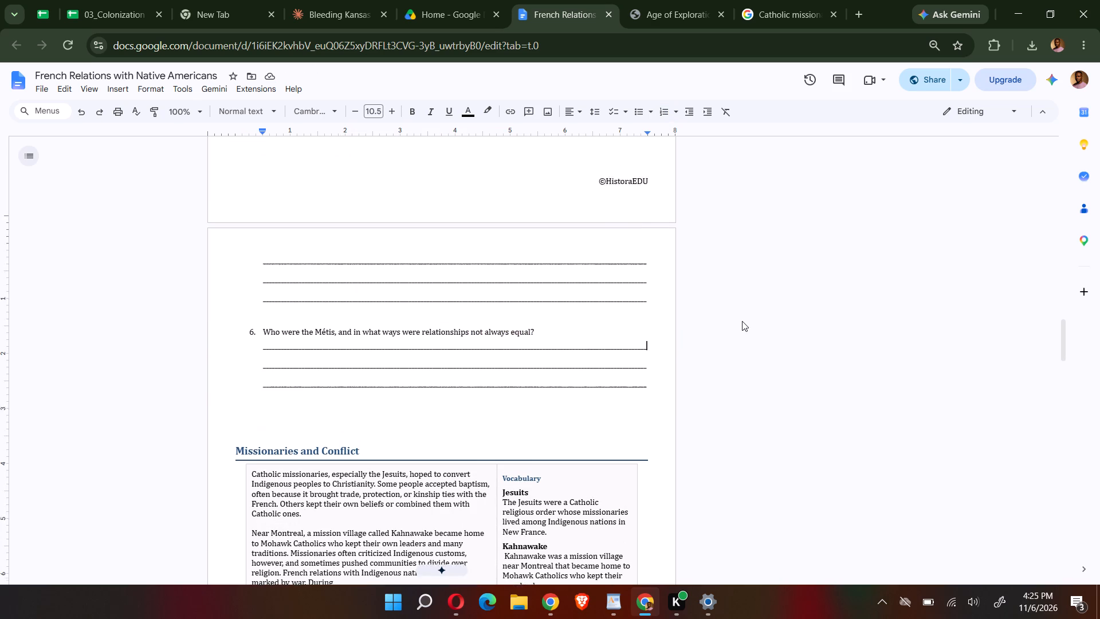
scroll(742, 321, up, 1)
scroll(742, 309, down, 10)
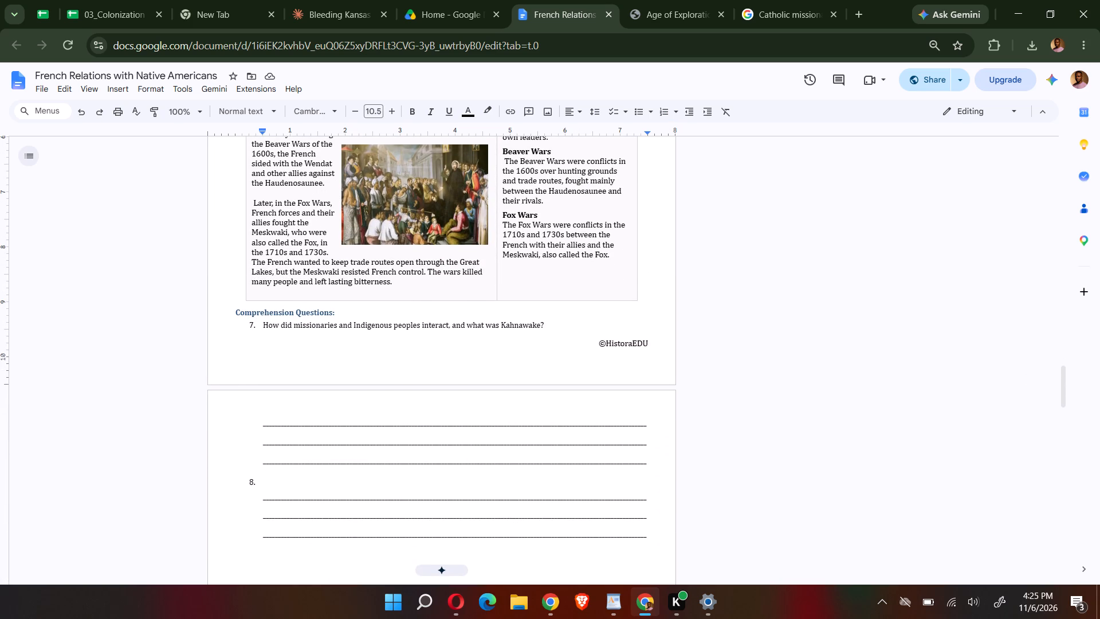
drag(548, 328, 261, 325)
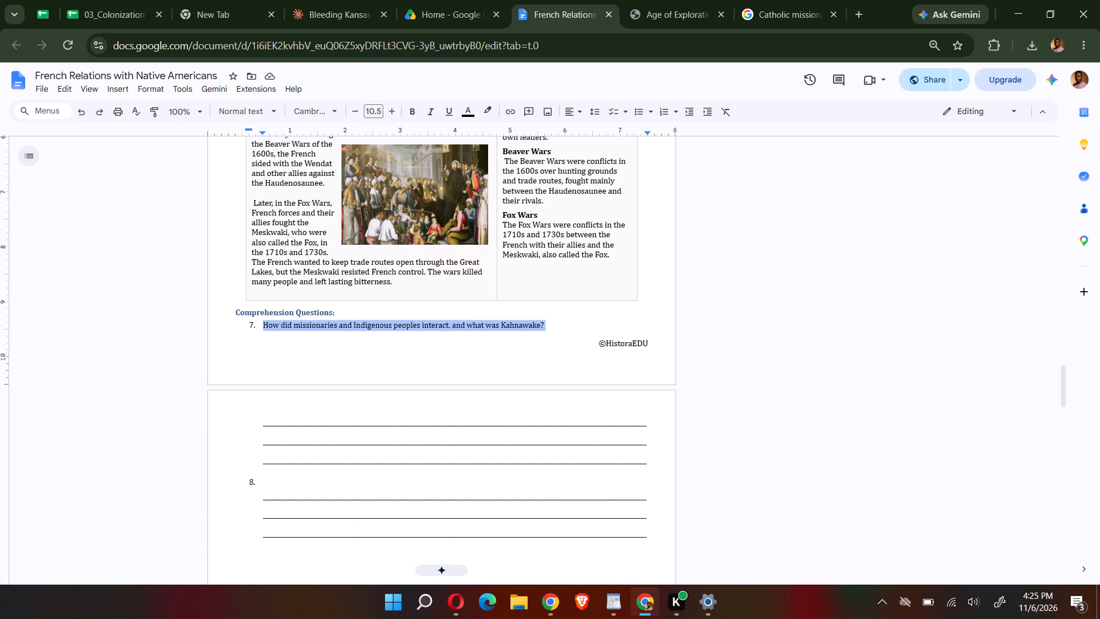
drag(261, 325, 261, 323)
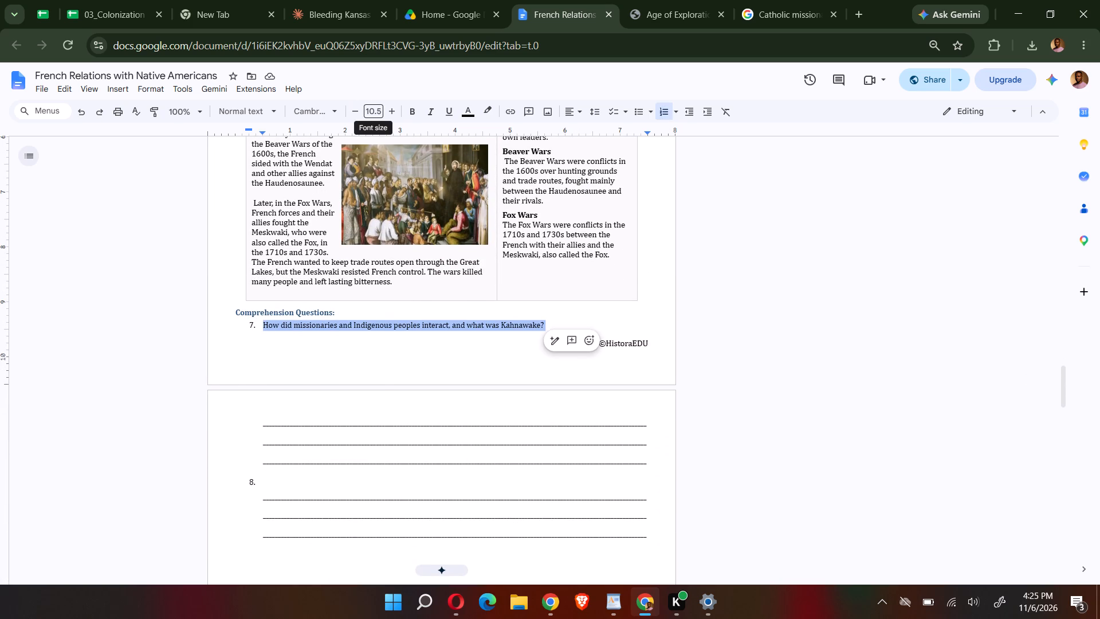
click(379, 113)
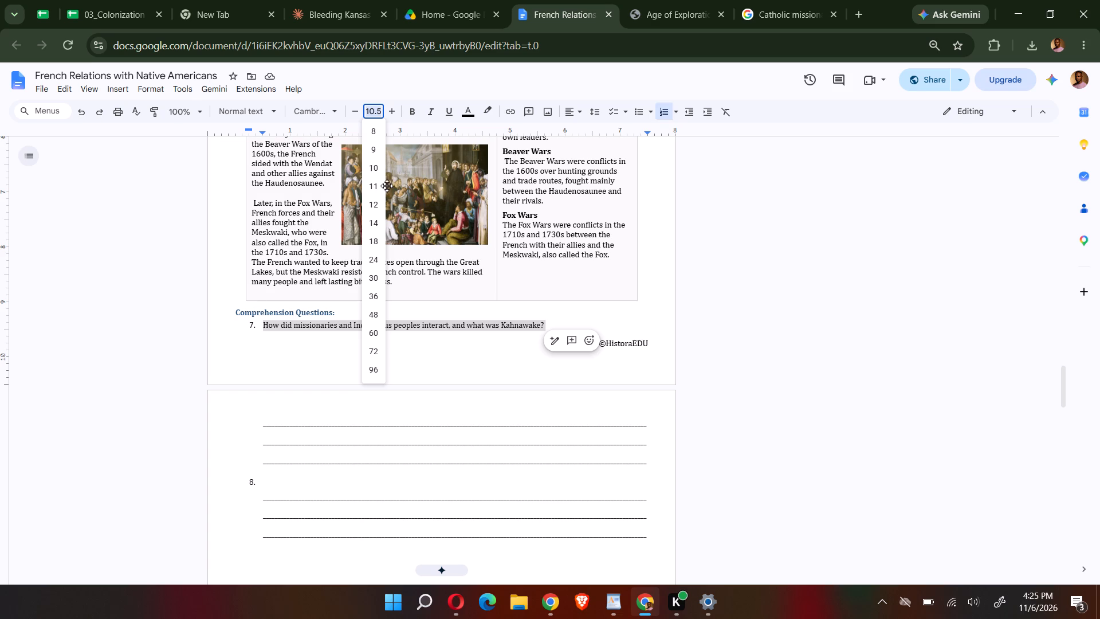
click(374, 189)
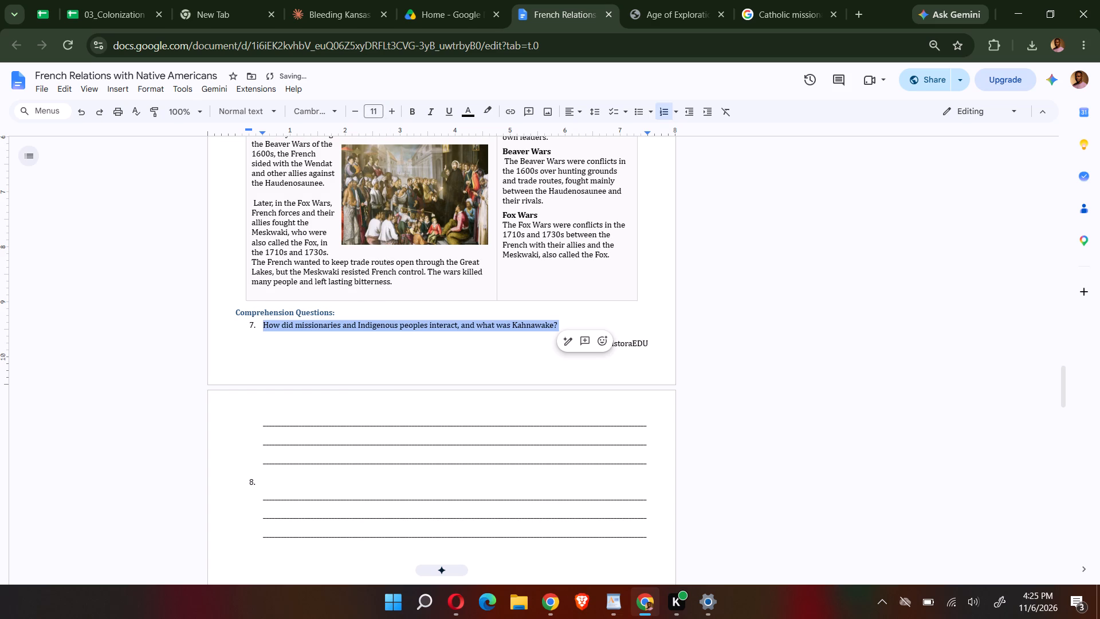
Set empty item 8 to font size 11 and copy in the PDF's question "What were the Beaver Wars, and which side did the French take?".
click(272, 477)
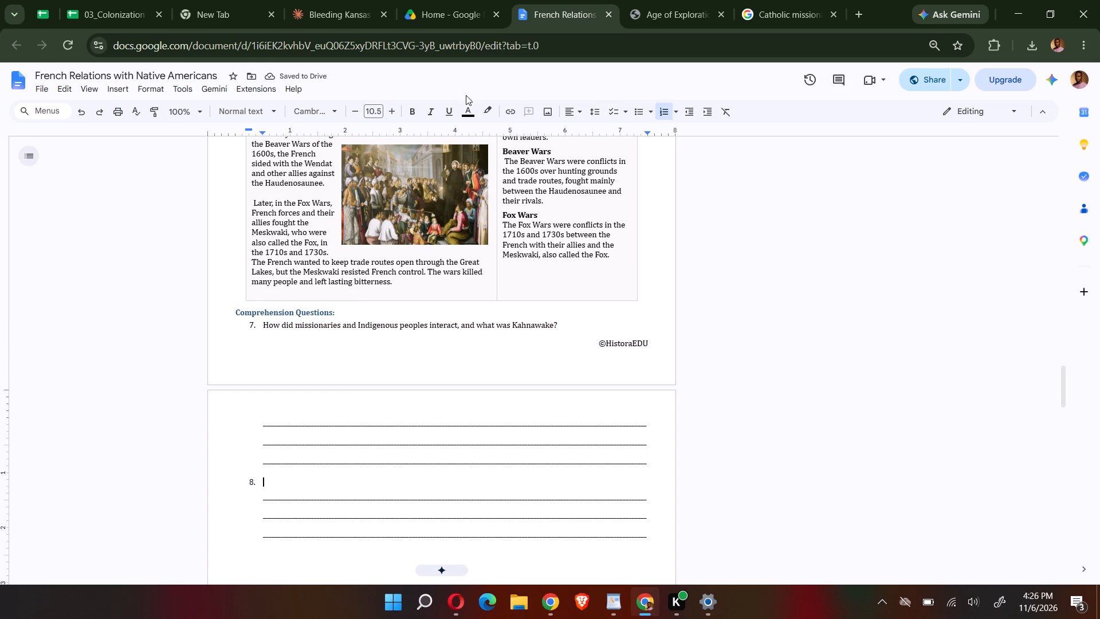
click(372, 105)
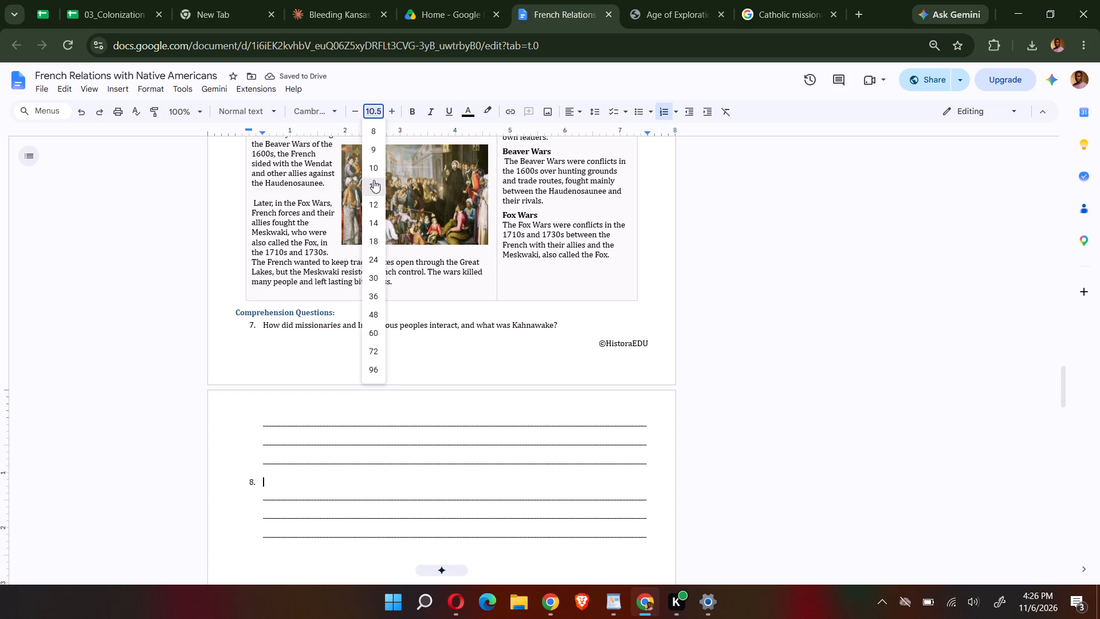
click(374, 180)
click(666, 0)
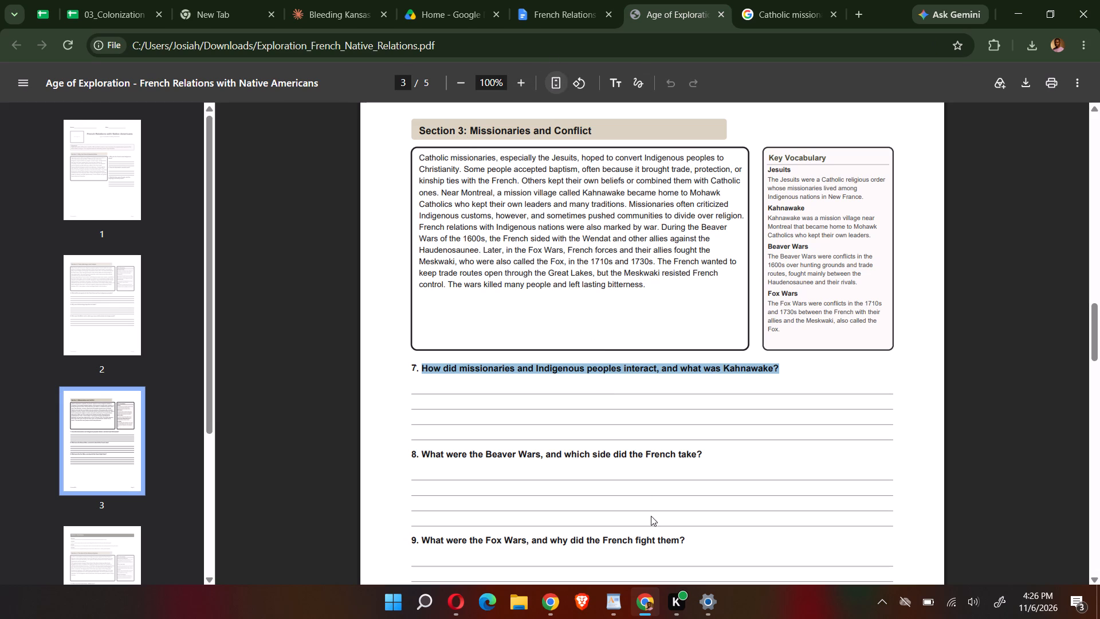
drag(706, 454, 696, 454)
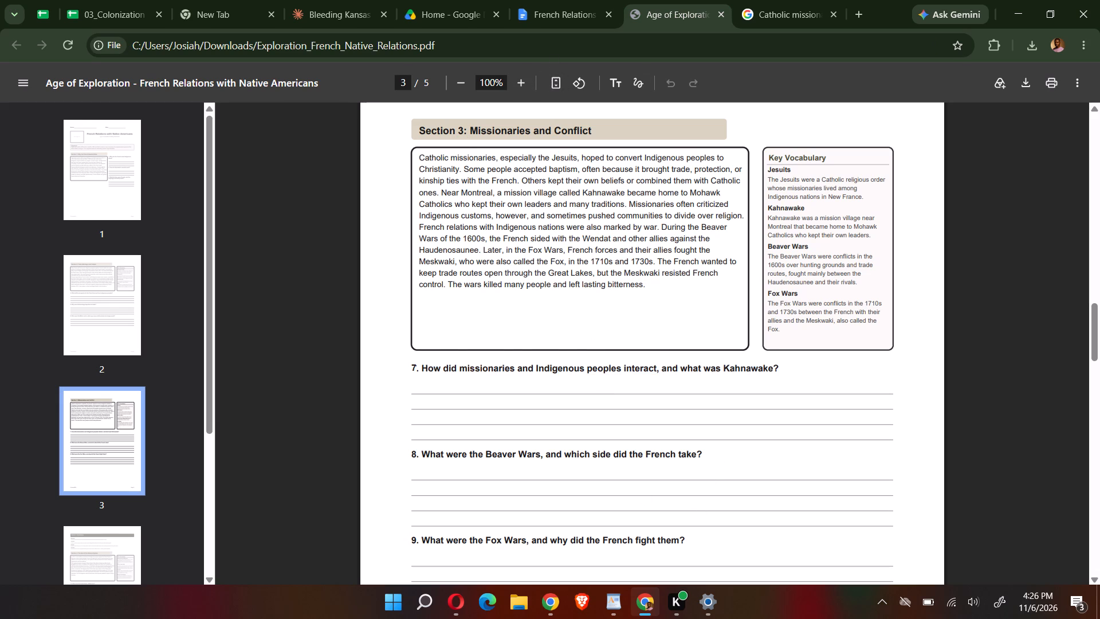
drag(696, 454, 431, 445)
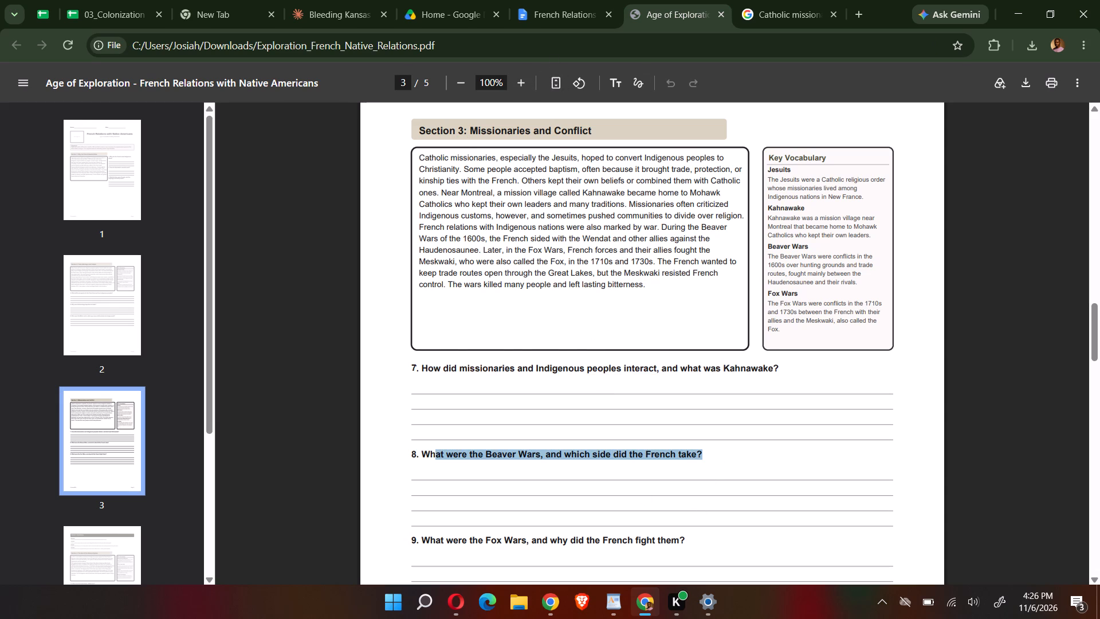
drag(431, 445, 423, 445)
key(ctrl+c)
click(555, 0)
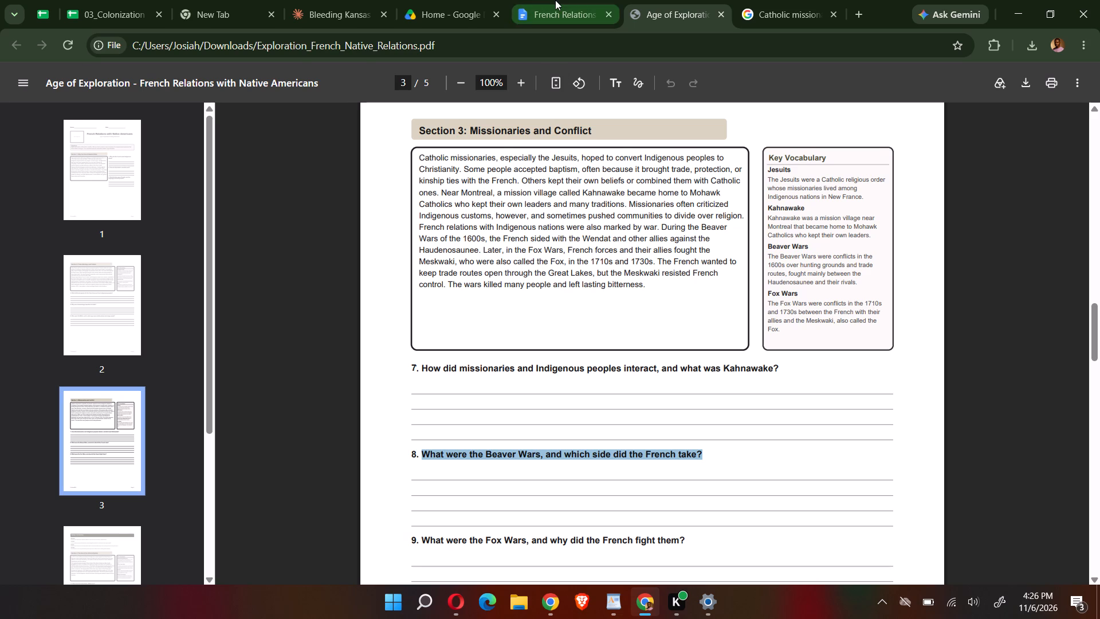
key(ctrl+v)
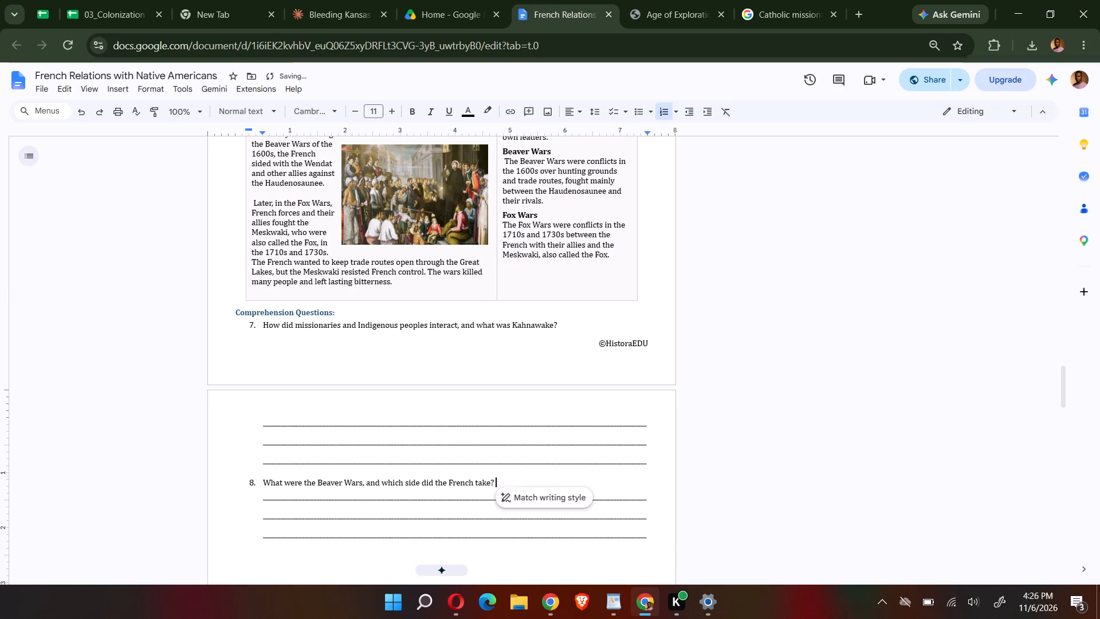
Delete the old question about western trading posts from comprehension question 9, keeping the numbered item.
scroll(520, 336, down, 3)
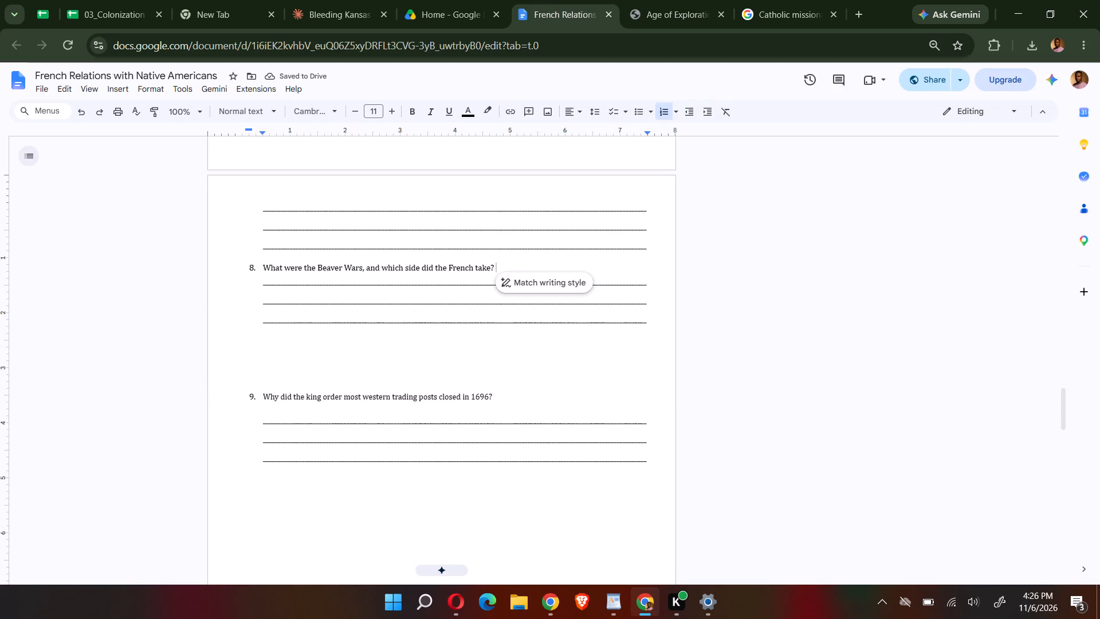
drag(498, 394, 313, 401)
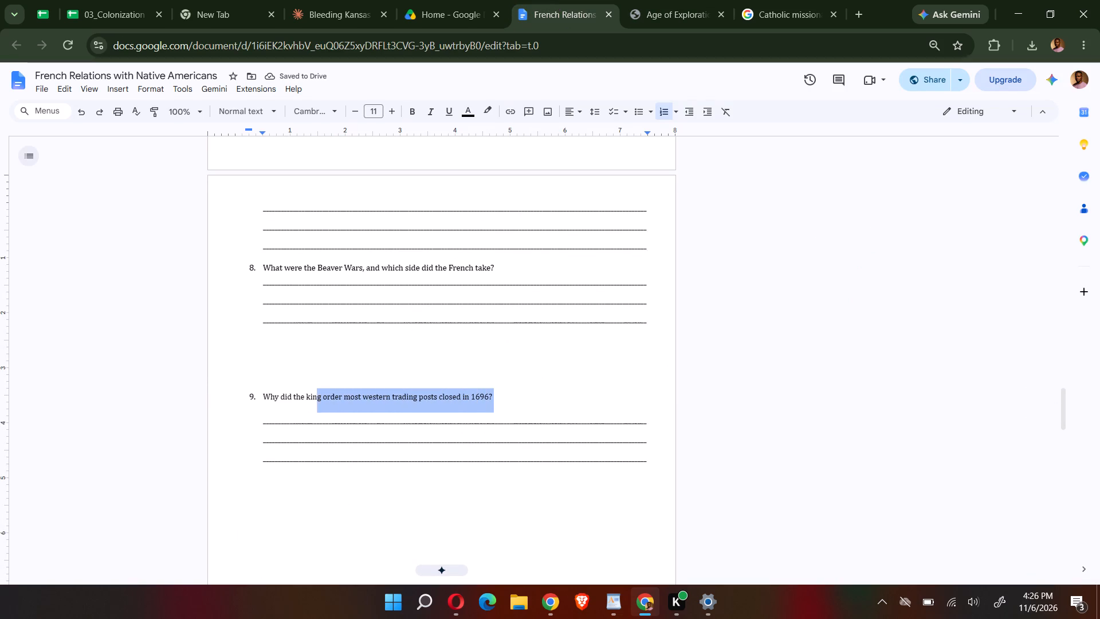
drag(313, 401, 253, 401)
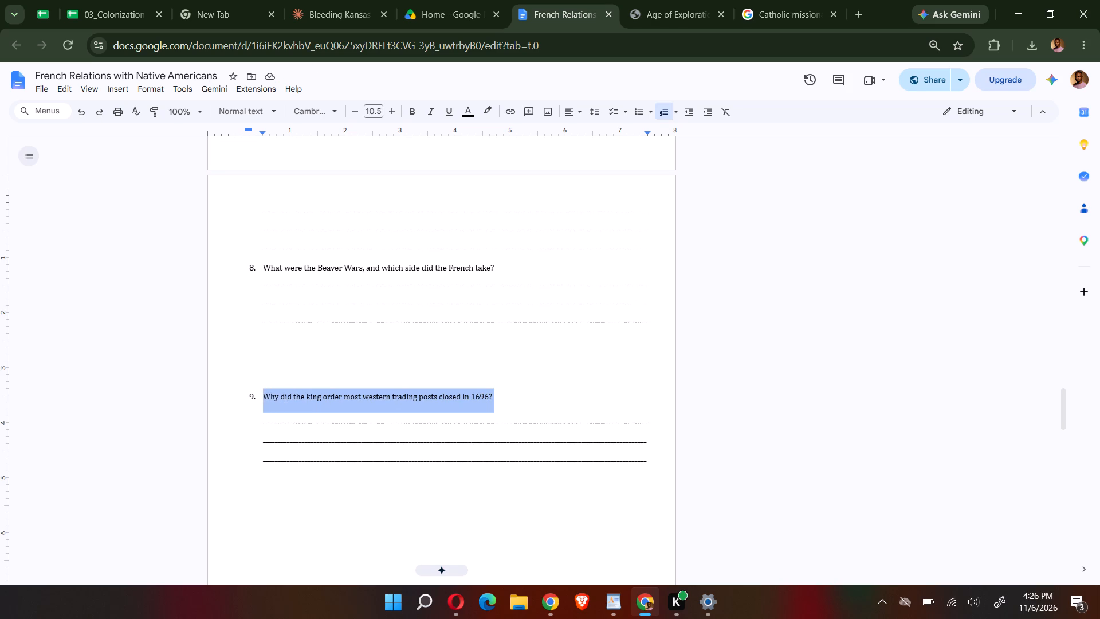
key(BackSpace)
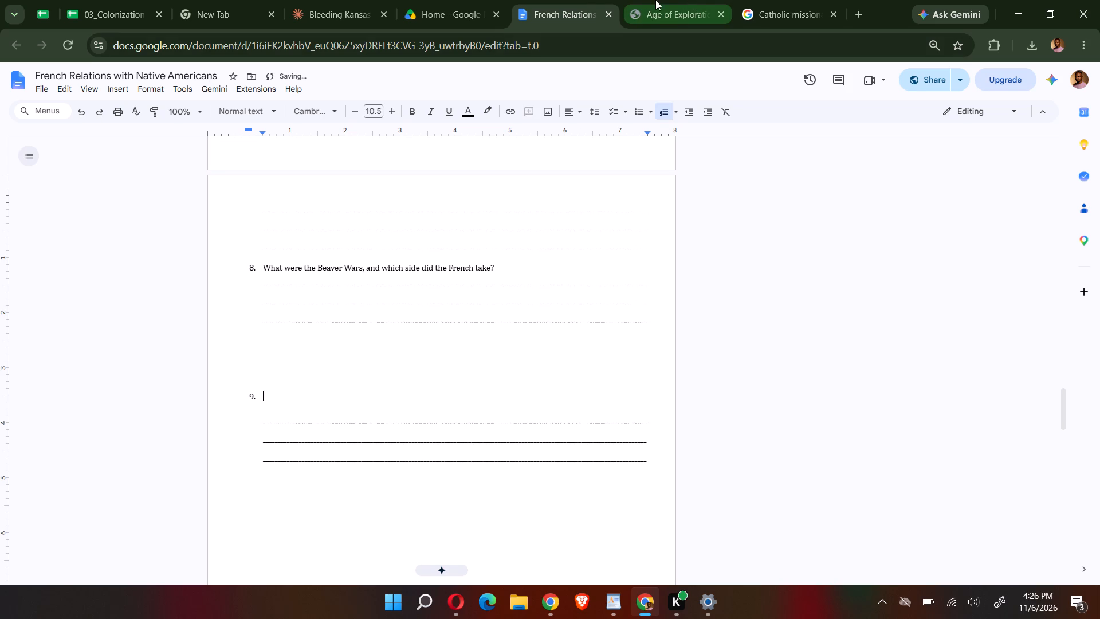
Copy question 9, "What were the Fox Wars, and why did the French fight them?", from the PDF into the worksheet's empty item 9.
click(655, 0)
scroll(566, 295, down, 2)
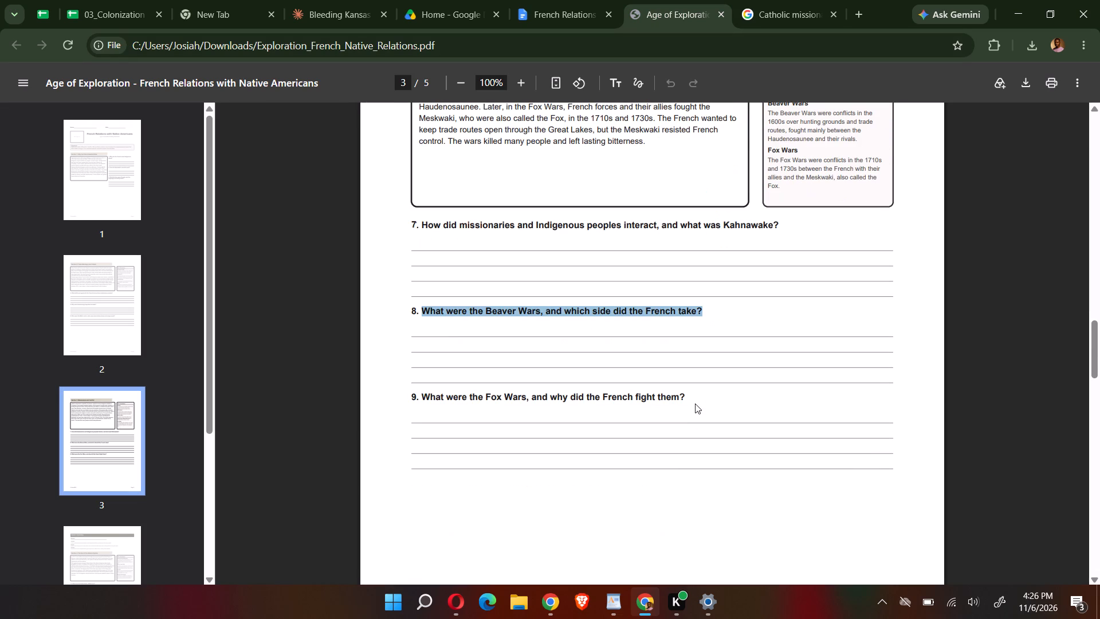
drag(686, 395, 668, 395)
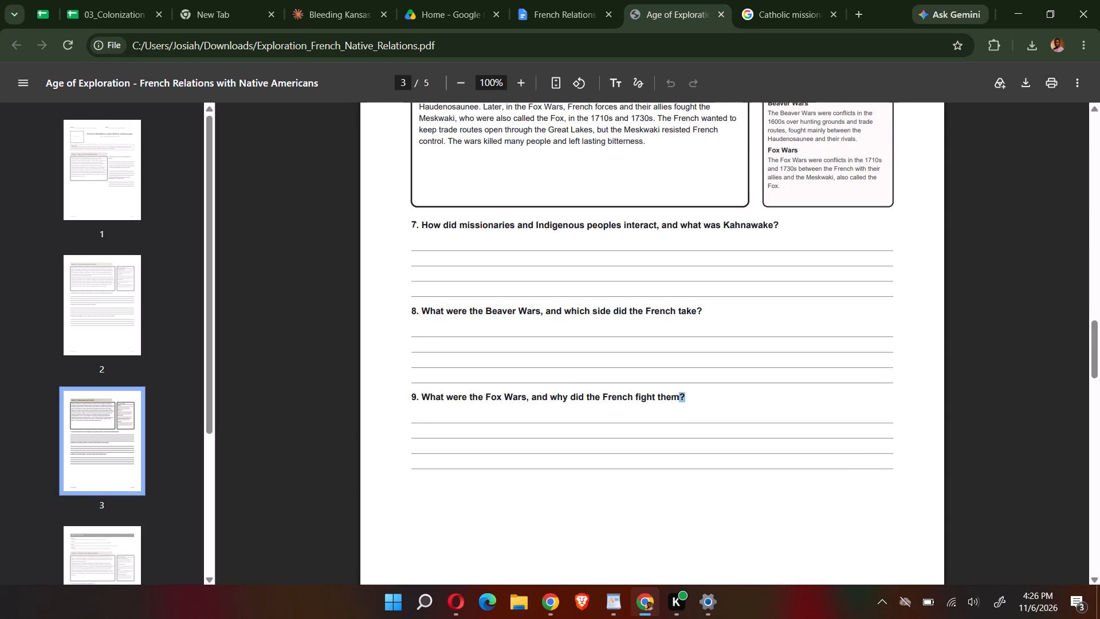
drag(668, 395, 423, 398)
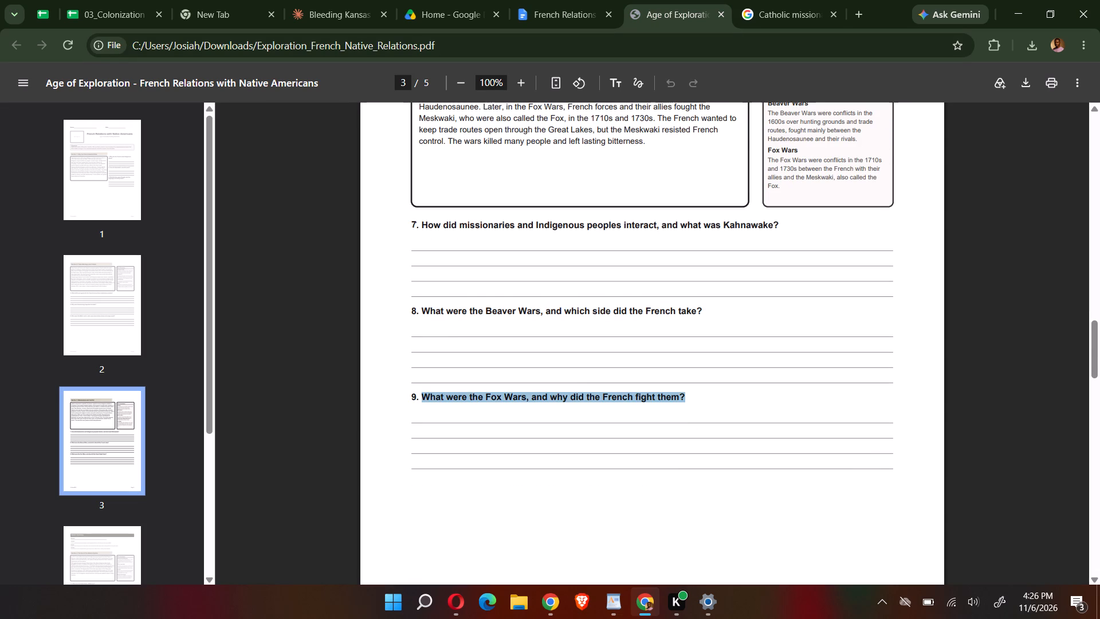
drag(423, 398, 422, 398)
key(ctrl+c)
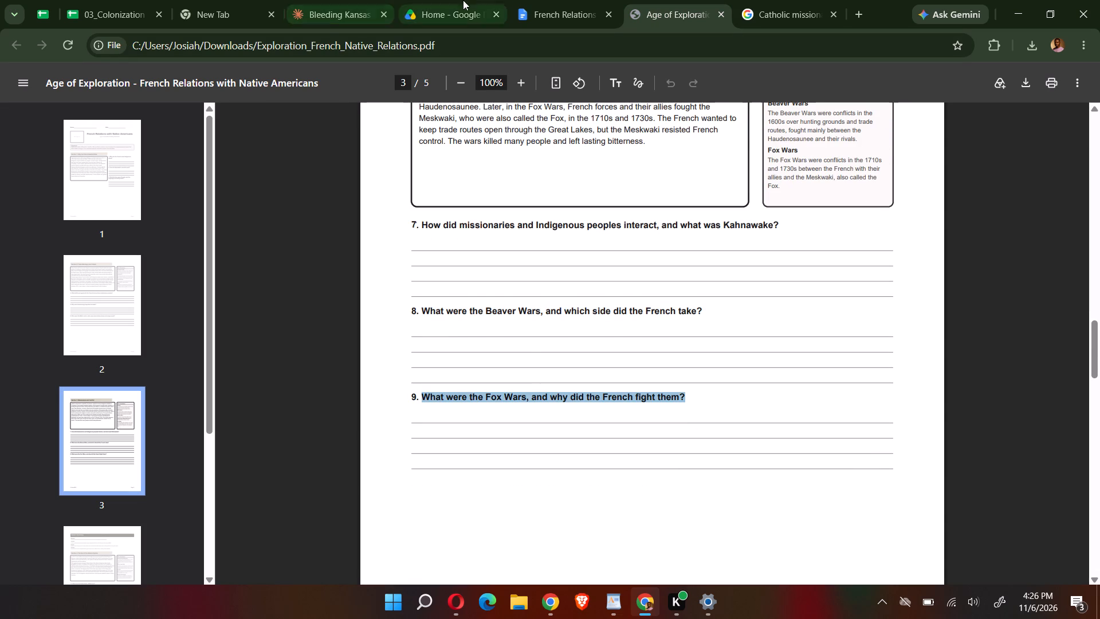
click(547, 0)
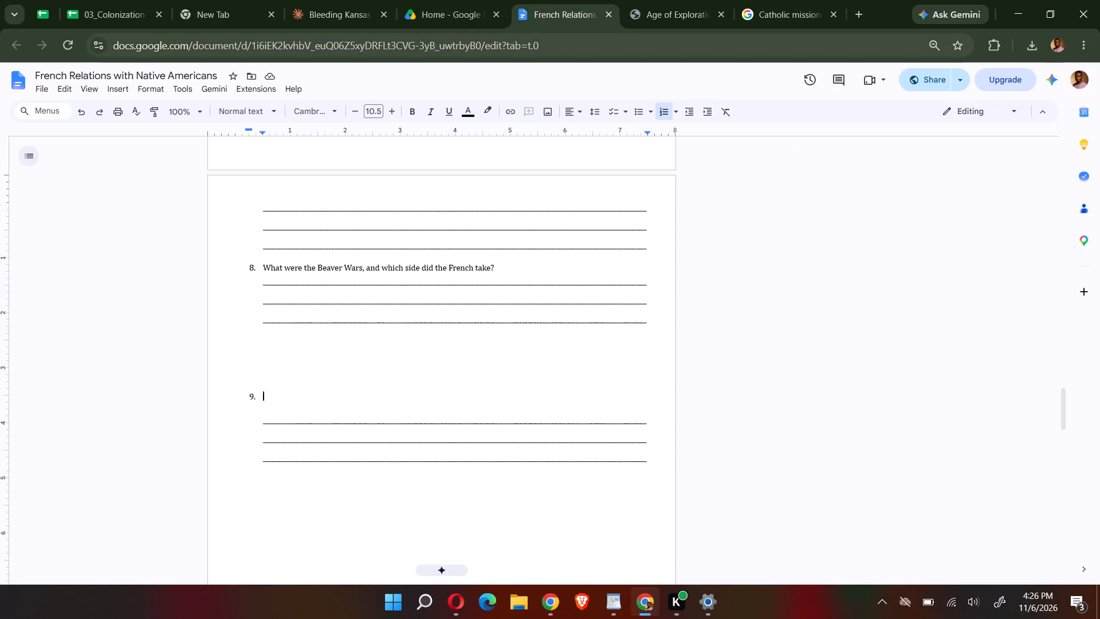
key(ctrl+v)
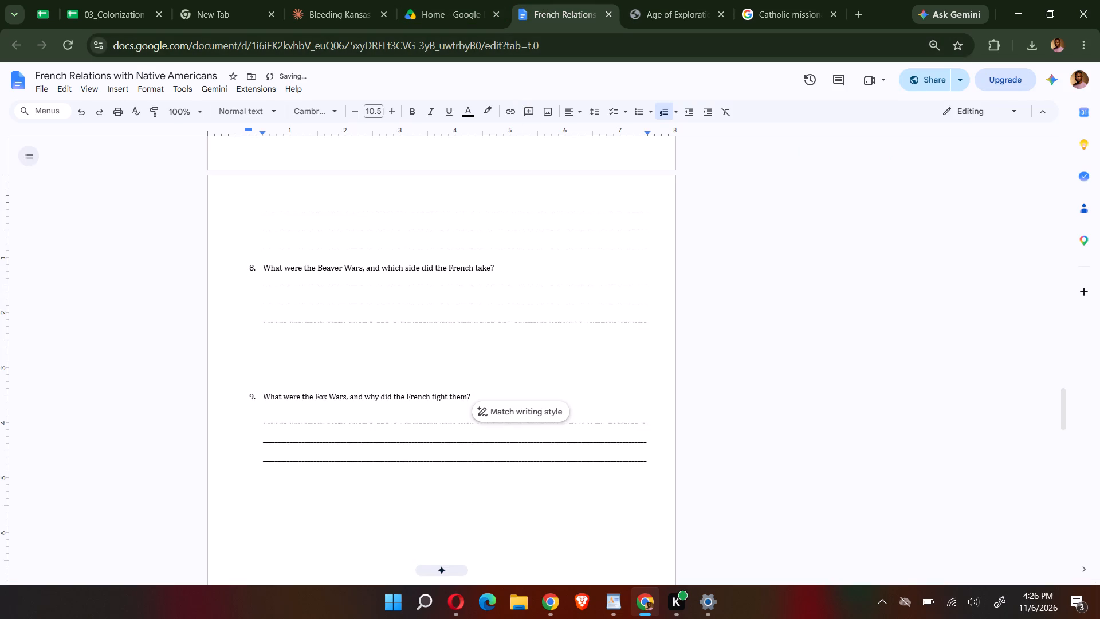
Set the text of comprehension question 9 about the Fox Wars to font size 11.
drag(477, 392, 302, 395)
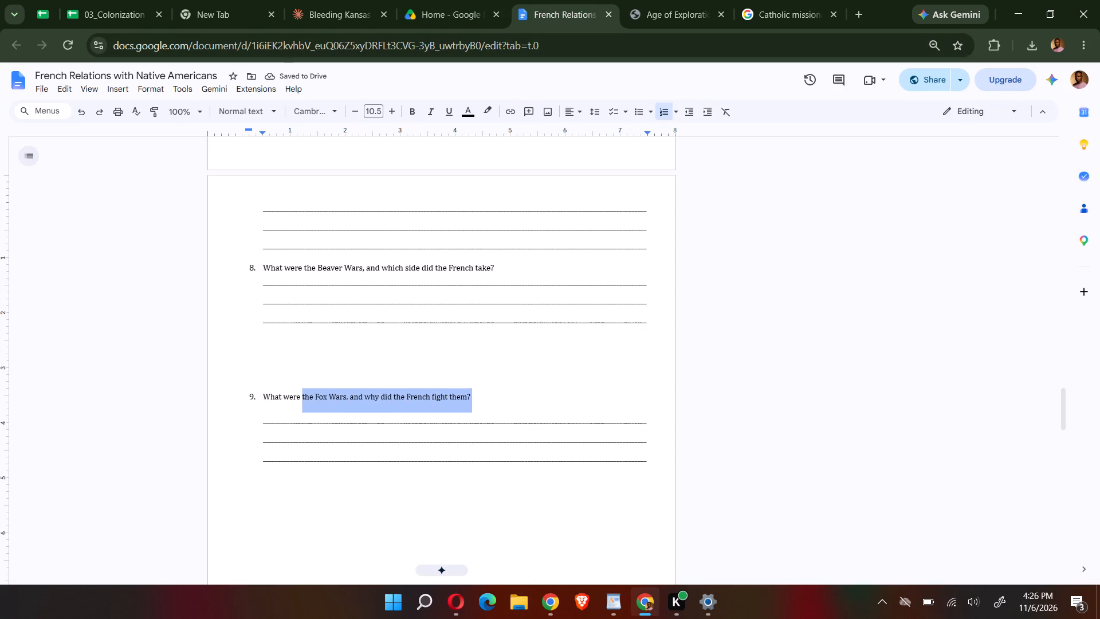
drag(302, 395, 264, 395)
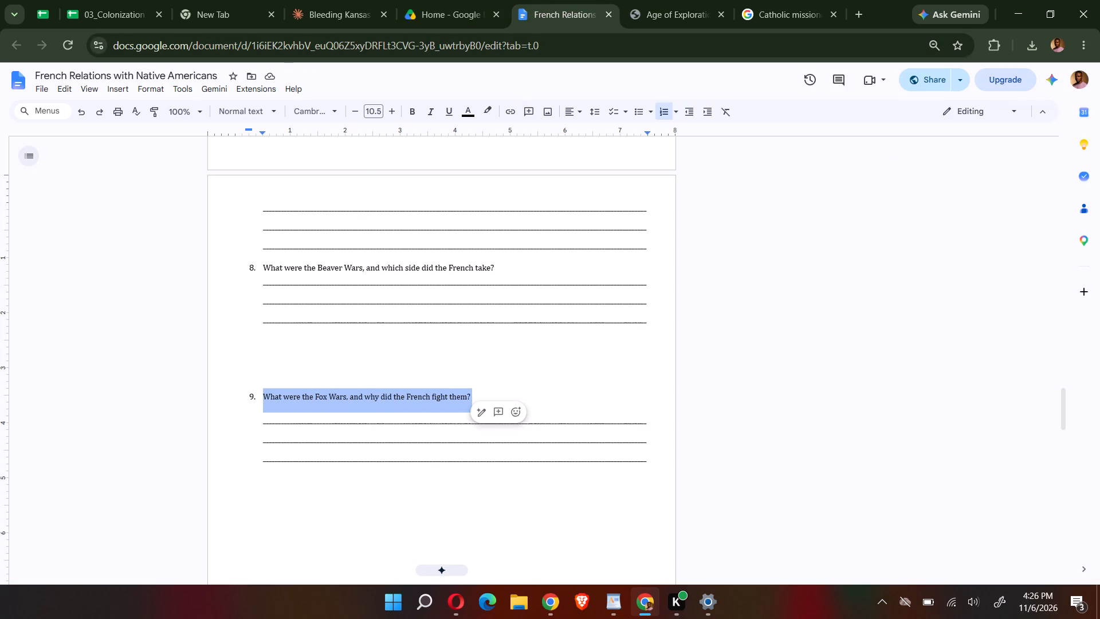
click(380, 109)
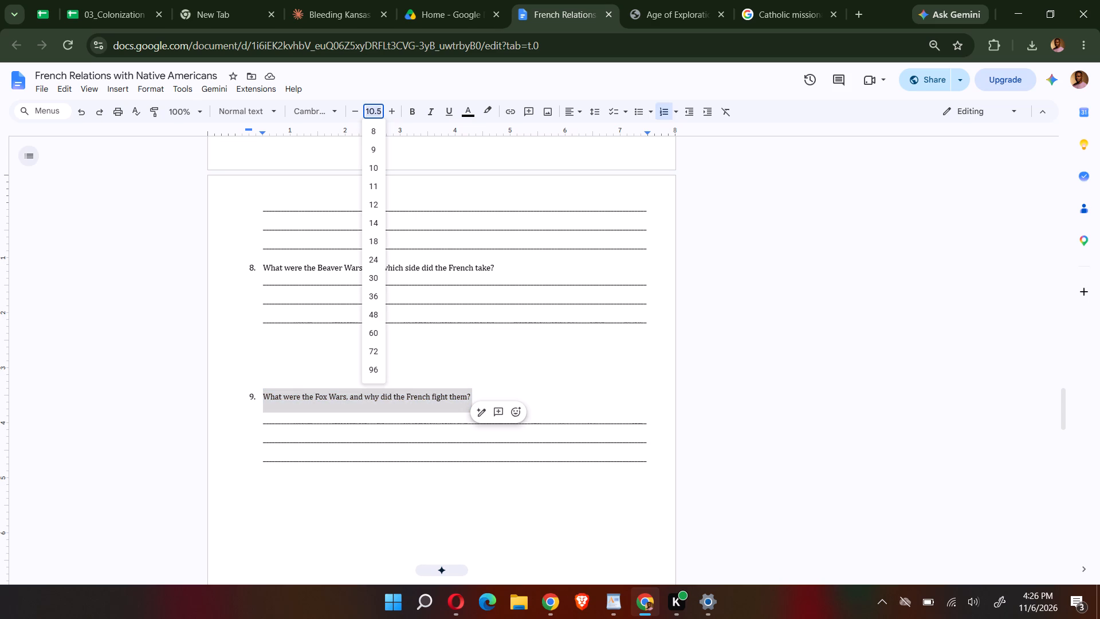
click(376, 186)
Replace the section heading "Effects of the Trade" with "The End of the Alliance System", copied from the PDF's Section 4 title.
scroll(720, 329, down, 3)
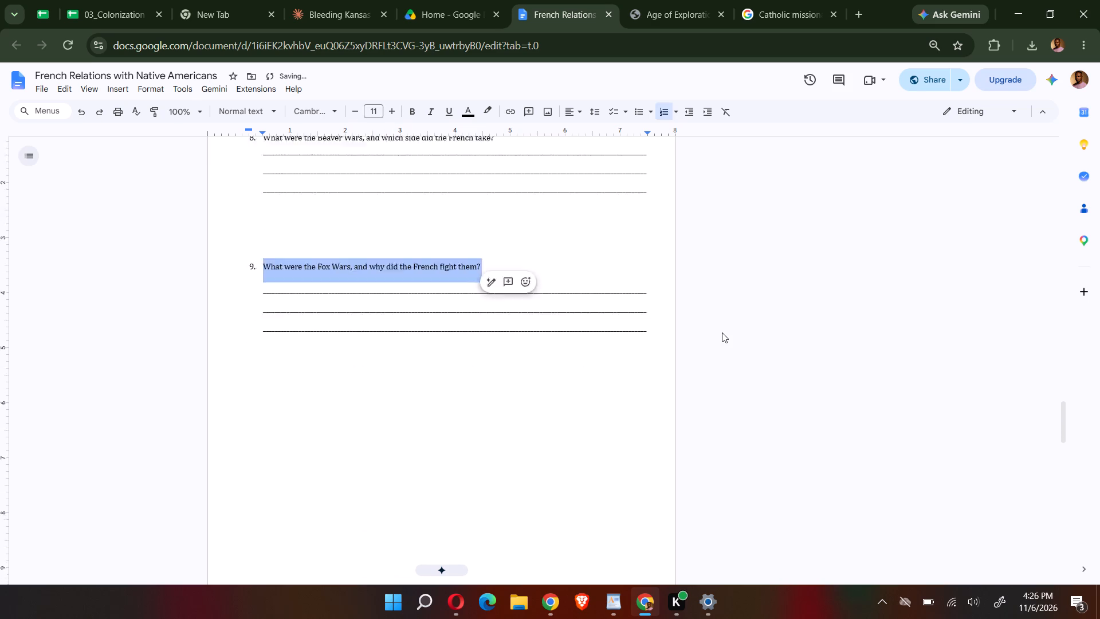
scroll(718, 339, down, 3)
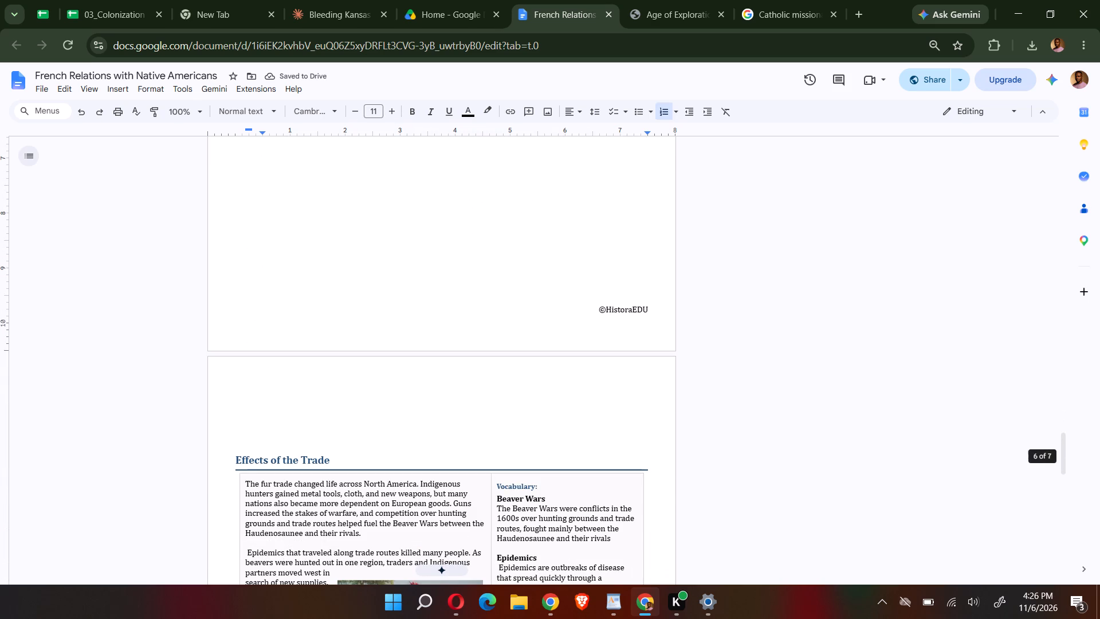
drag(334, 460, 238, 456)
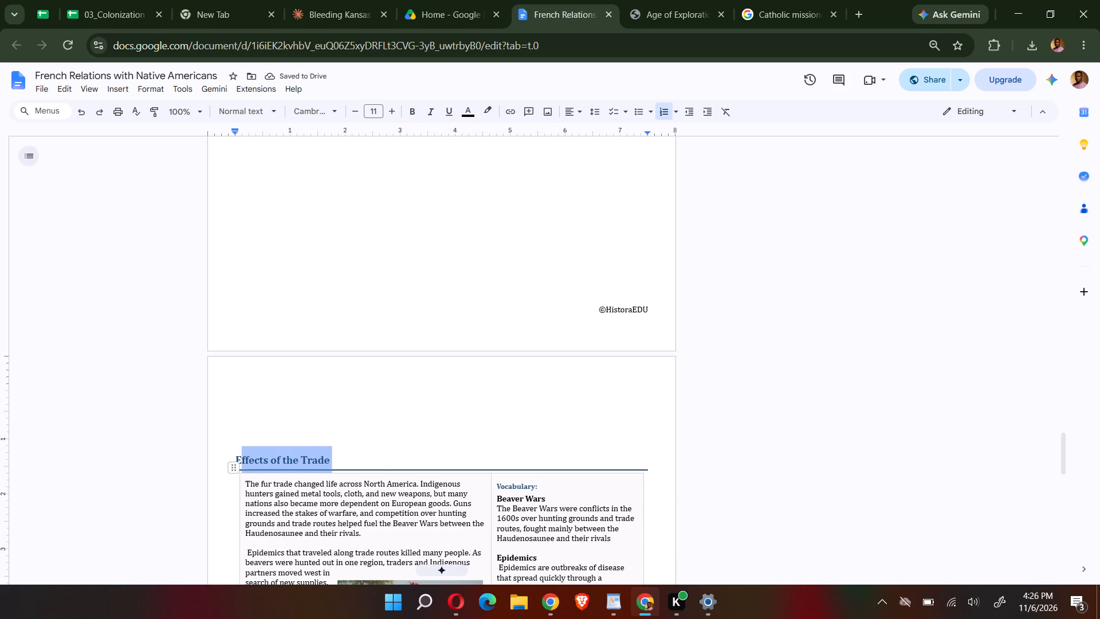
drag(238, 456, 235, 456)
key(BackSpace)
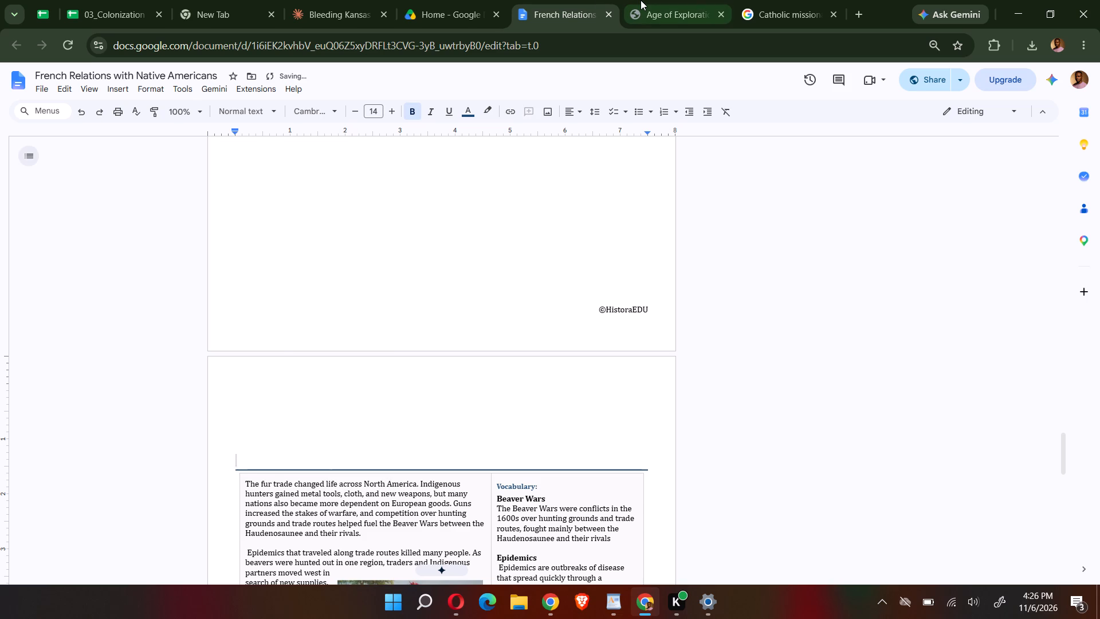
click(641, 0)
scroll(596, 155, down, 3)
scroll(595, 284, down, 4)
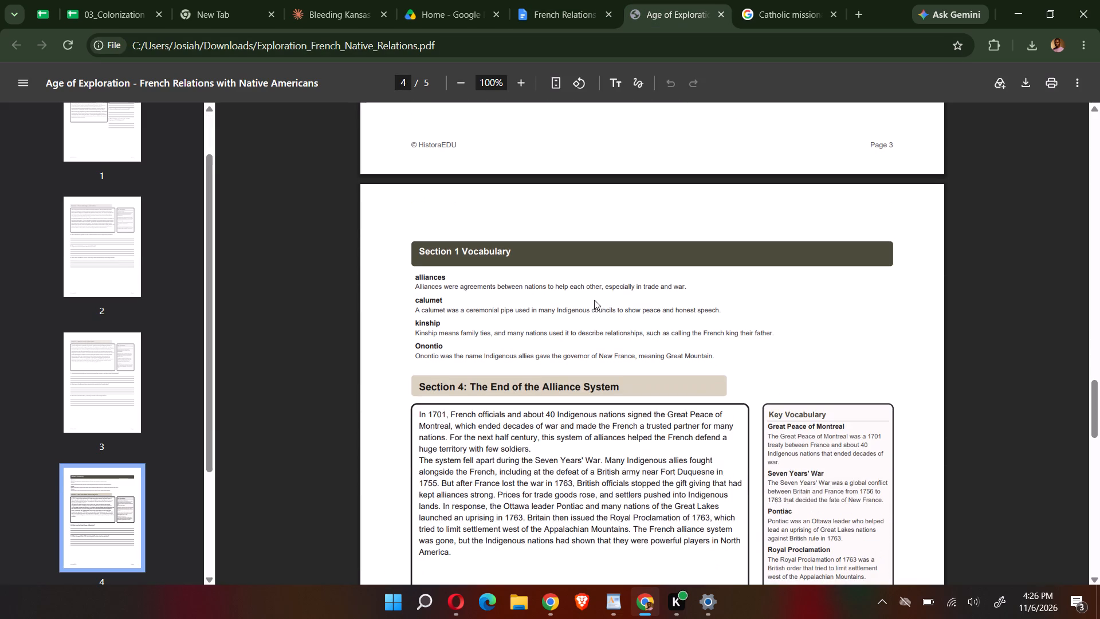
drag(625, 388, 531, 373)
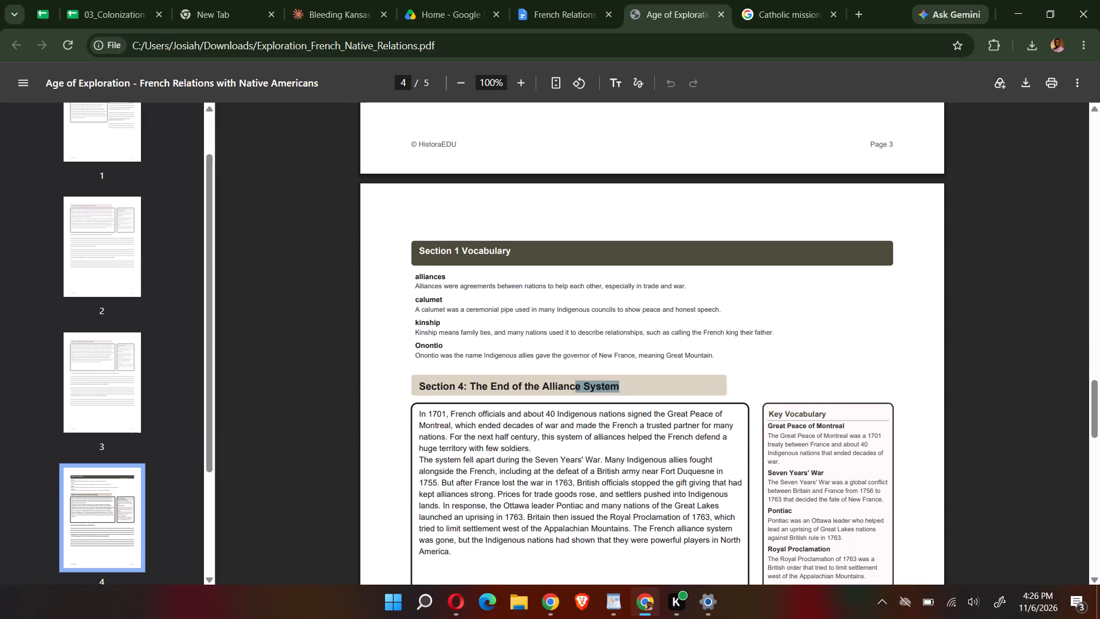
drag(531, 373, 466, 383)
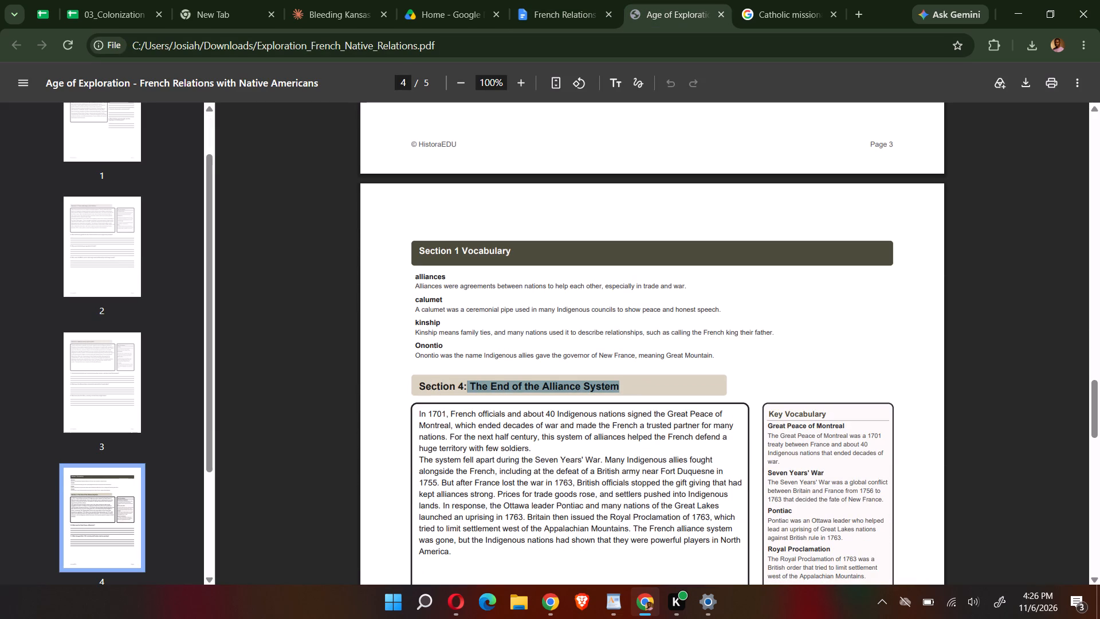
key(ctrl+c)
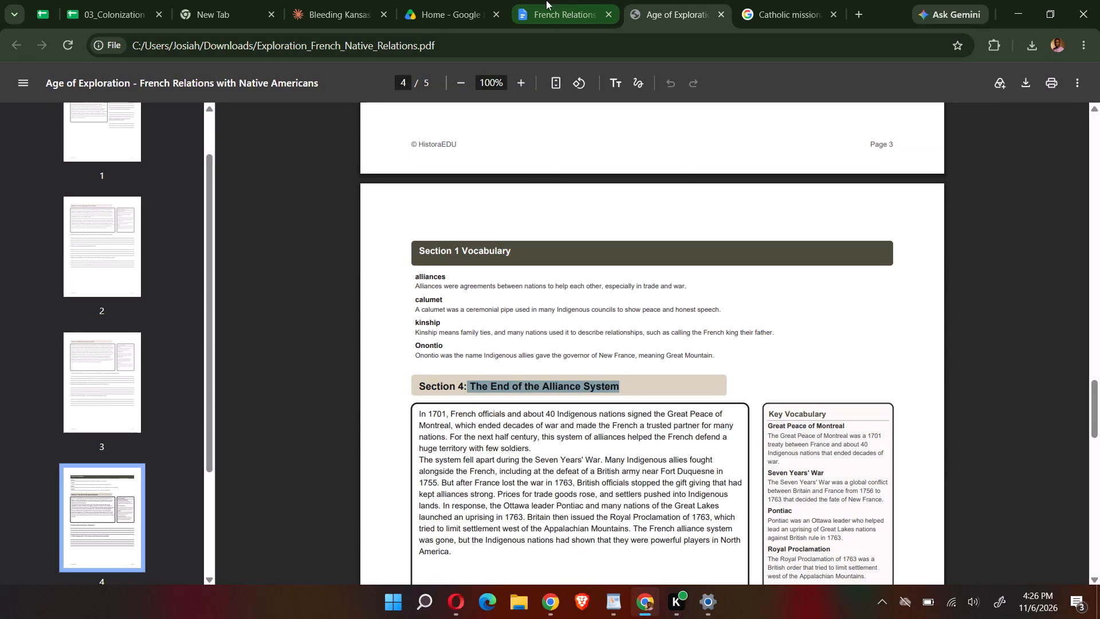
click(547, 3)
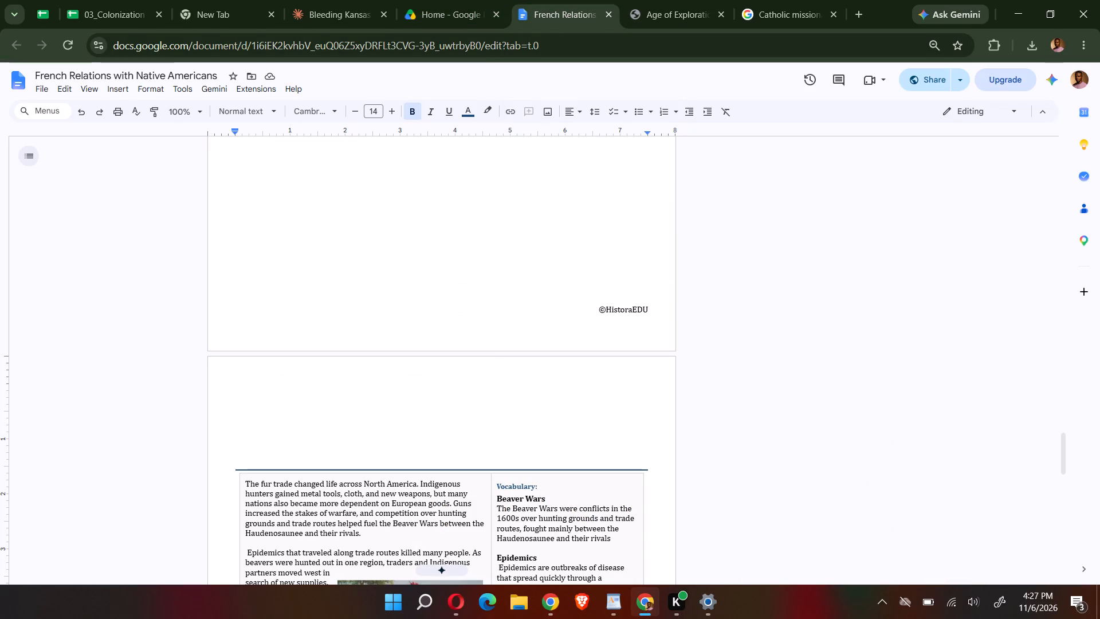
key(ctrl+v)
Replace the old fur trade passage and its picture under "The End of the Alliance System" with the PDF's Section 4 passage.
scroll(477, 314, down, 3)
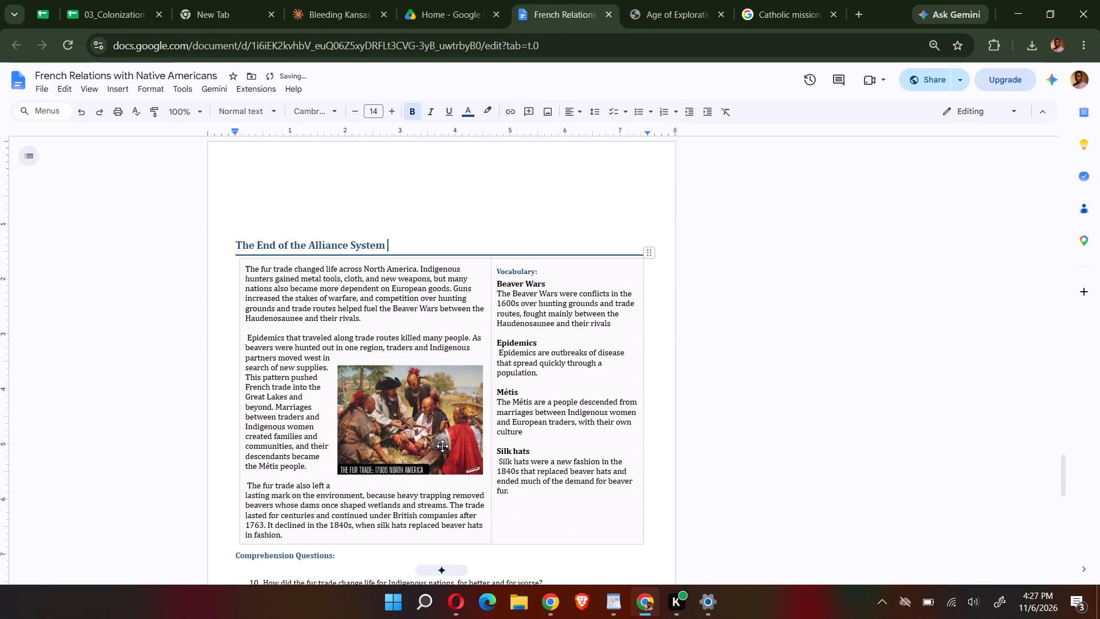
drag(292, 532, 266, 508)
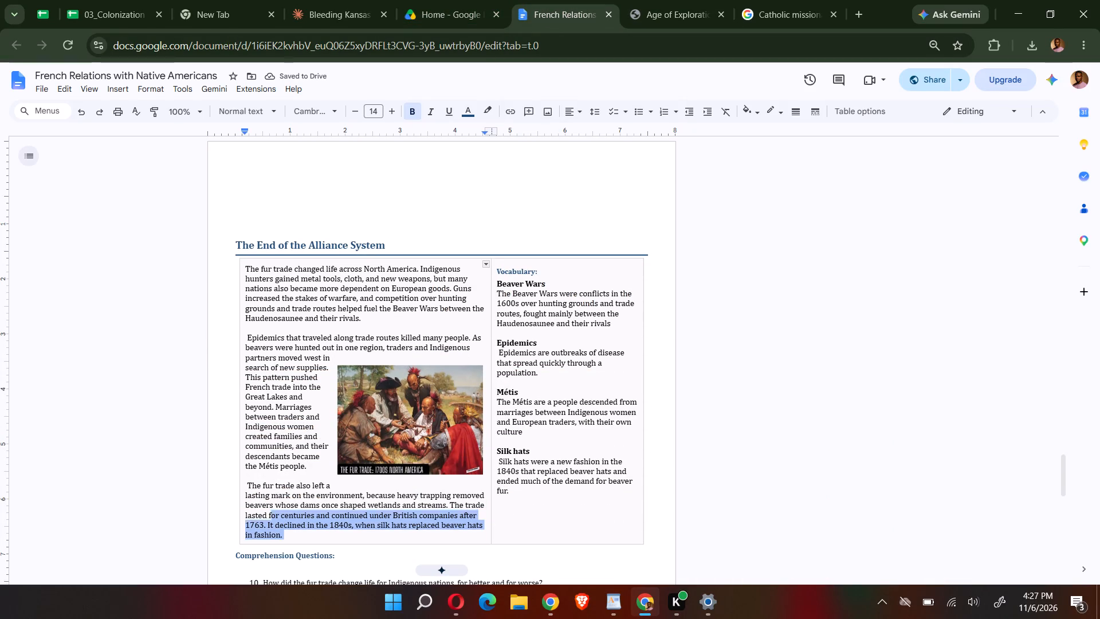
drag(266, 508, 243, 267)
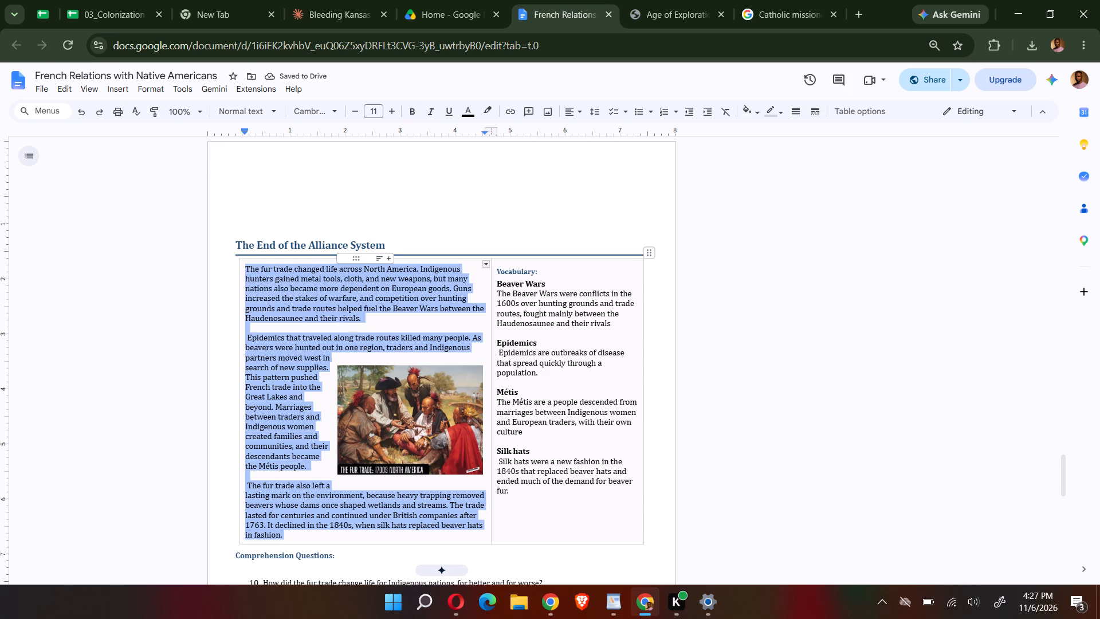
key(BackSpace)
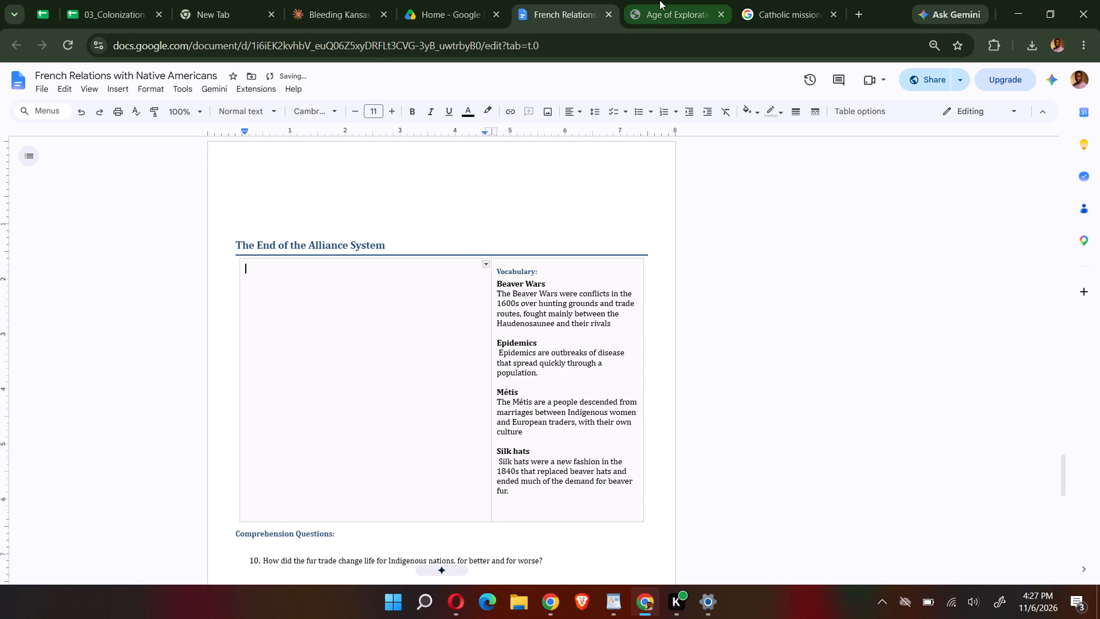
click(659, 0)
scroll(591, 328, down, 1)
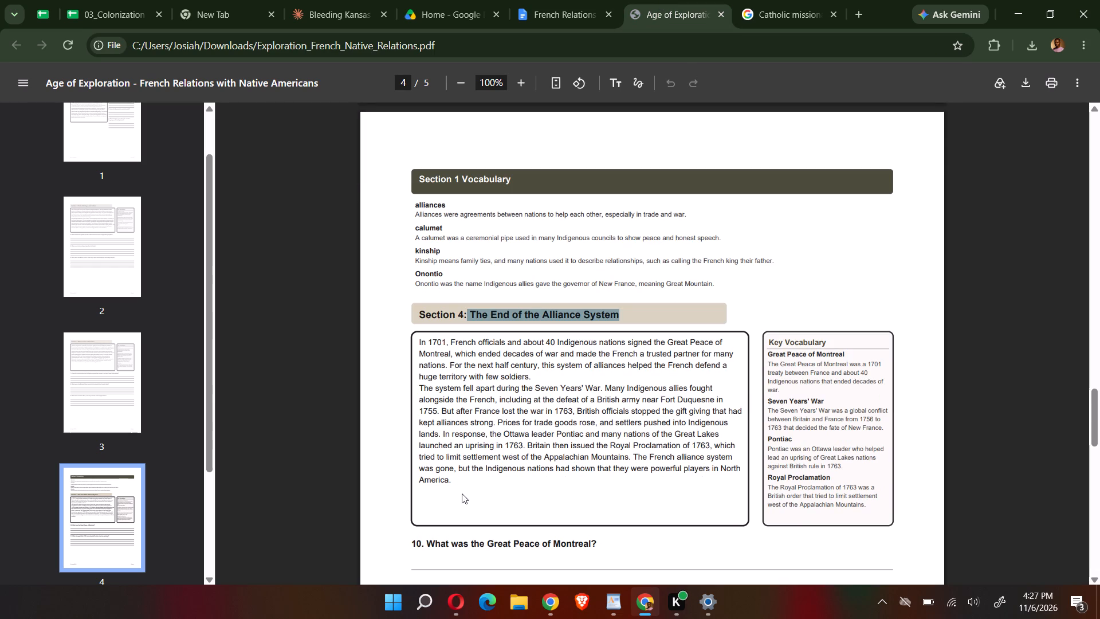
drag(459, 483, 438, 365)
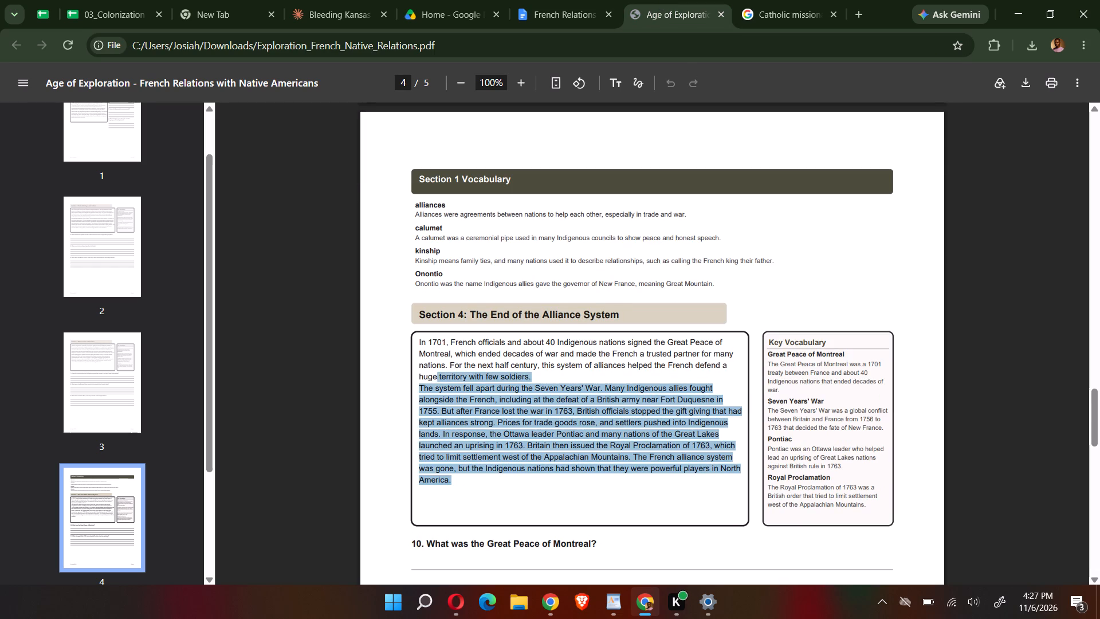
drag(438, 365, 412, 335)
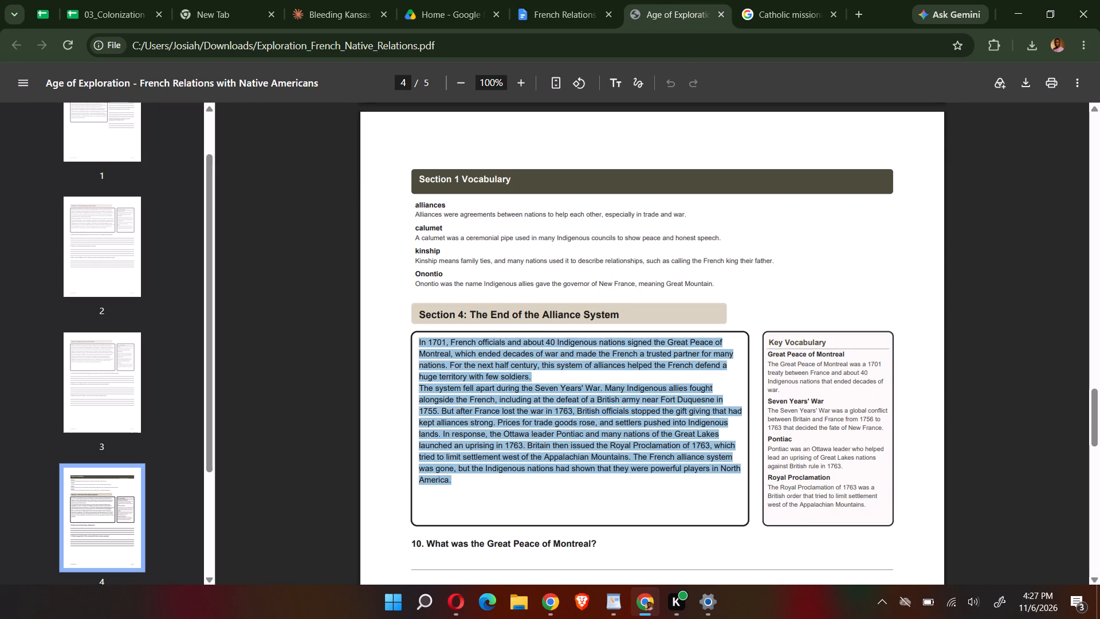
key(ctrl+c)
click(553, 14)
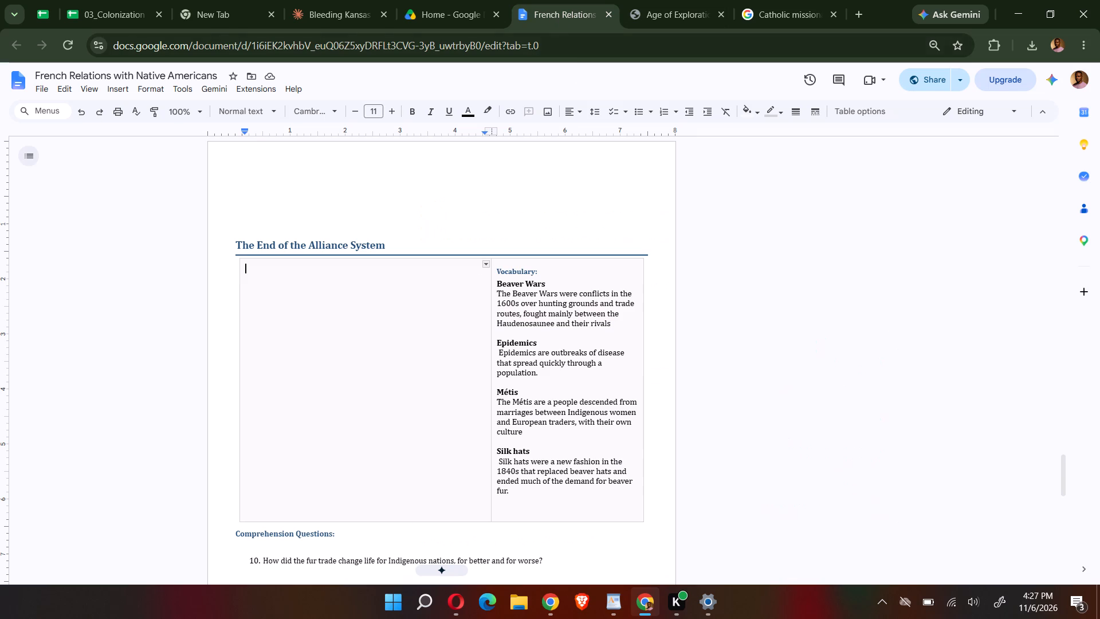
key(ctrl+v)
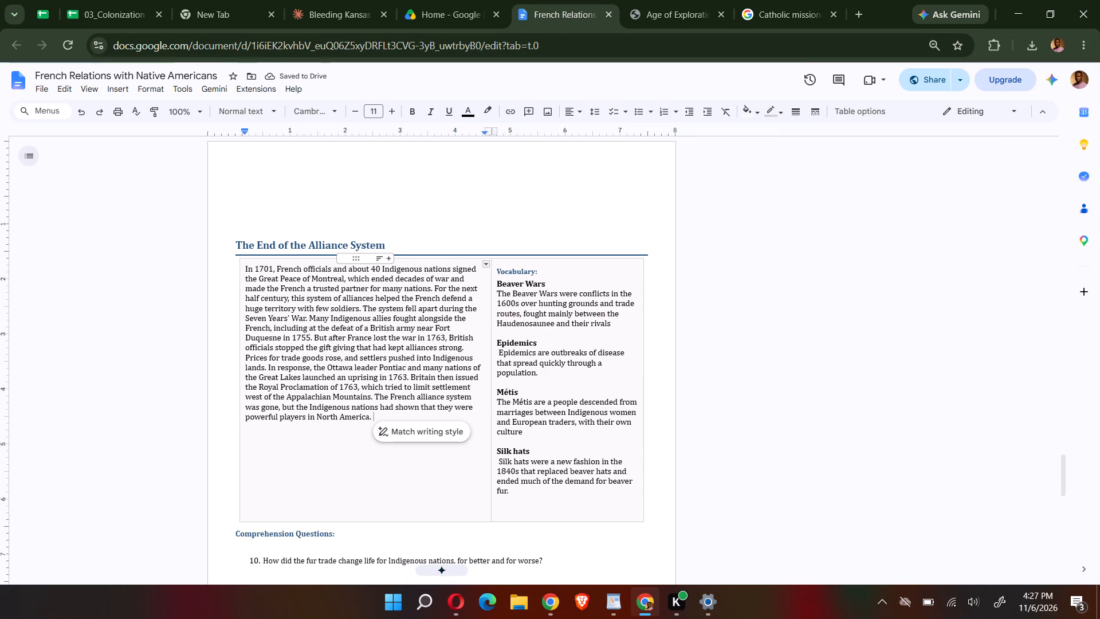
Split the new passage into three paragraphs with blank lines before "The system fell apart" and "Britain then issued the Royal Proclamation".
click(361, 309)
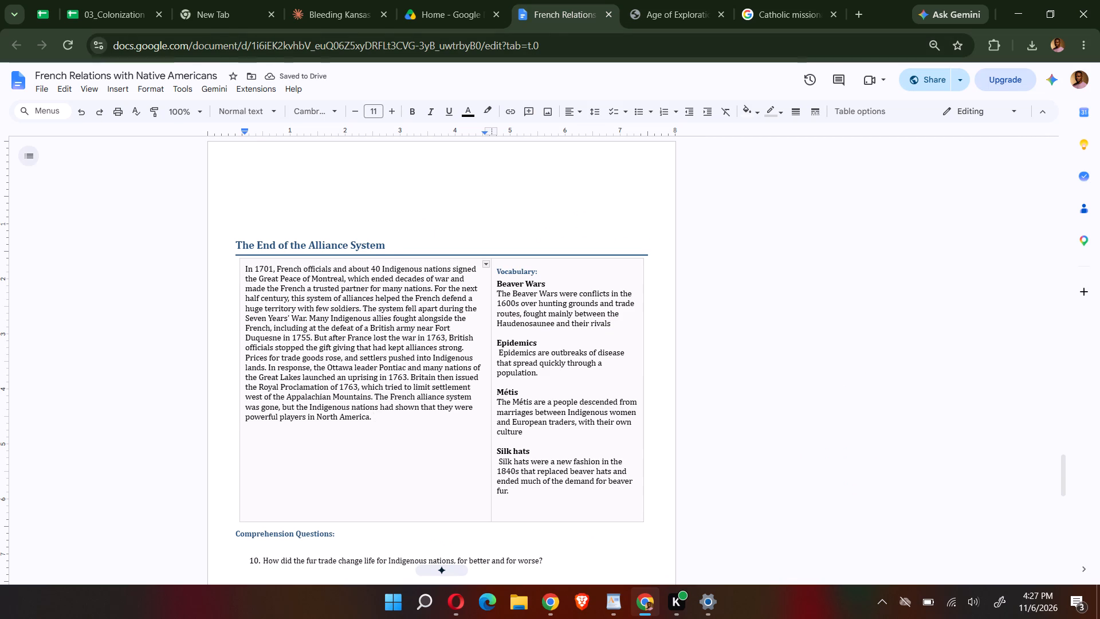
key(shift+Return)
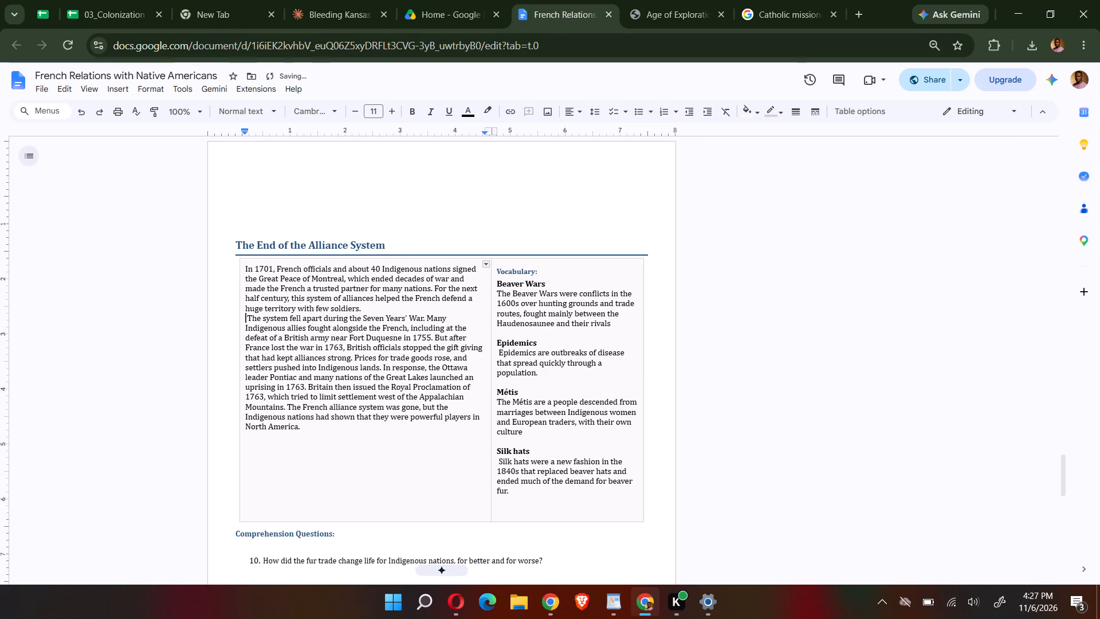
key(Return)
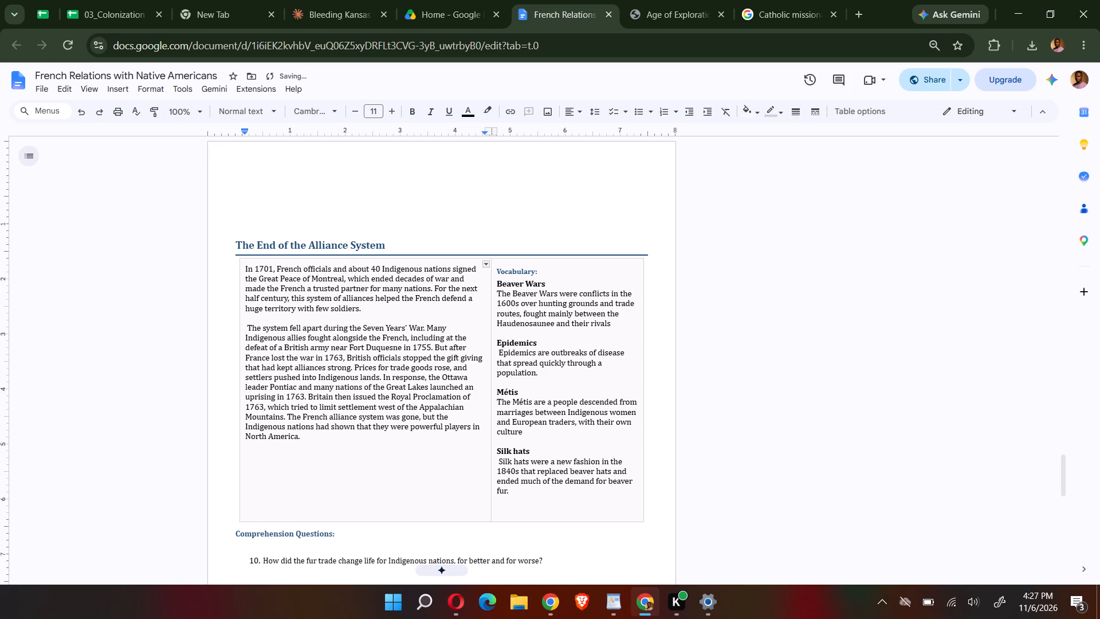
click(305, 397)
key(Return)
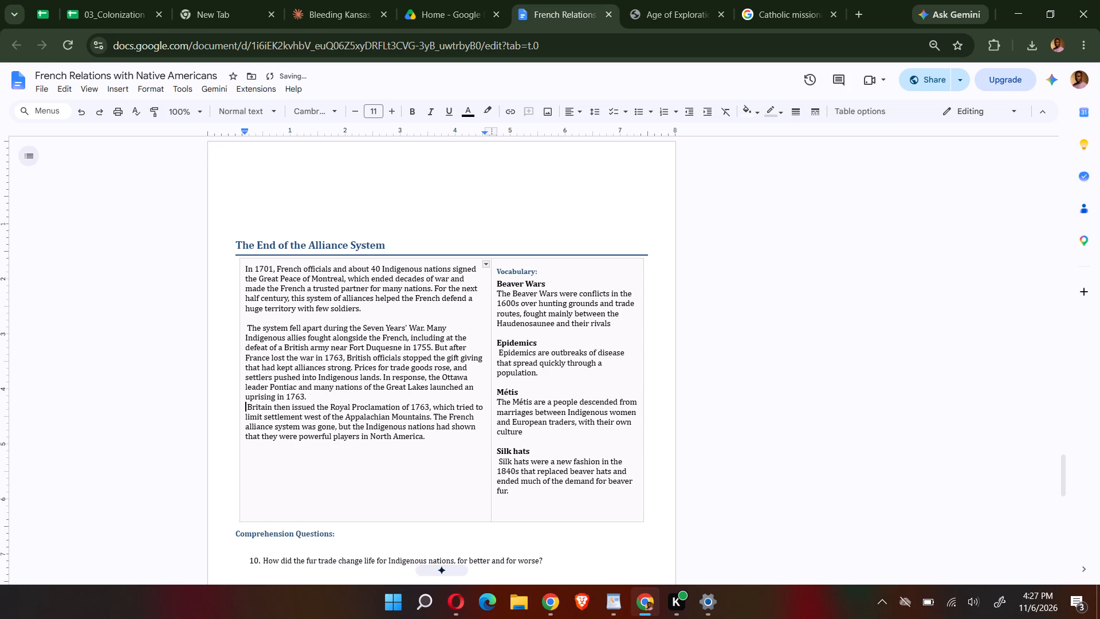
key(Return)
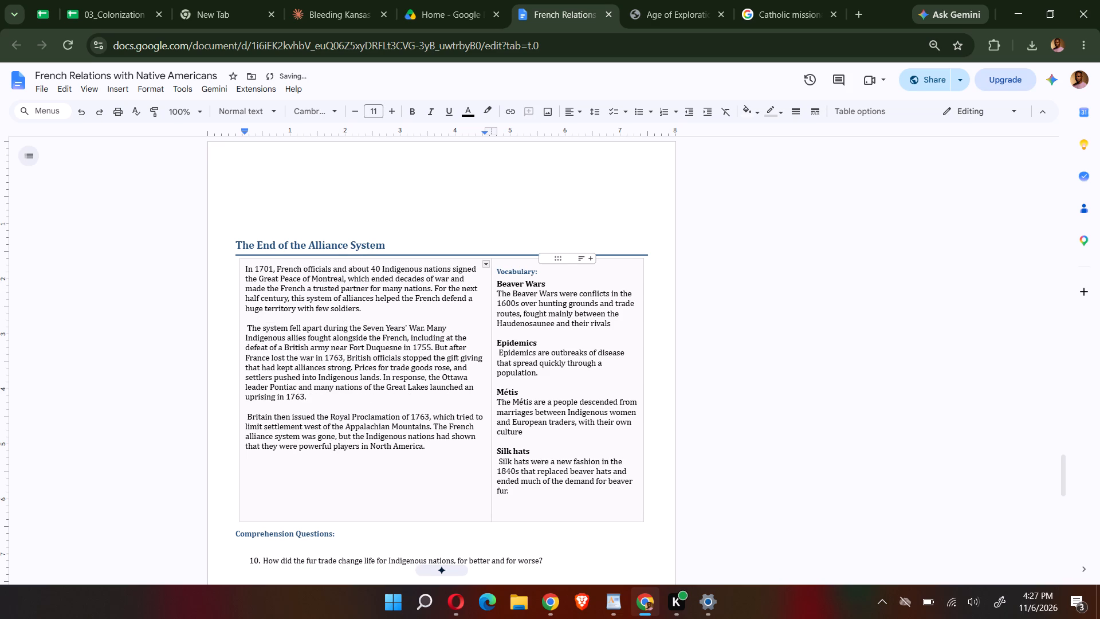
Delete the old vocabulary entries from Beaver Wars to Silk hats, keeping the "Vocabulary:" label.
drag(525, 495, 499, 285)
key(BackSpace)
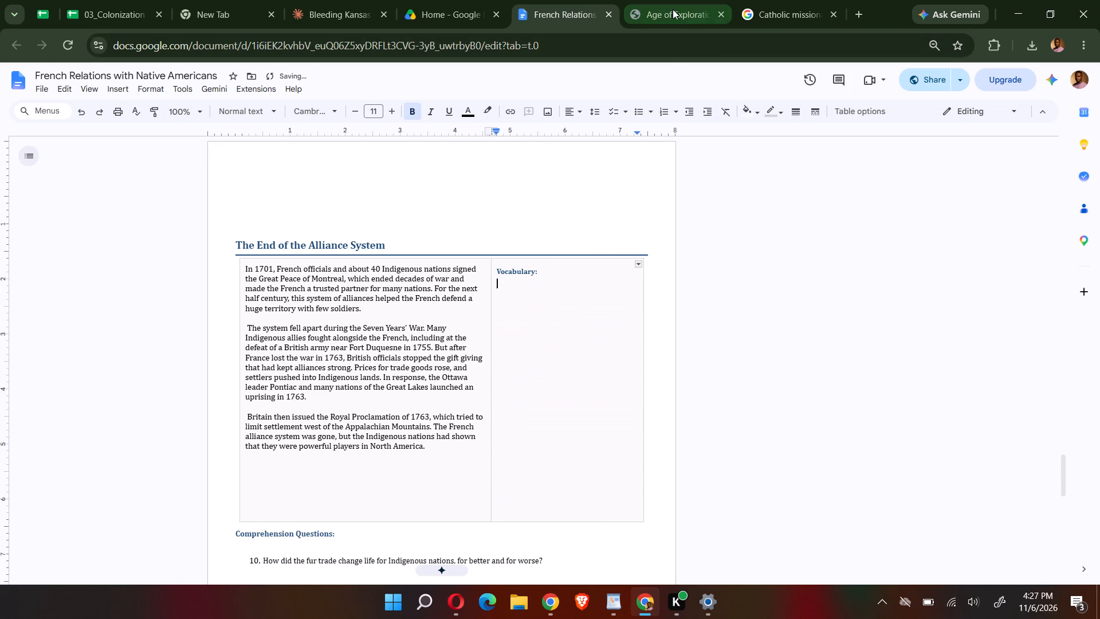
Copy the "Great Peace of Montreal" term and definition from the PDF's Section 4 Key Vocabulary and paste them under "Vocabulary:".
click(673, 9)
drag(780, 389, 764, 347)
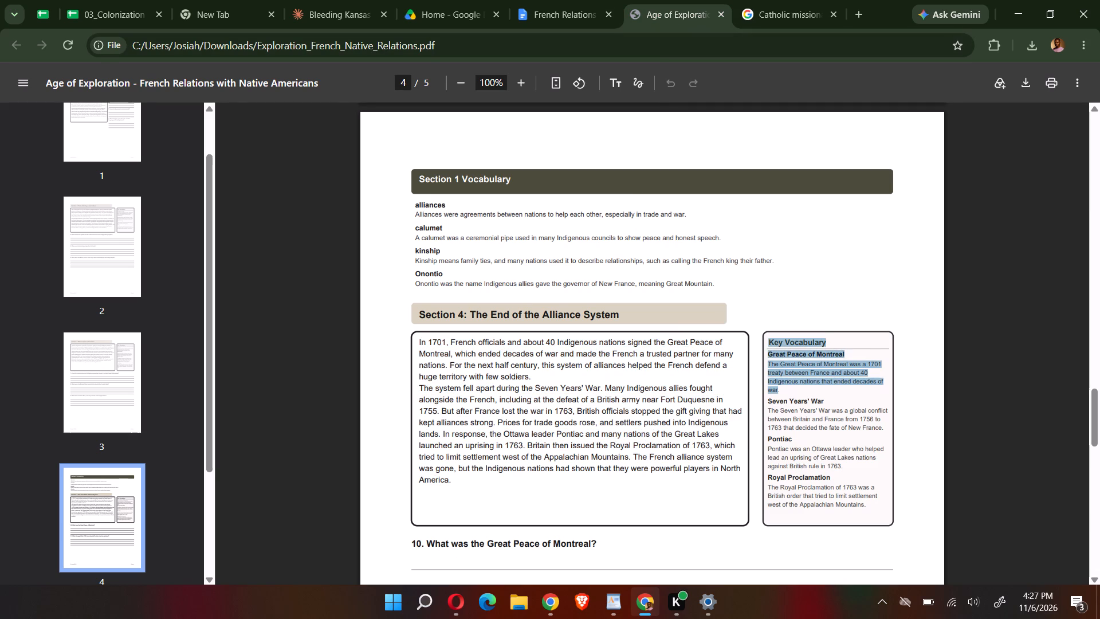
click(764, 347)
drag(789, 391, 768, 373)
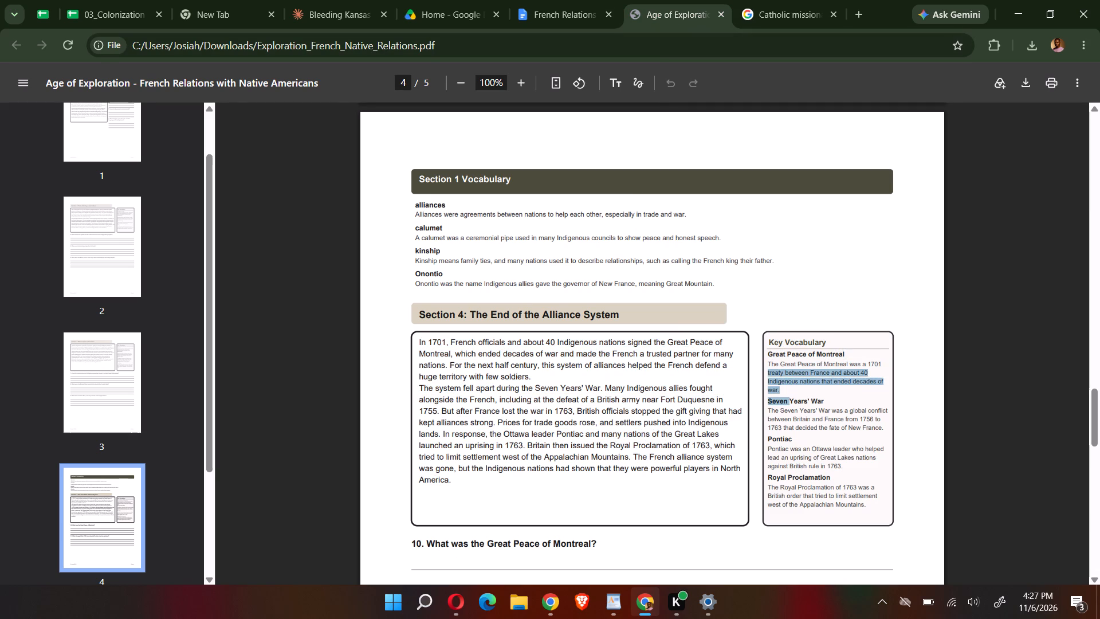
click(783, 389)
drag(783, 389, 773, 355)
click(788, 387)
drag(788, 387, 783, 387)
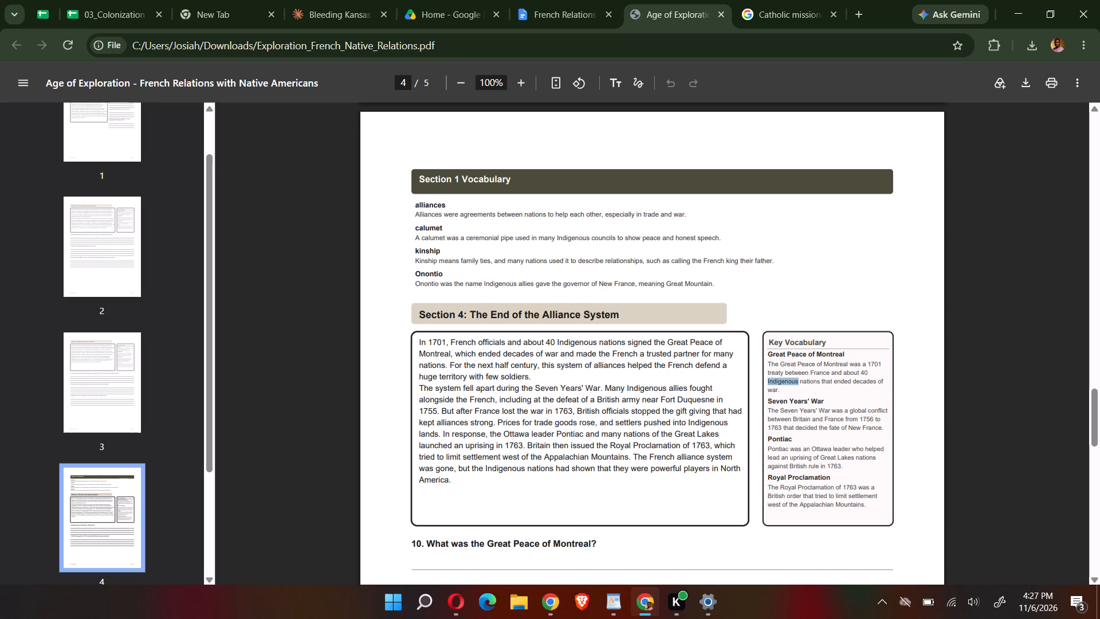
click(785, 393)
drag(779, 389, 764, 356)
double_click(783, 389)
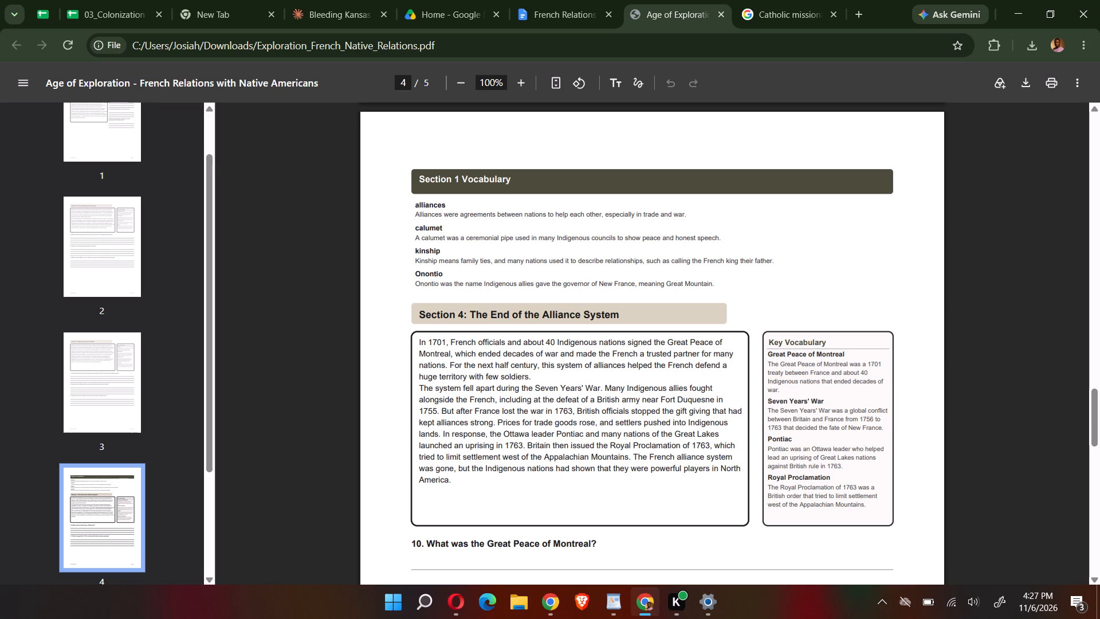
click(782, 389)
click(793, 403)
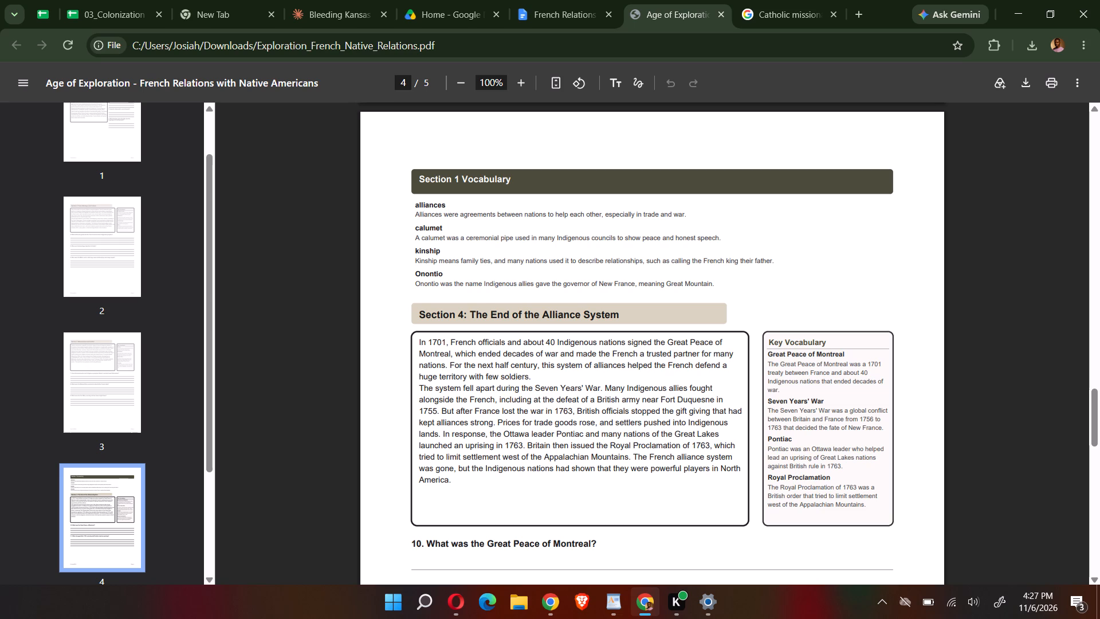
click(789, 394)
drag(787, 388, 771, 388)
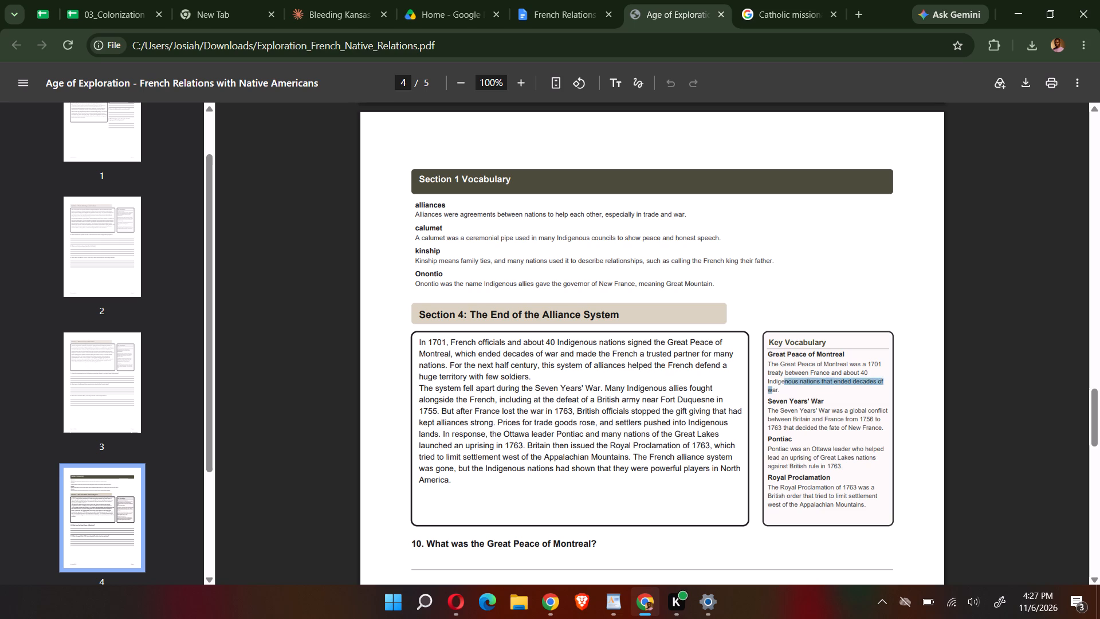
drag(771, 388, 776, 387)
click(781, 390)
drag(783, 390, 781, 390)
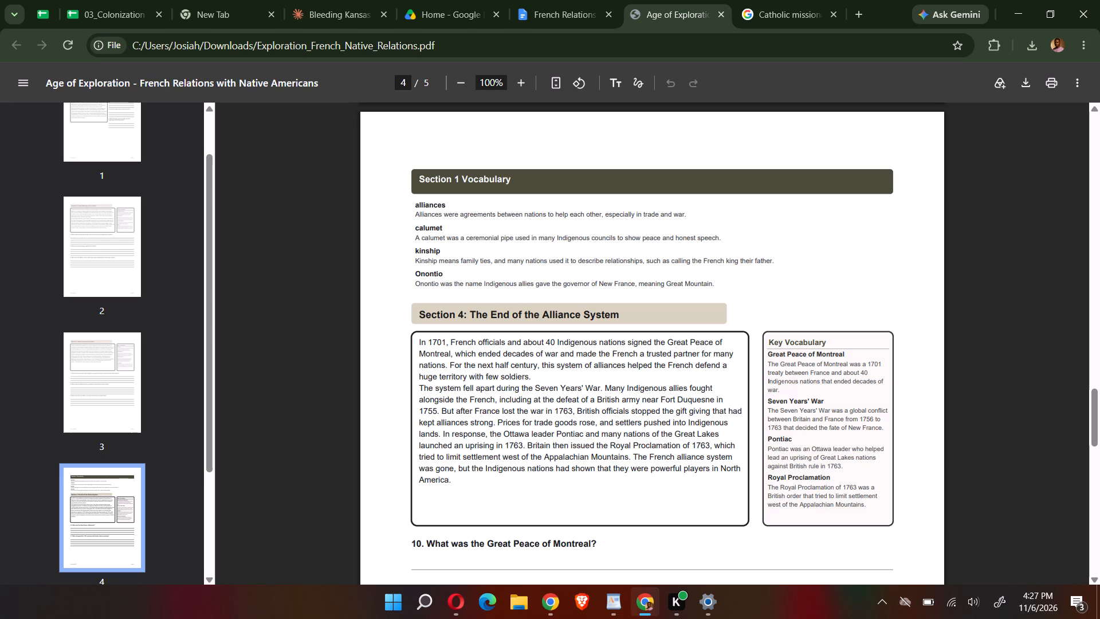
drag(781, 390, 769, 357)
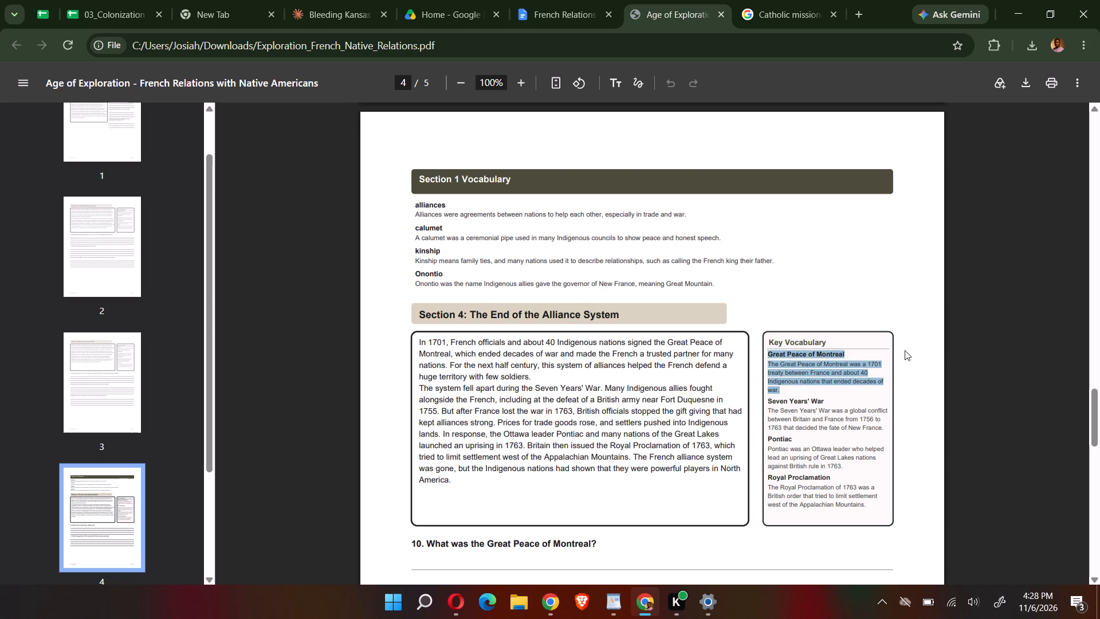
key(ctrl+c)
click(564, 0)
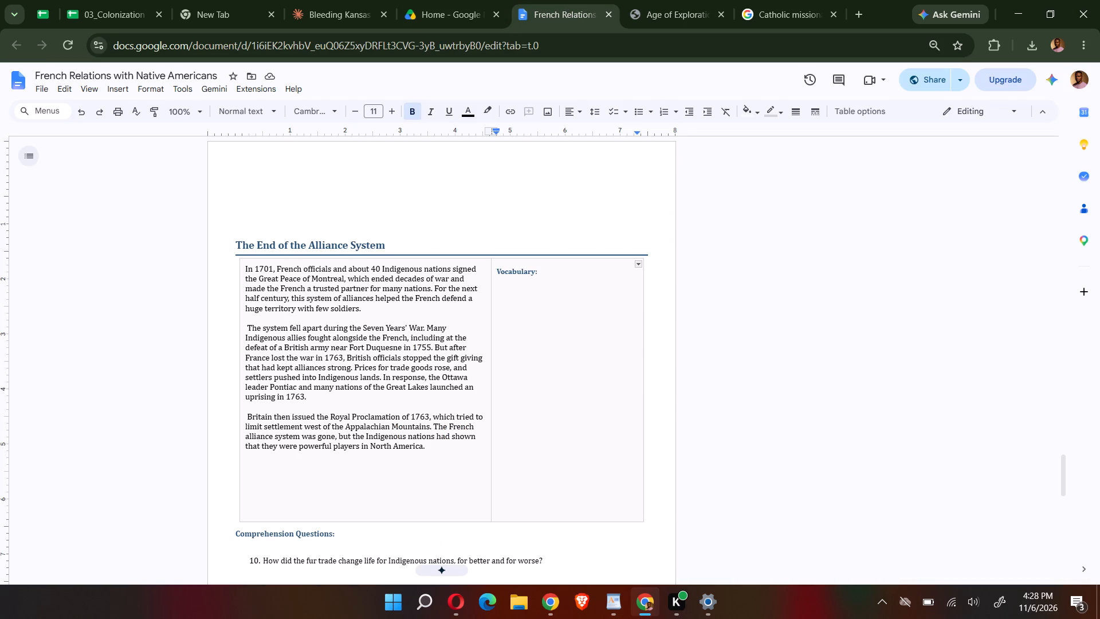
key(ctrl+v)
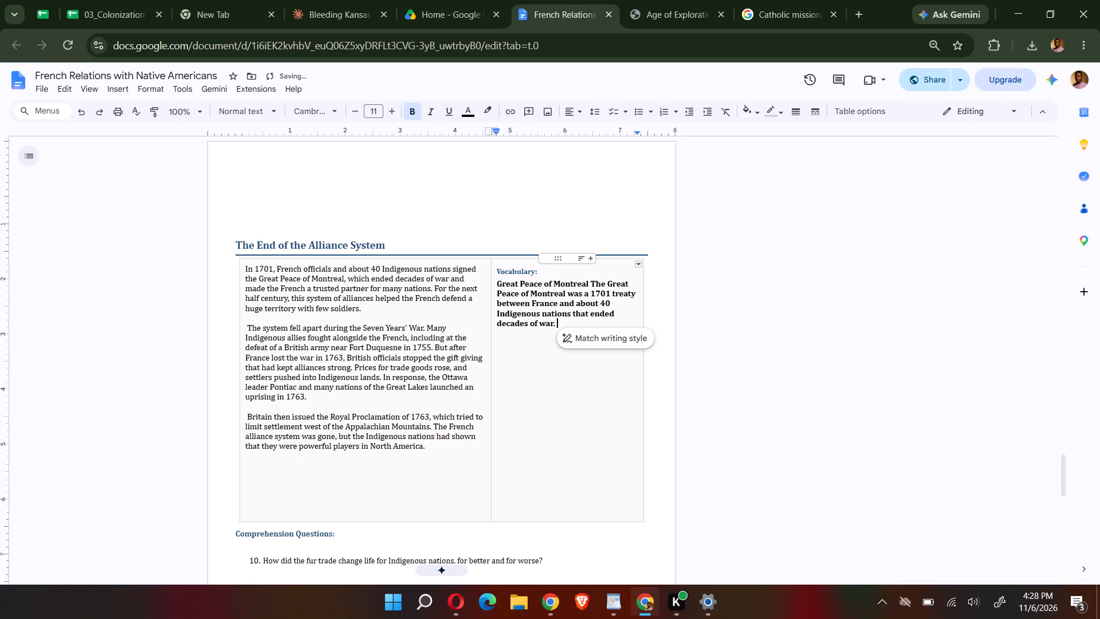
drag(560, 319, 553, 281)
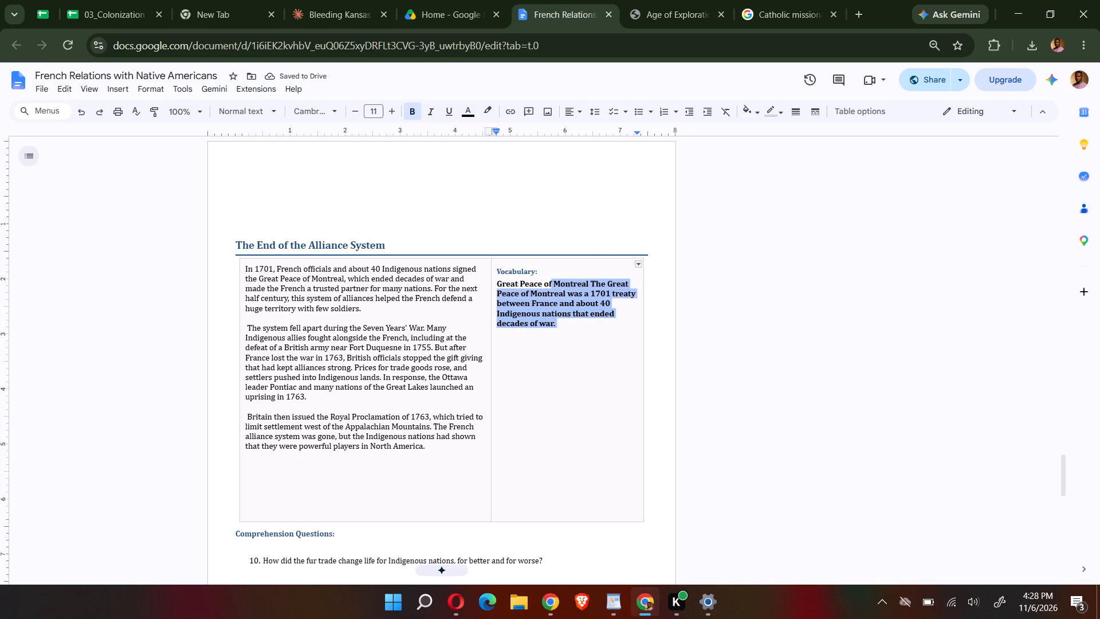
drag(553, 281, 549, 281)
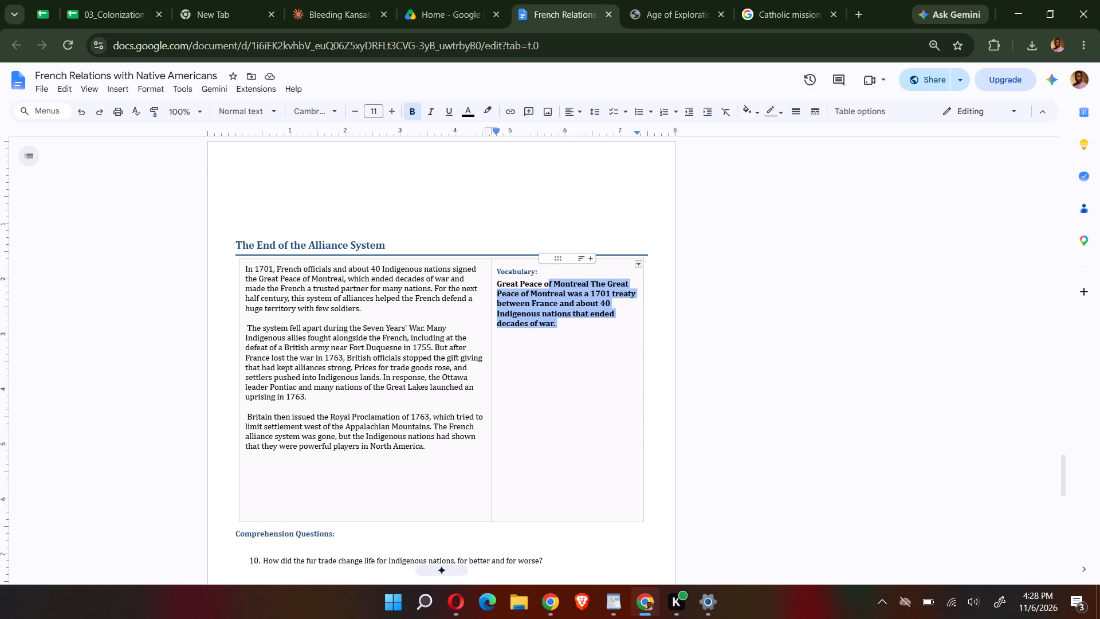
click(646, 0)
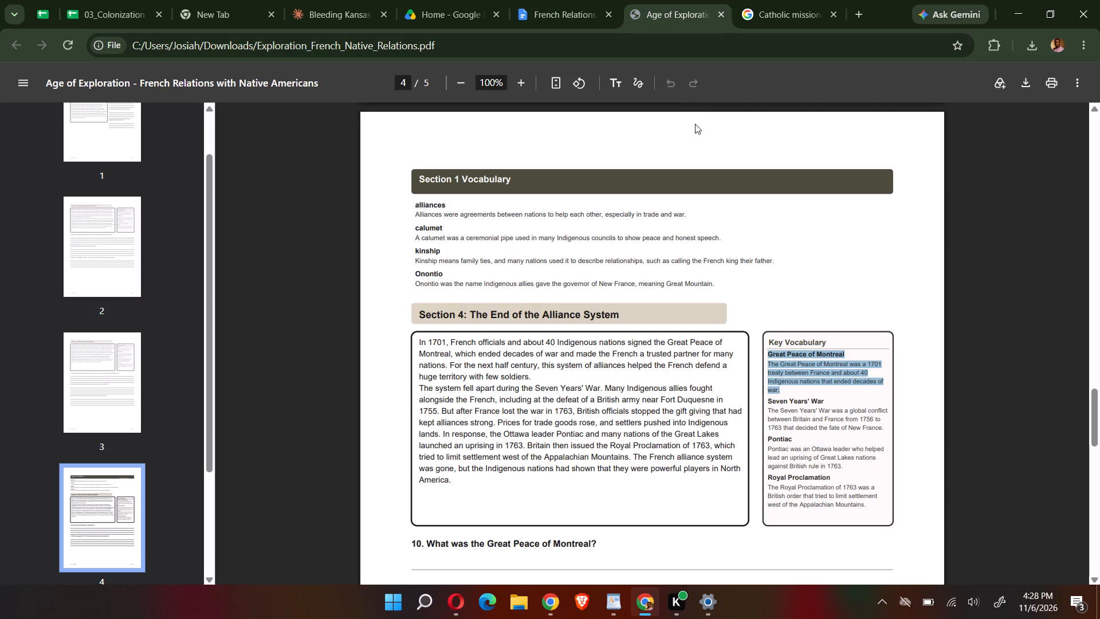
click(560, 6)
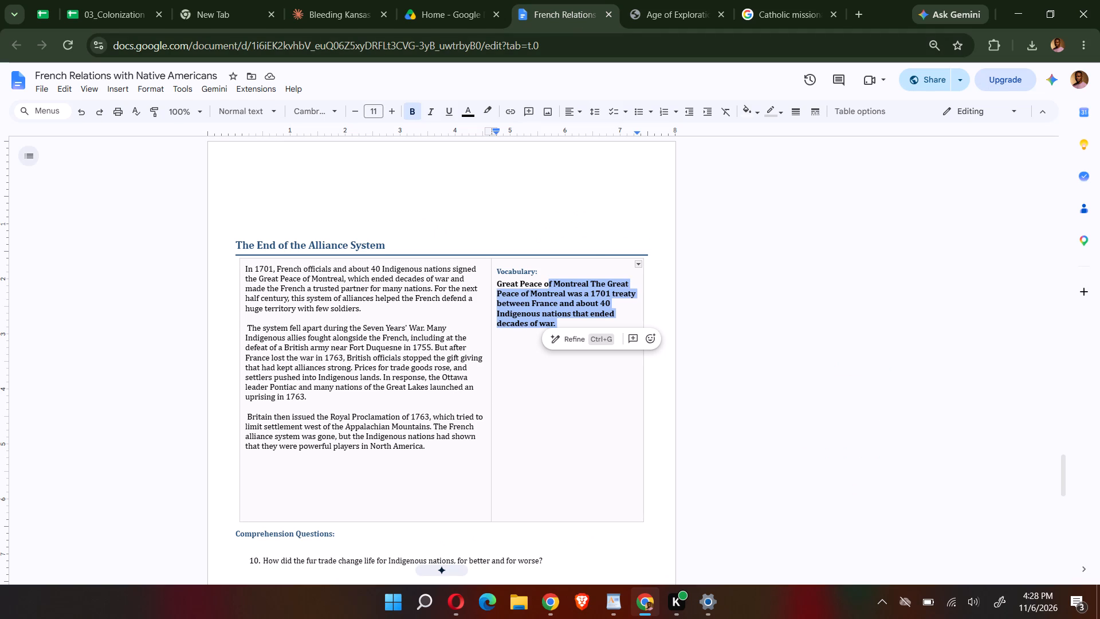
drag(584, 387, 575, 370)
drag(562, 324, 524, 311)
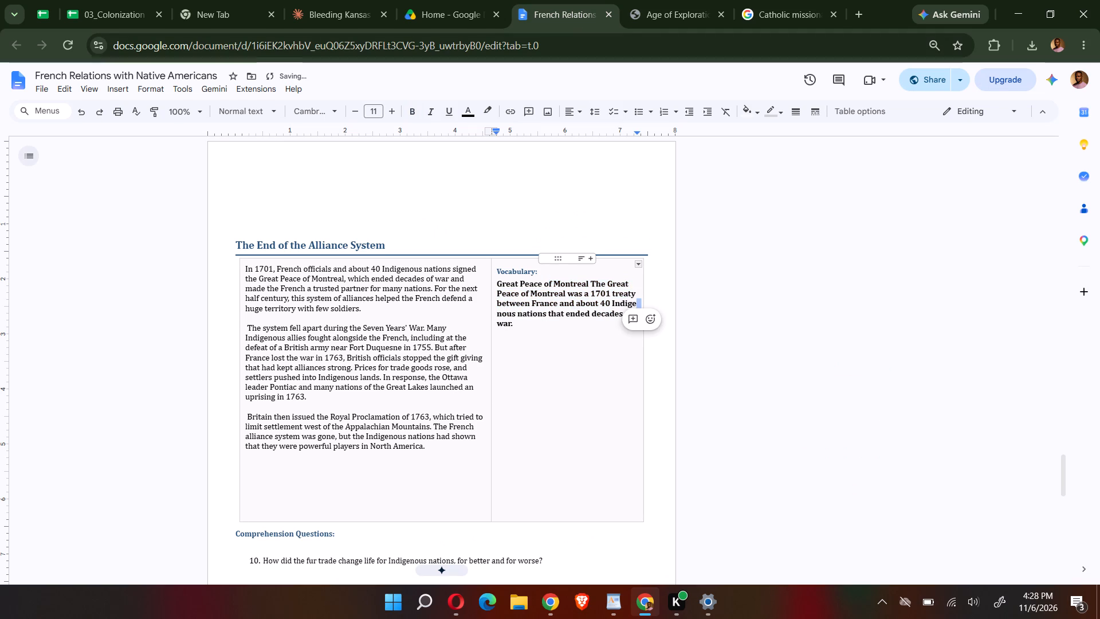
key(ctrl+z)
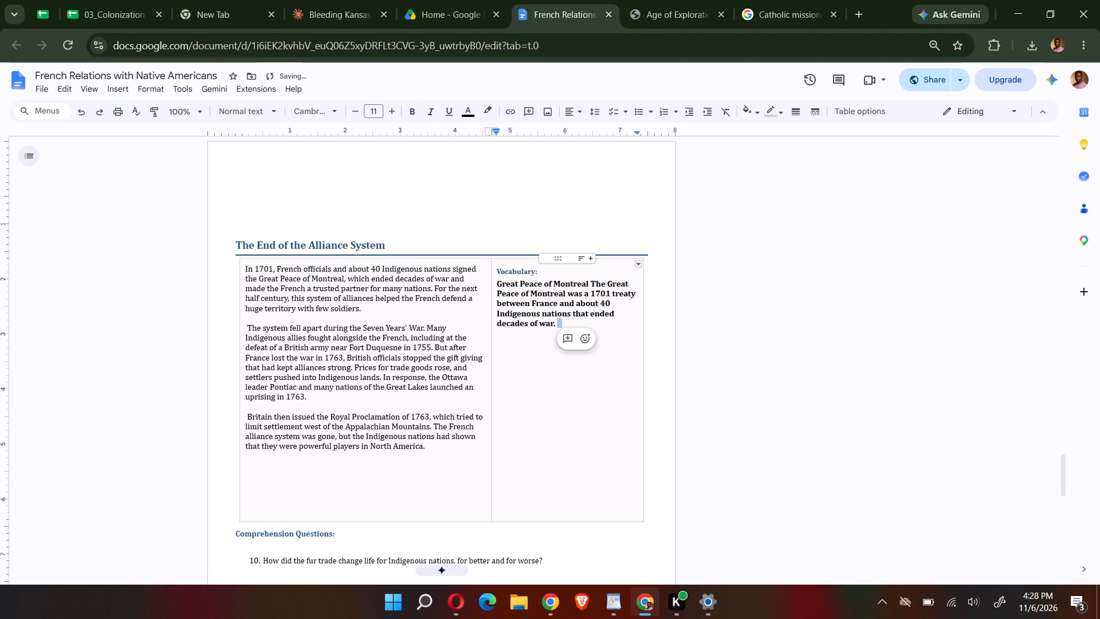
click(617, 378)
Remove the bold from the Great Peace of Montreal definition and start it on its own line beneath the term.
drag(562, 323, 531, 316)
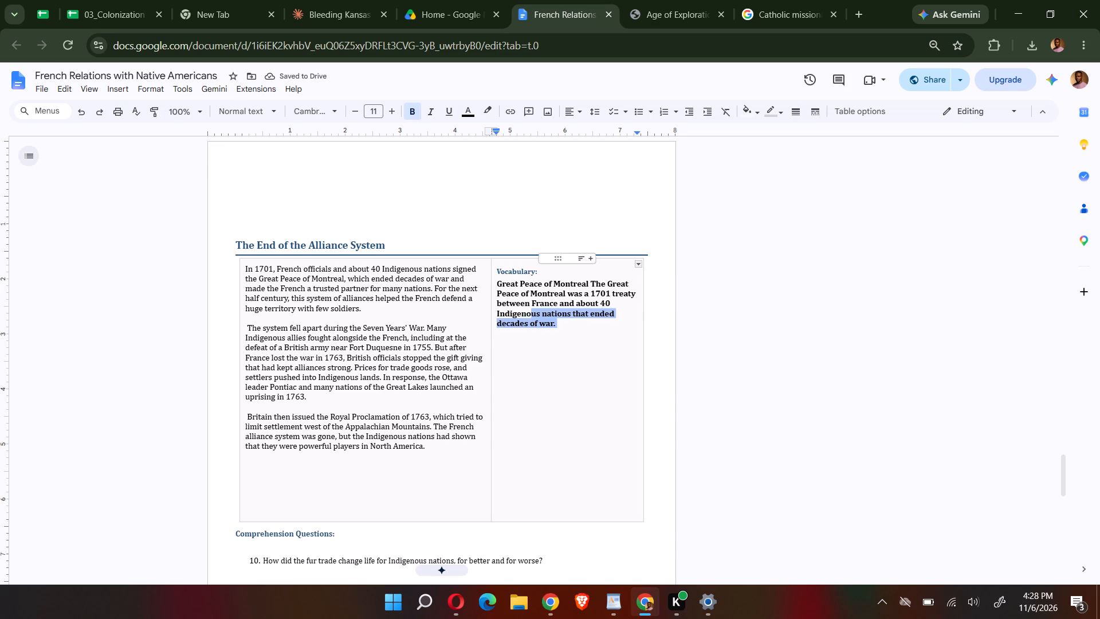
drag(531, 316, 591, 284)
click(418, 108)
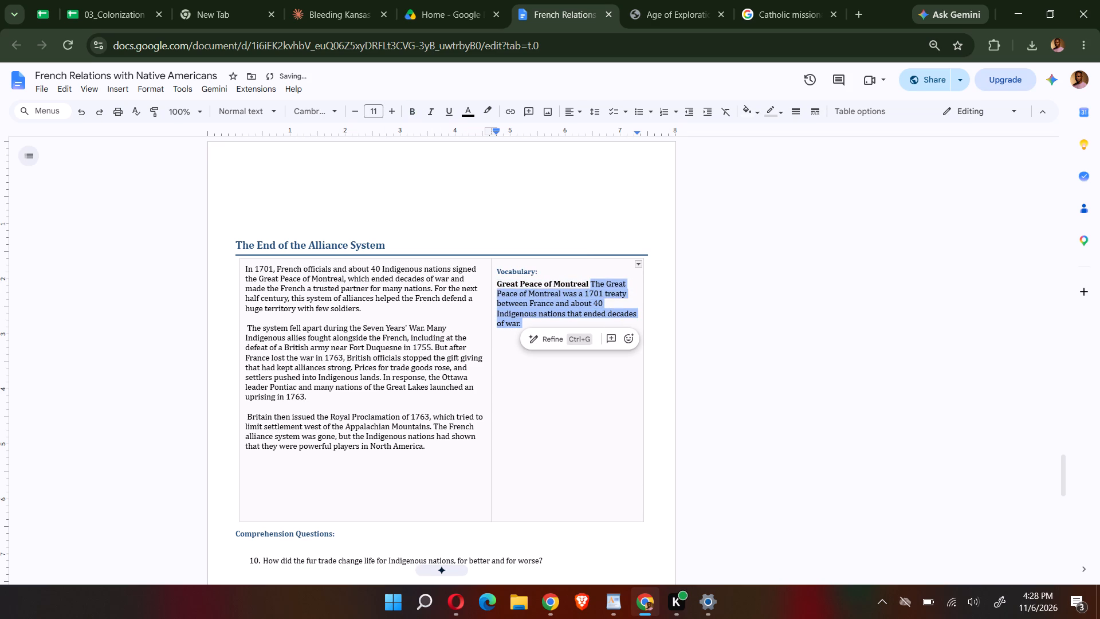
click(588, 282)
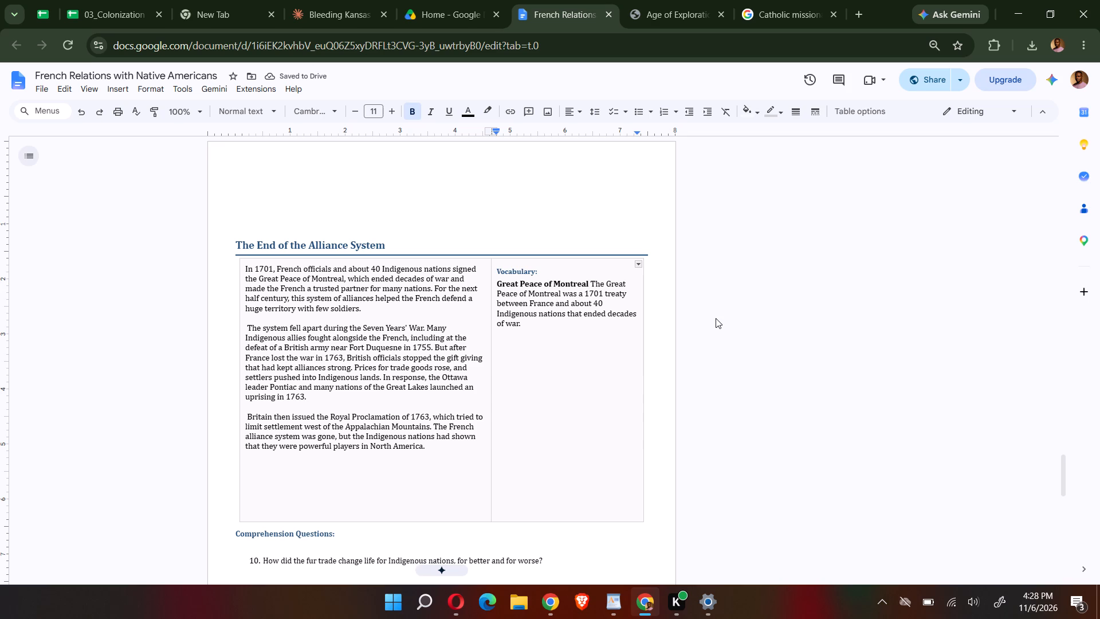
key(shift+Return)
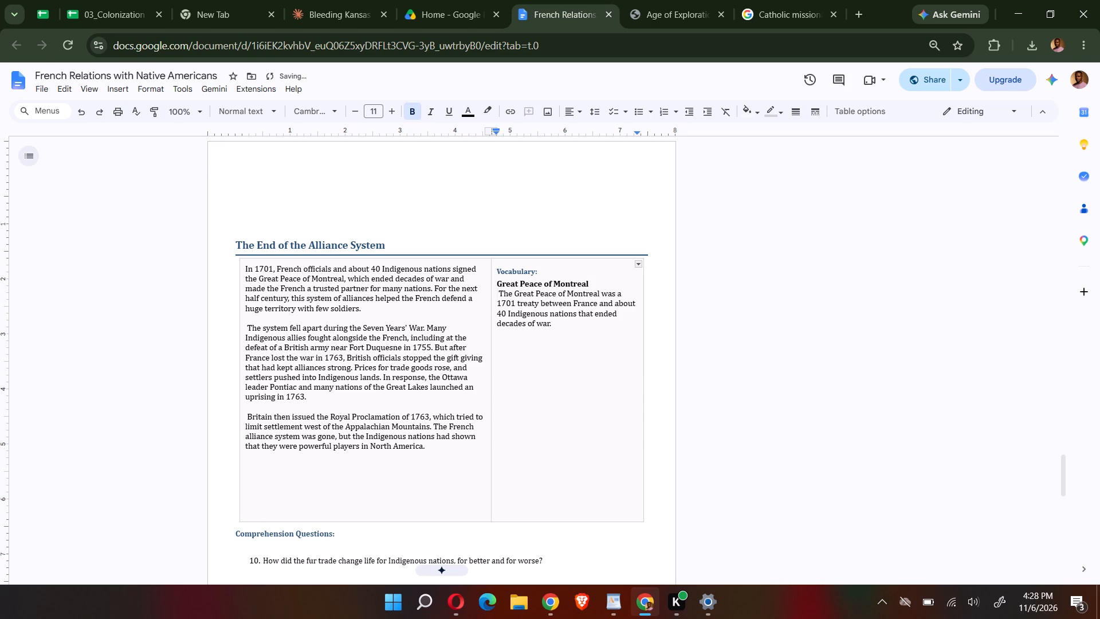
Add the PDF's "Seven Years' War" term and definition below the Great Peace of Montreal entry, separated by a blank line.
click(568, 325)
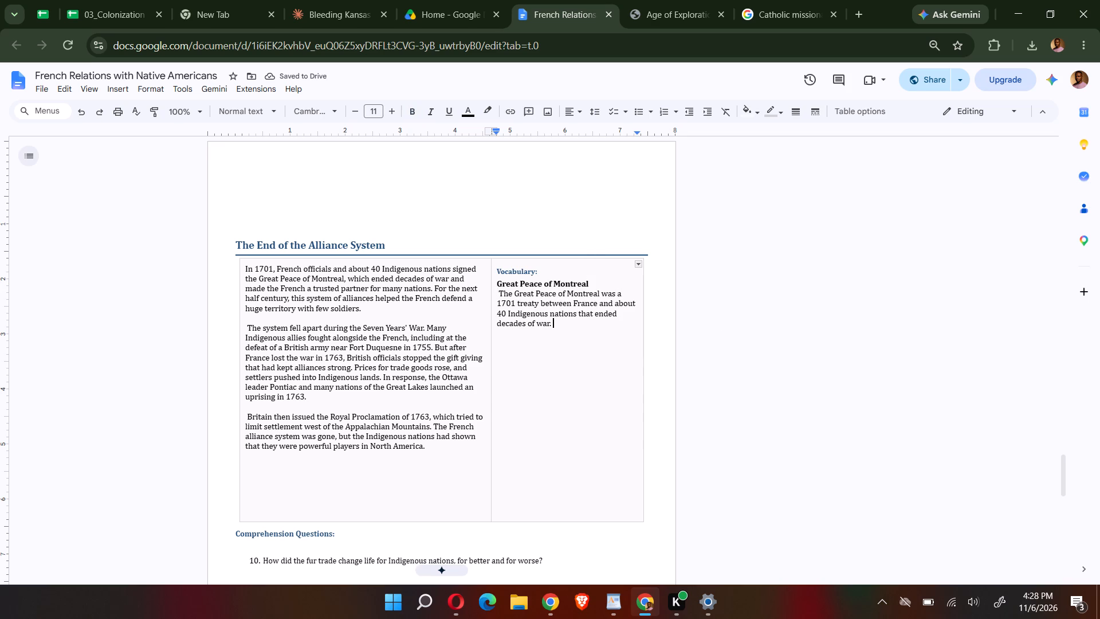
key(Return)
key(Return)
click(641, 4)
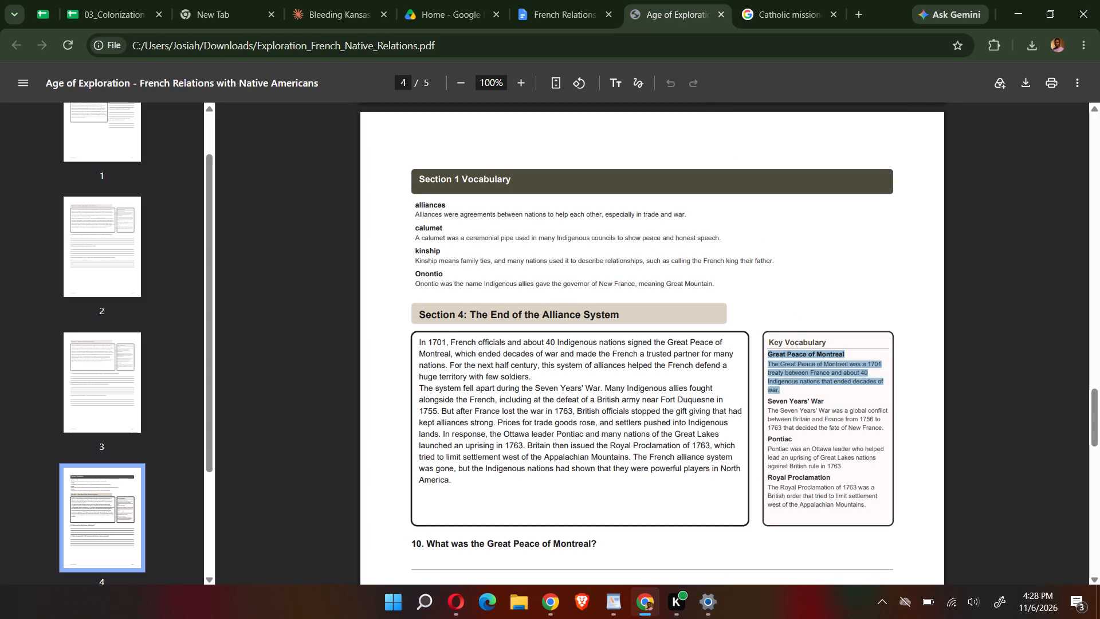
drag(883, 429, 880, 429)
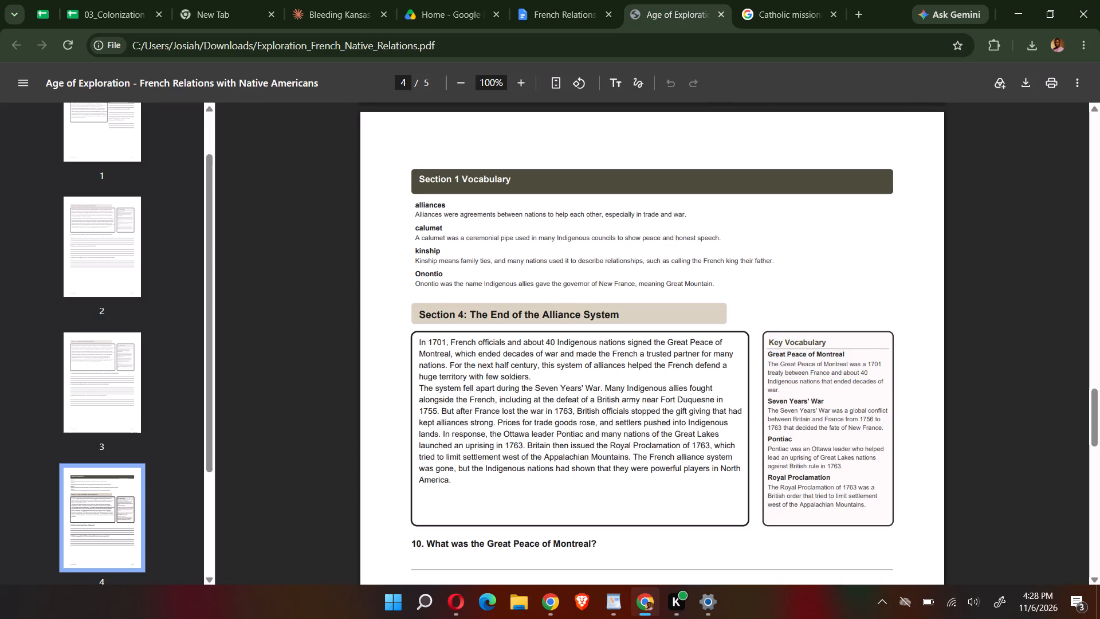
drag(880, 429, 760, 403)
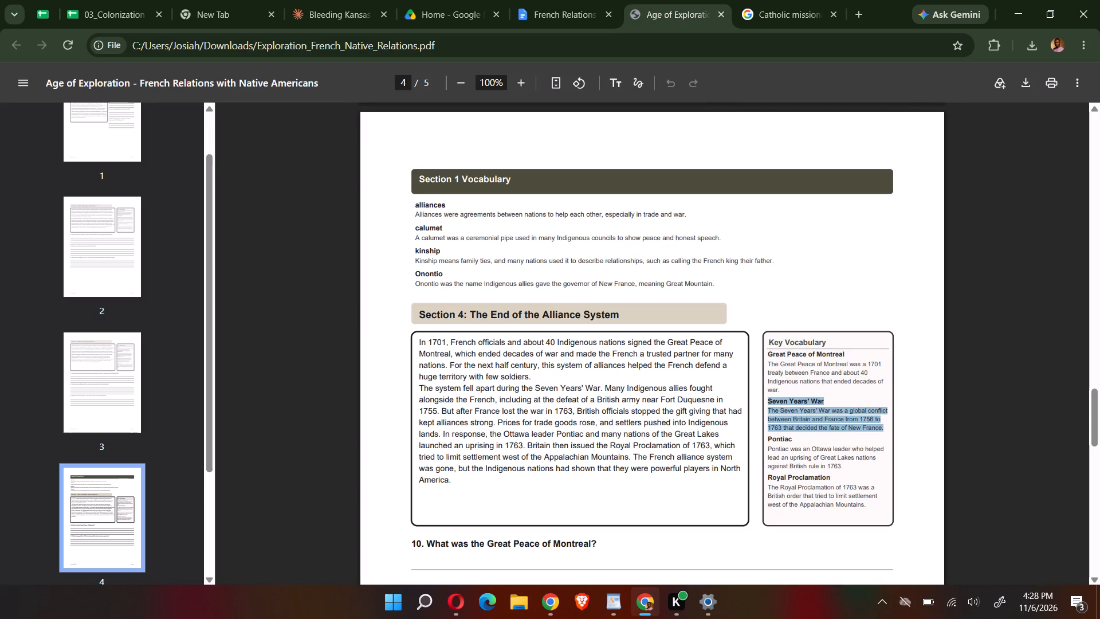
key(ctrl+c)
click(540, 0)
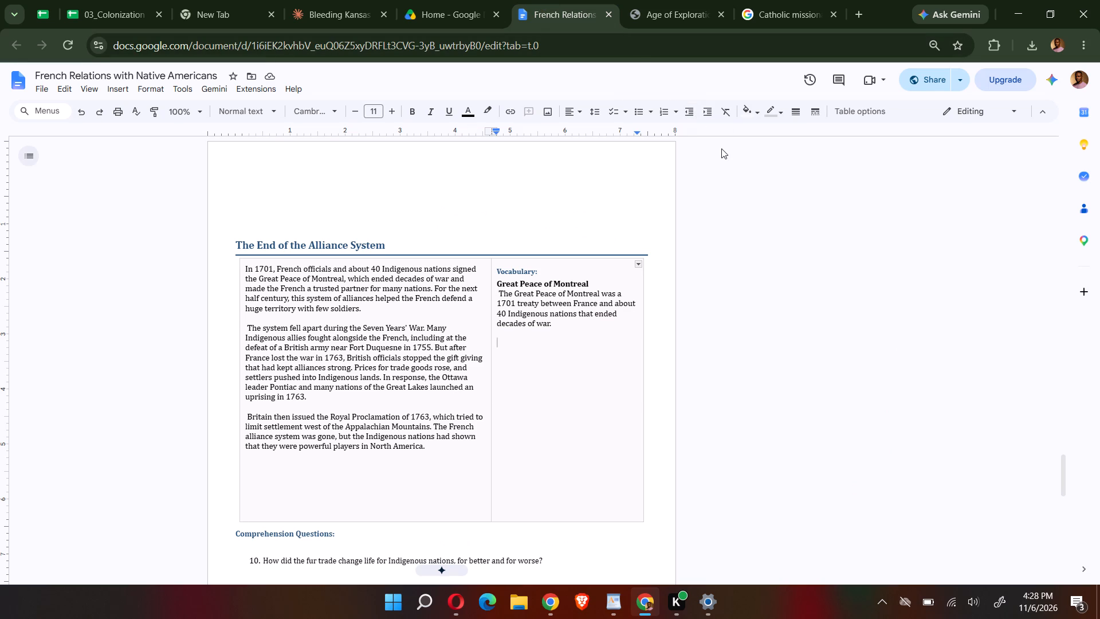
key(ctrl+v)
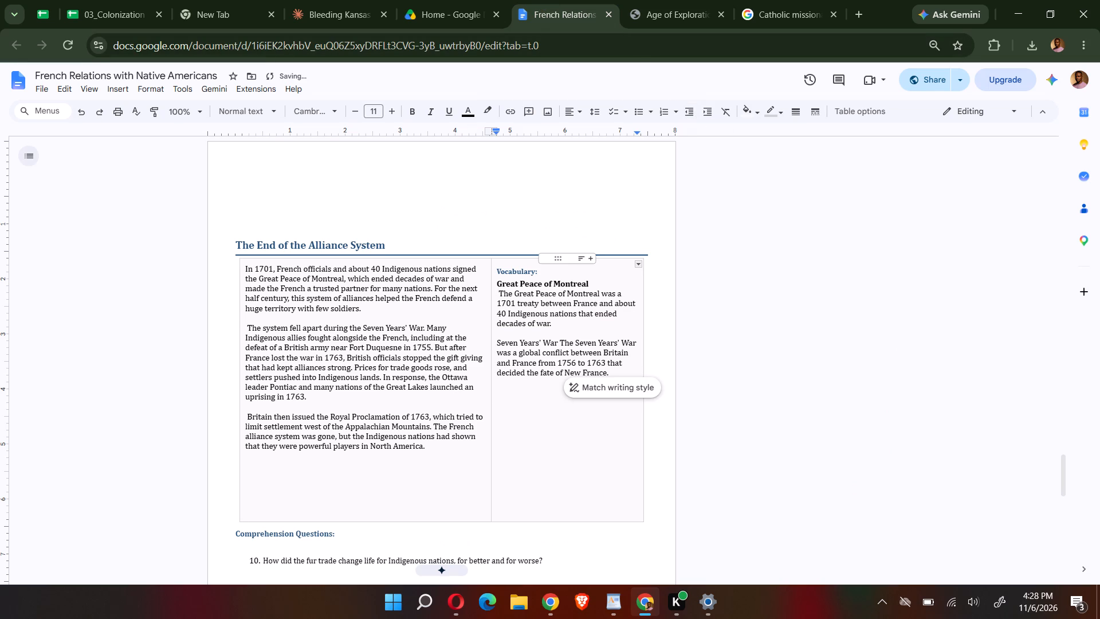
Bold "Seven Years'" in the new vocabulary entry and move the text after it onto a new line.
drag(544, 343, 505, 342)
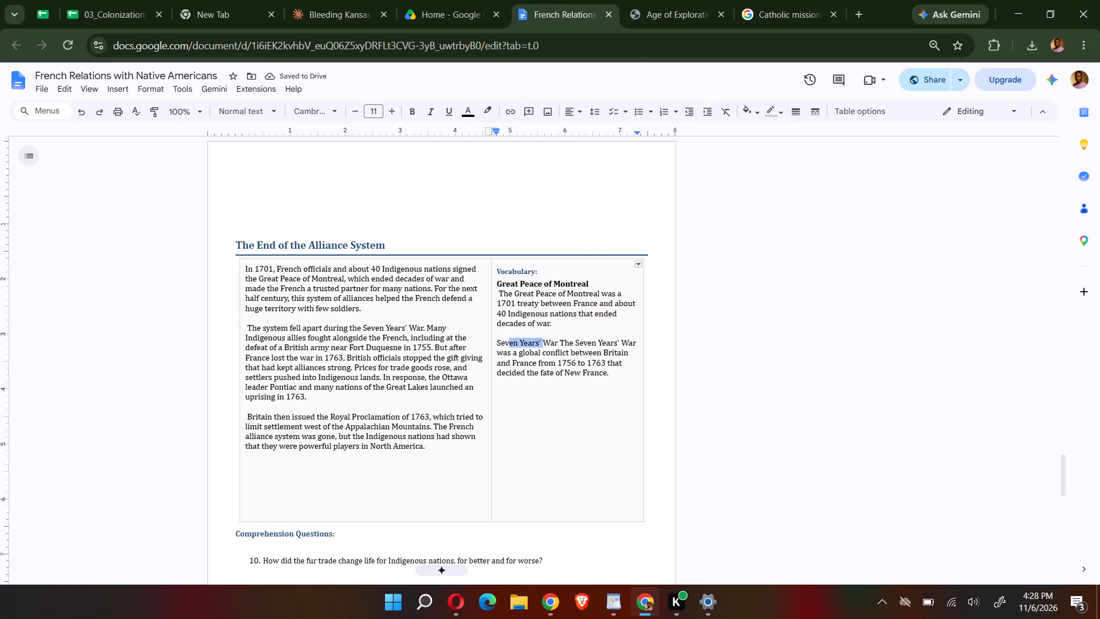
drag(505, 342, 484, 343)
click(595, 495)
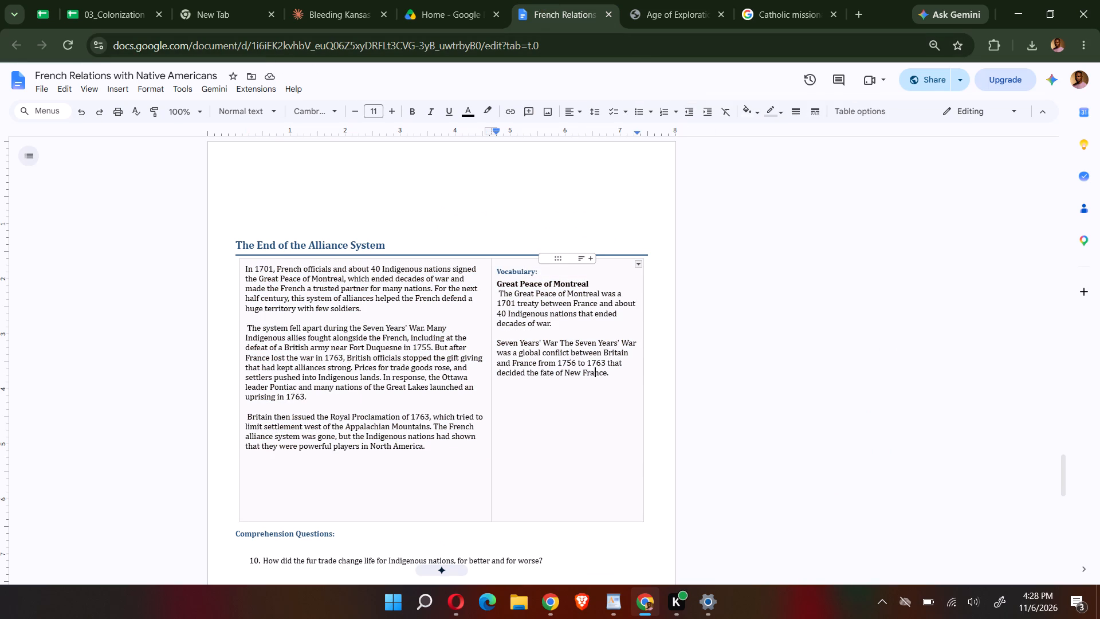
drag(543, 342, 515, 342)
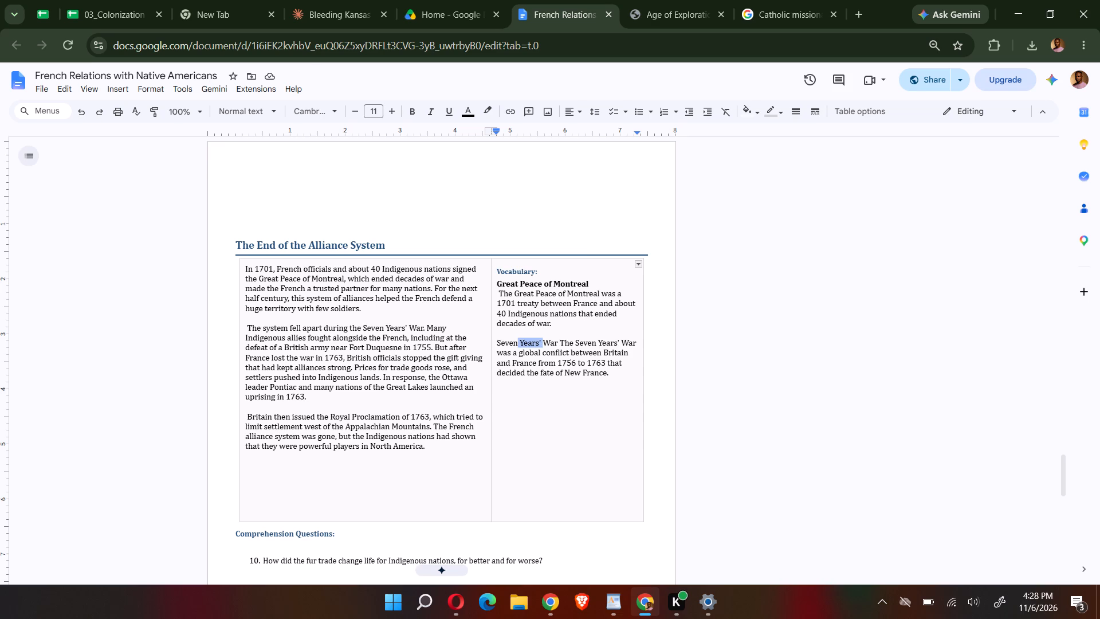
drag(515, 342, 497, 342)
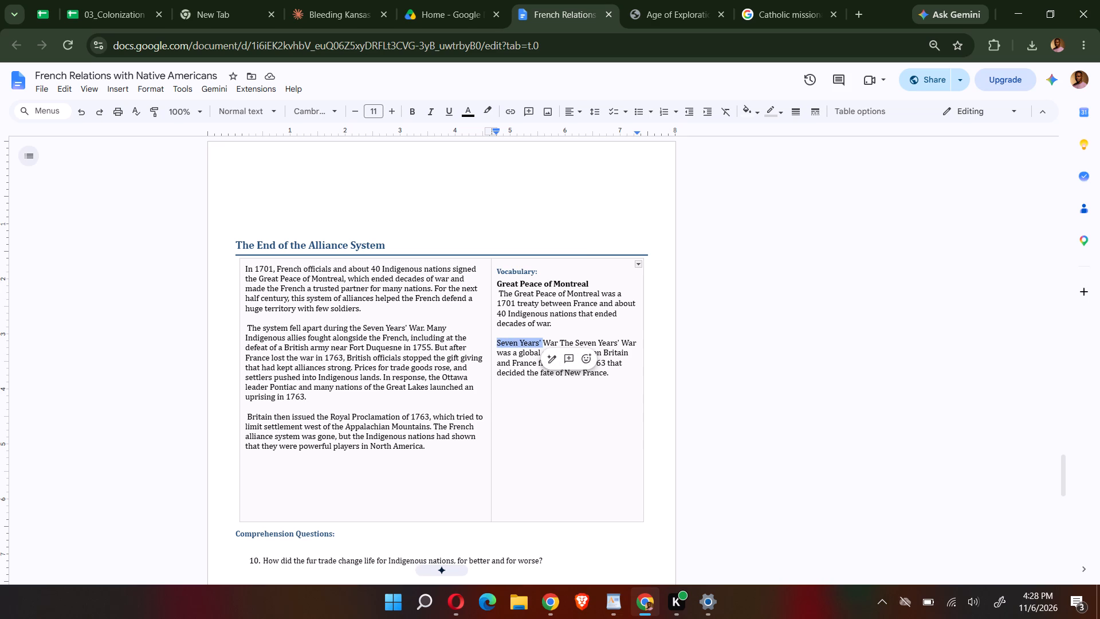
click(410, 112)
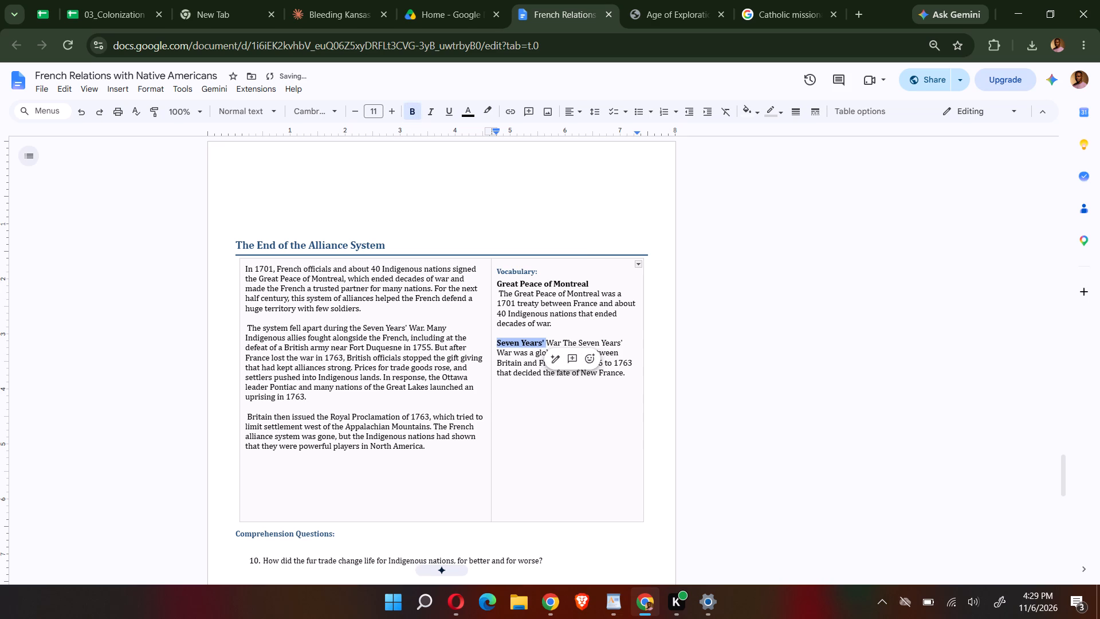
click(545, 340)
key(shift+Return)
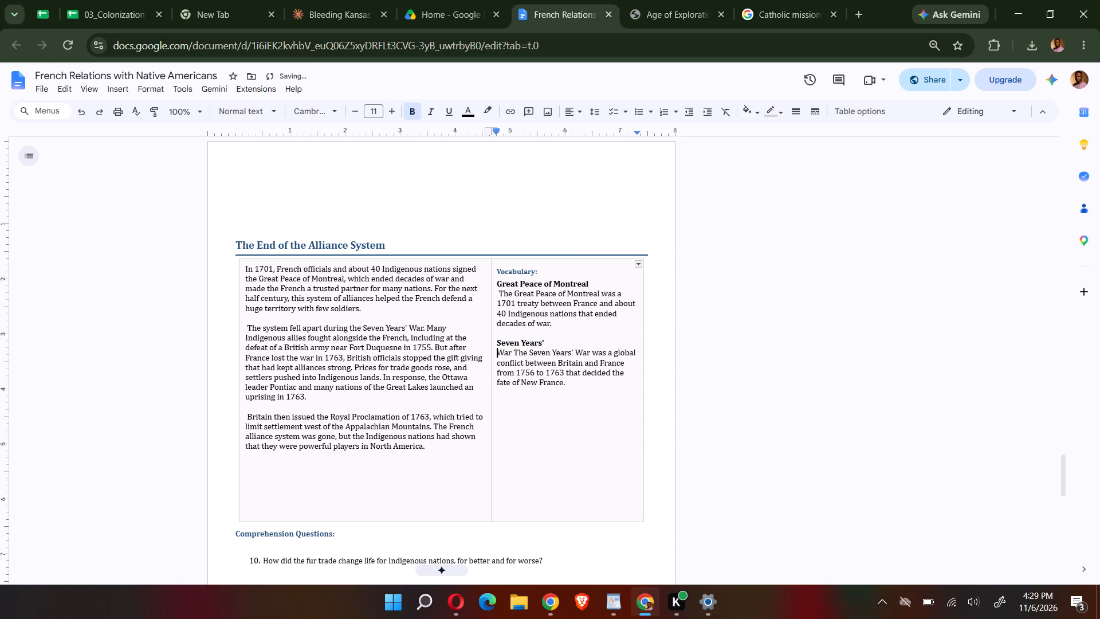
Add the PDF's "Pontiac" term and definition from Section 4 Key Vocabulary below the Seven Years' War entry, separated by a blank line.
click(570, 384)
key(Return)
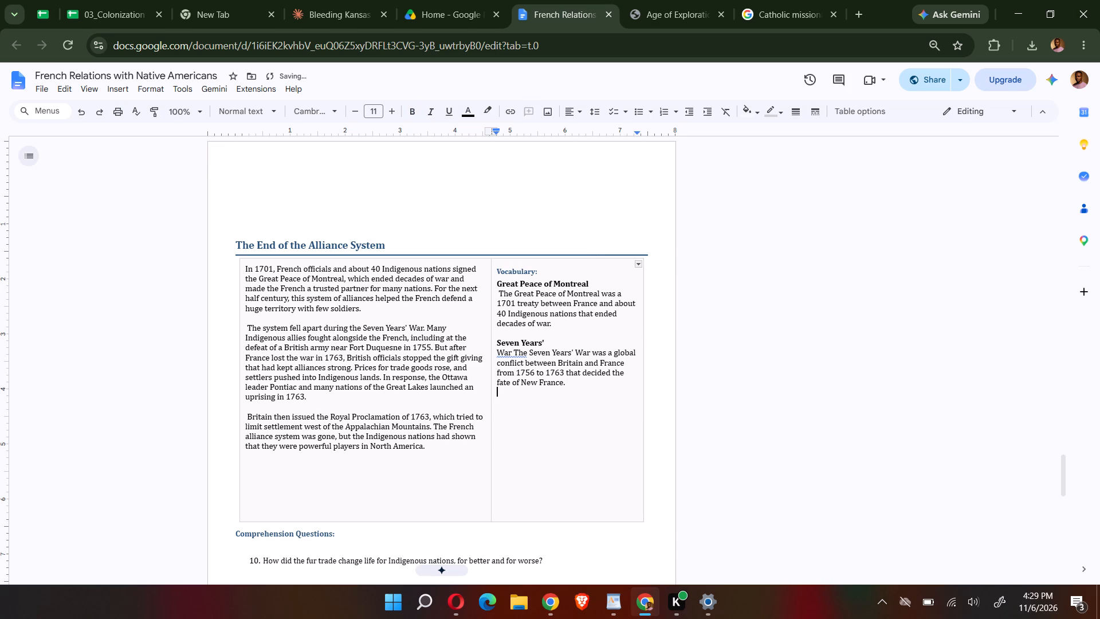
key(Return)
click(665, 3)
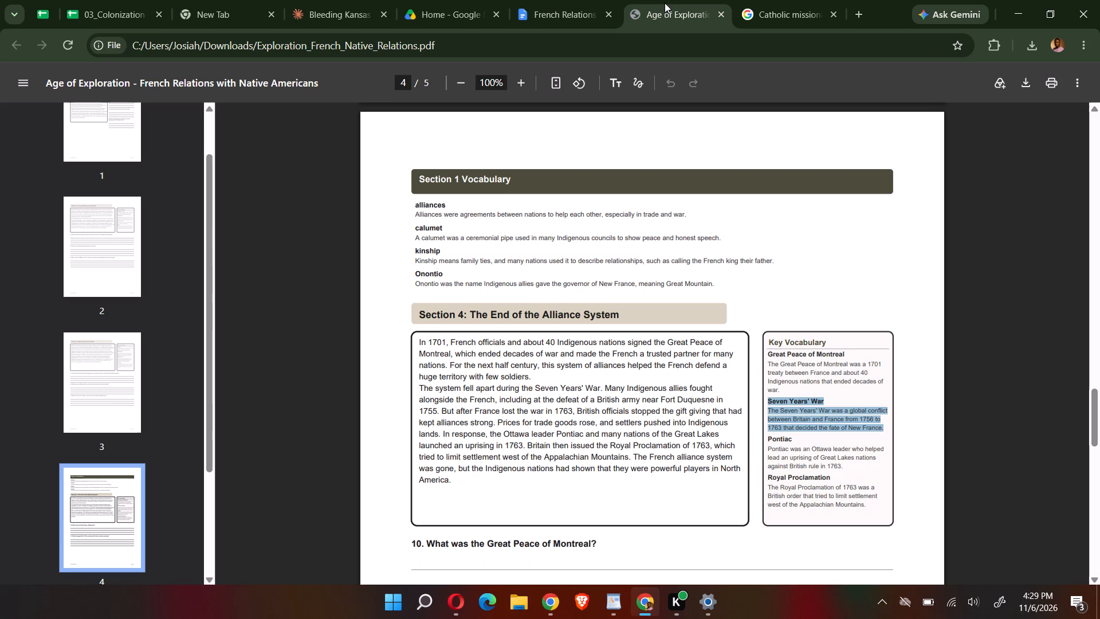
drag(850, 465, 820, 465)
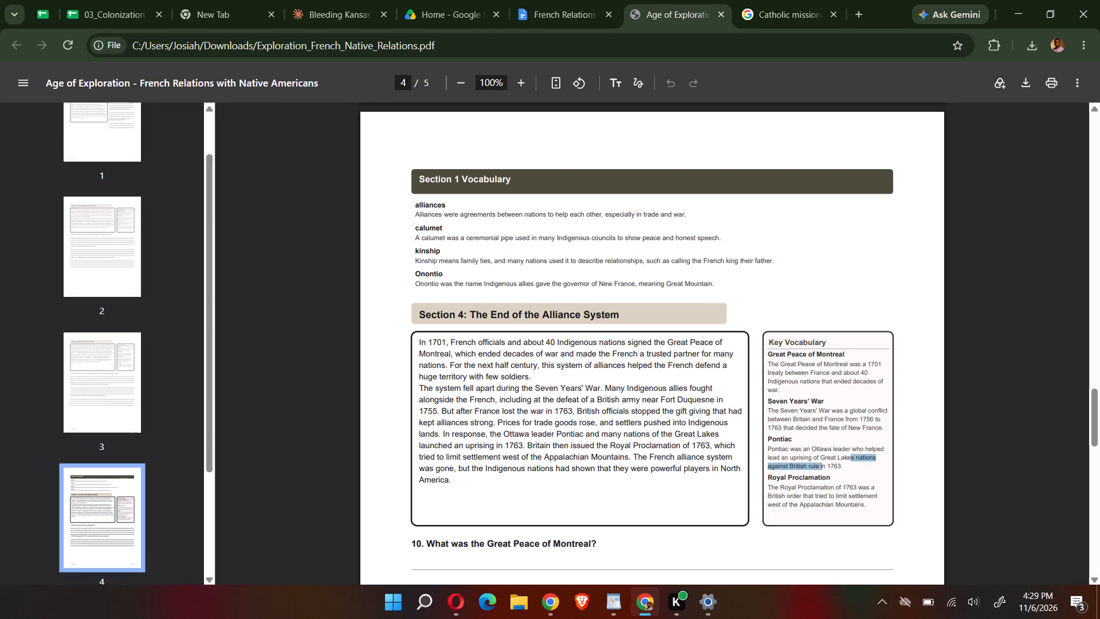
drag(820, 465, 820, 464)
click(843, 468)
drag(843, 468, 785, 452)
drag(785, 452, 770, 446)
click(845, 468)
drag(845, 468, 843, 468)
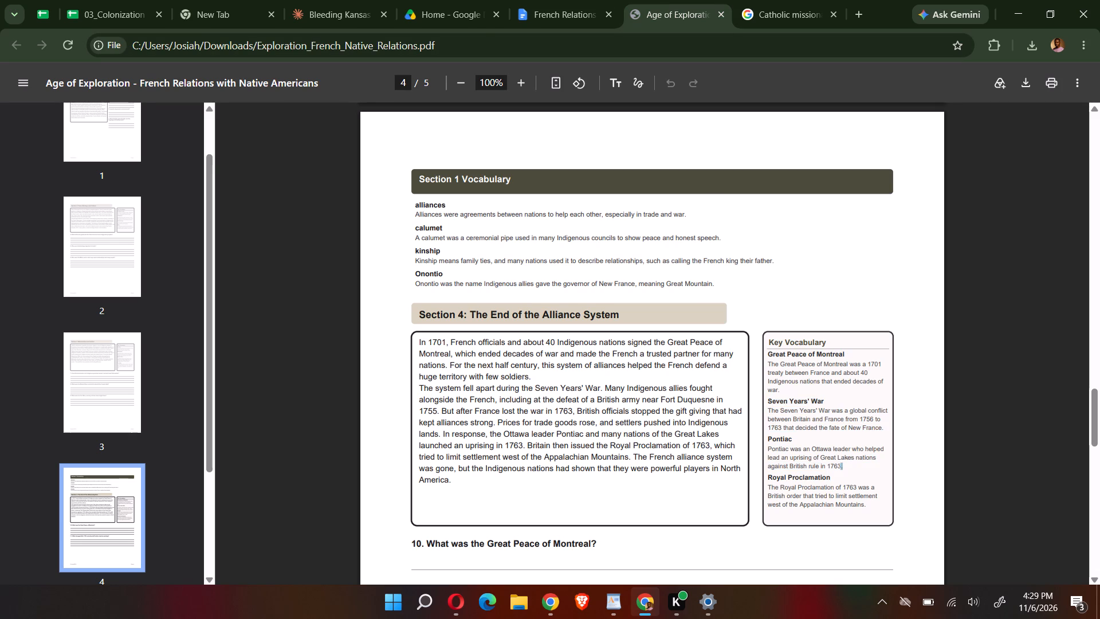
drag(843, 468, 804, 457)
click(843, 465)
drag(843, 465, 830, 465)
drag(830, 465, 812, 465)
click(845, 467)
drag(845, 467, 811, 461)
drag(811, 461, 785, 451)
drag(764, 438, 794, 459)
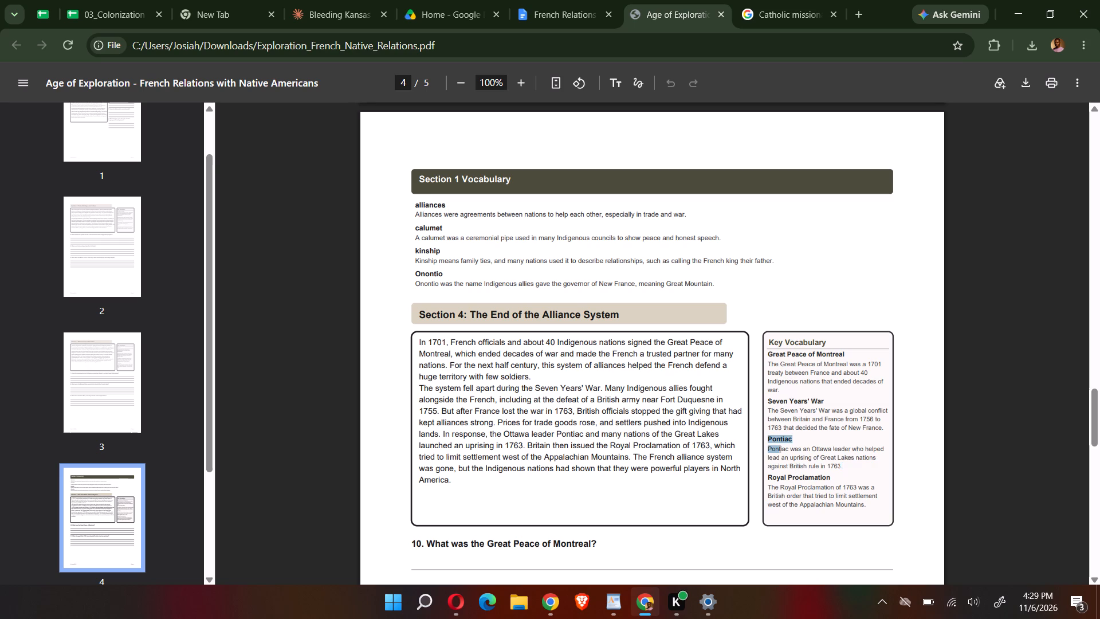
drag(794, 459, 844, 471)
key(ctrl+c)
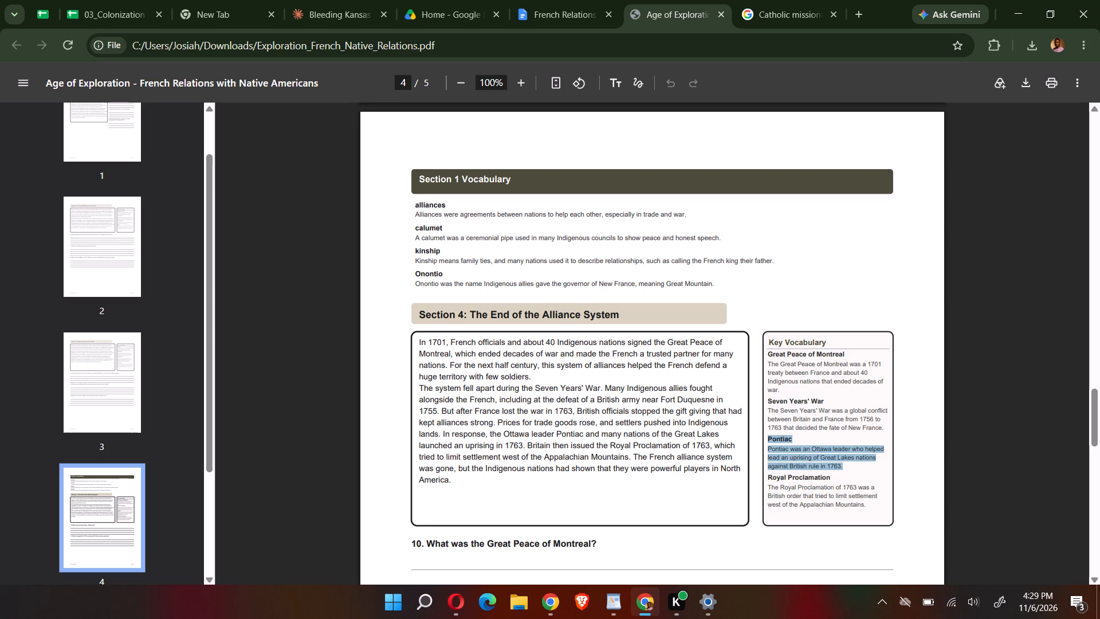
click(565, 13)
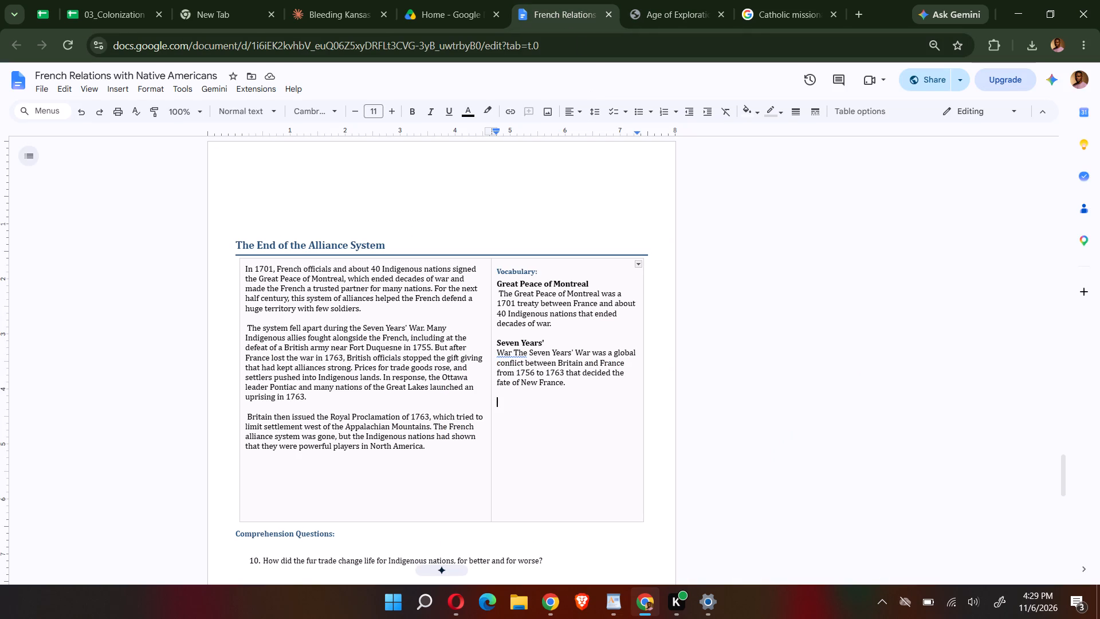
key(ctrl+v)
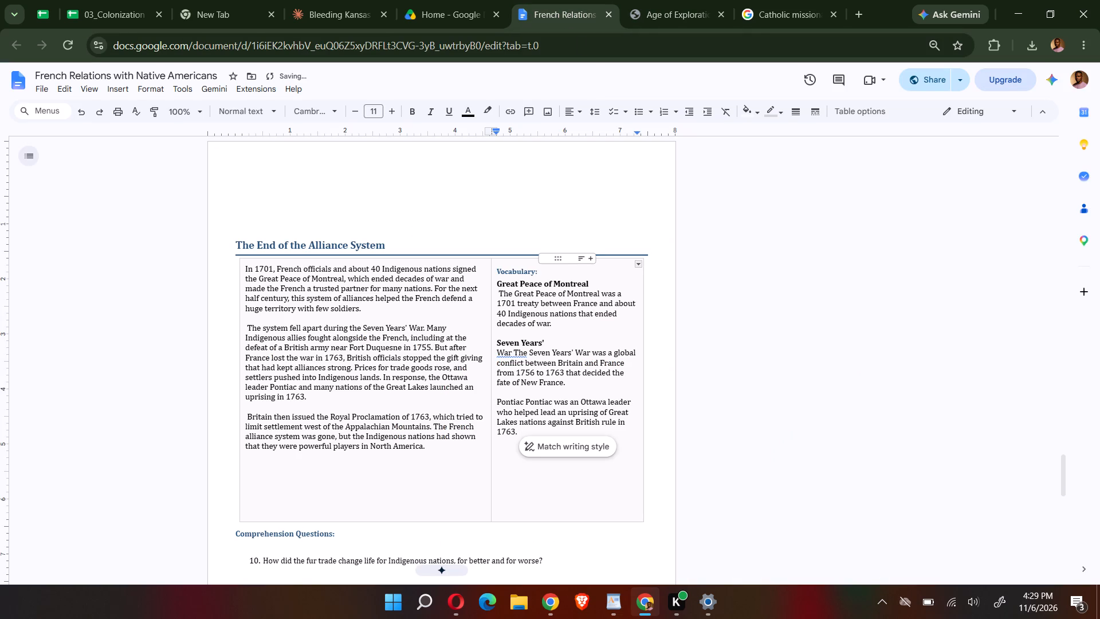
Bold the term "Pontiac" in the new vocabulary entry and start its definition on a new line beneath it.
drag(523, 401, 495, 401)
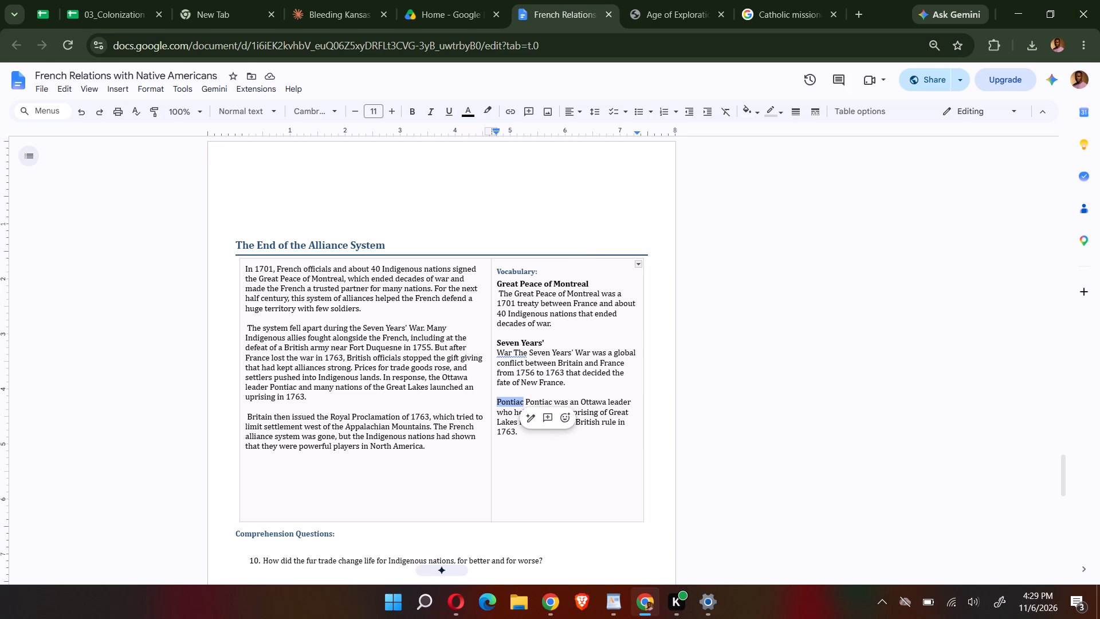
click(410, 106)
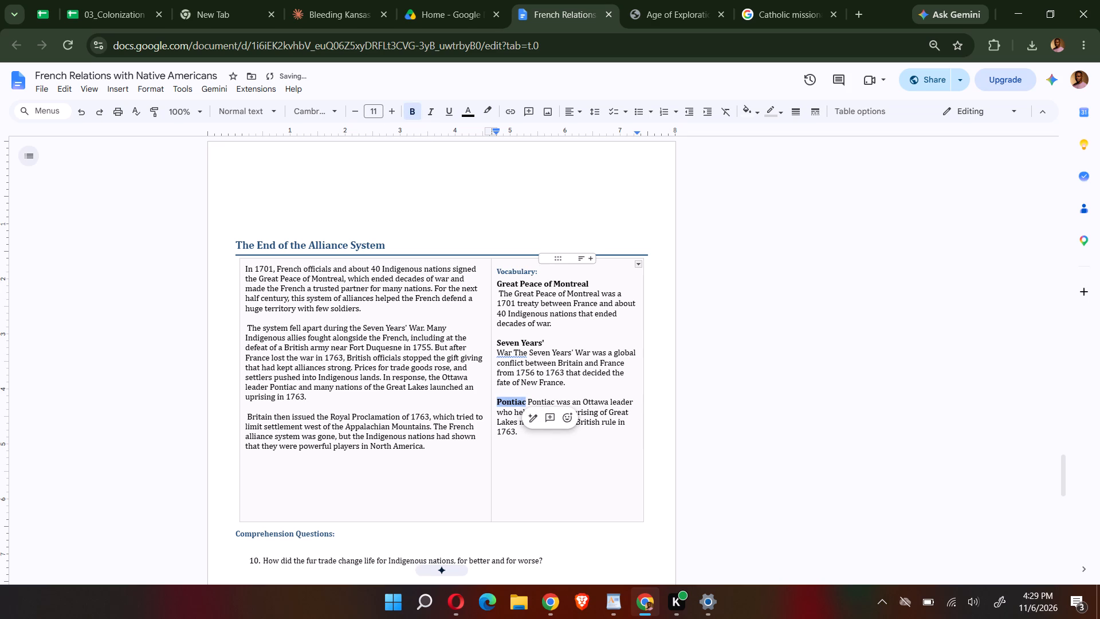
click(528, 402)
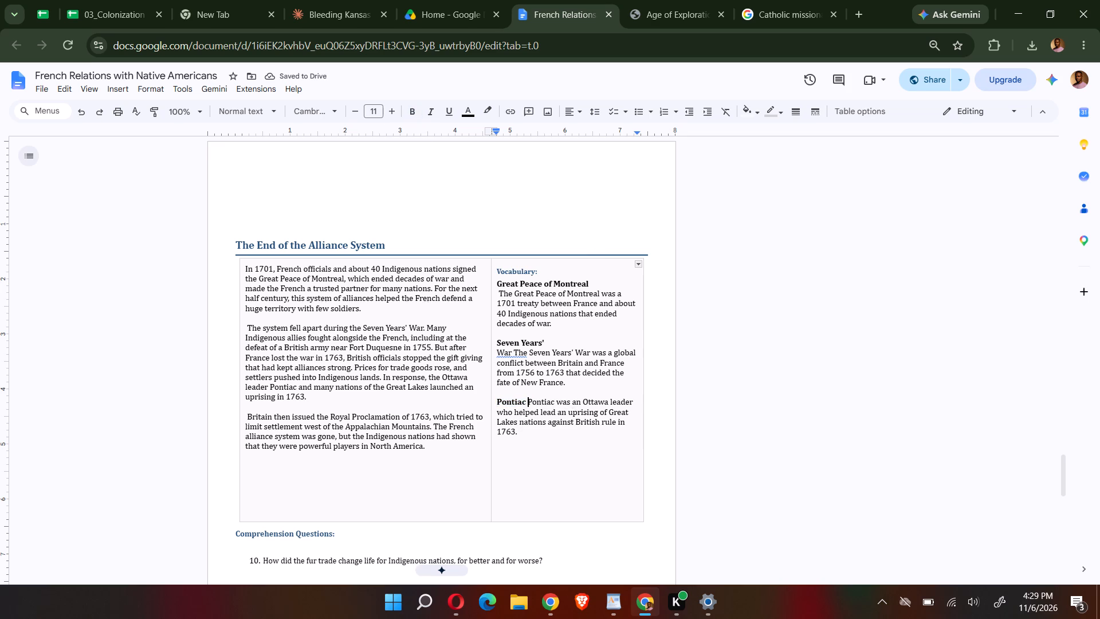
key(shift+Return)
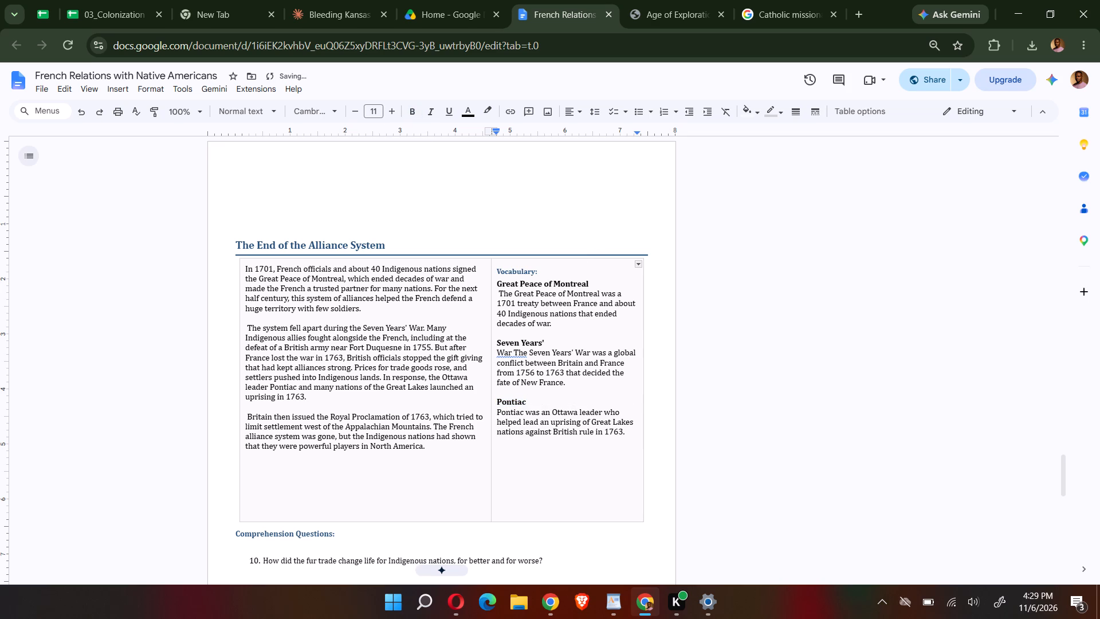
Add the PDF's "Royal Proclamation" term and definition below the Pontiac entry, separated by a blank line.
click(625, 434)
key(Return)
key(Return)
click(655, 3)
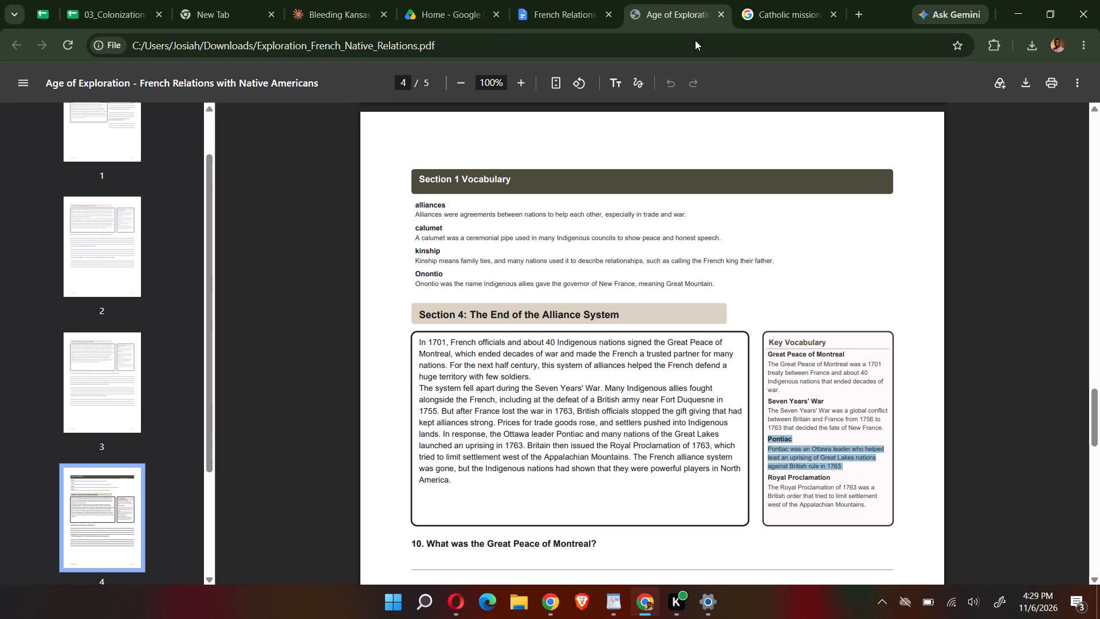
scroll(791, 378, down, 1)
drag(870, 430, 854, 434)
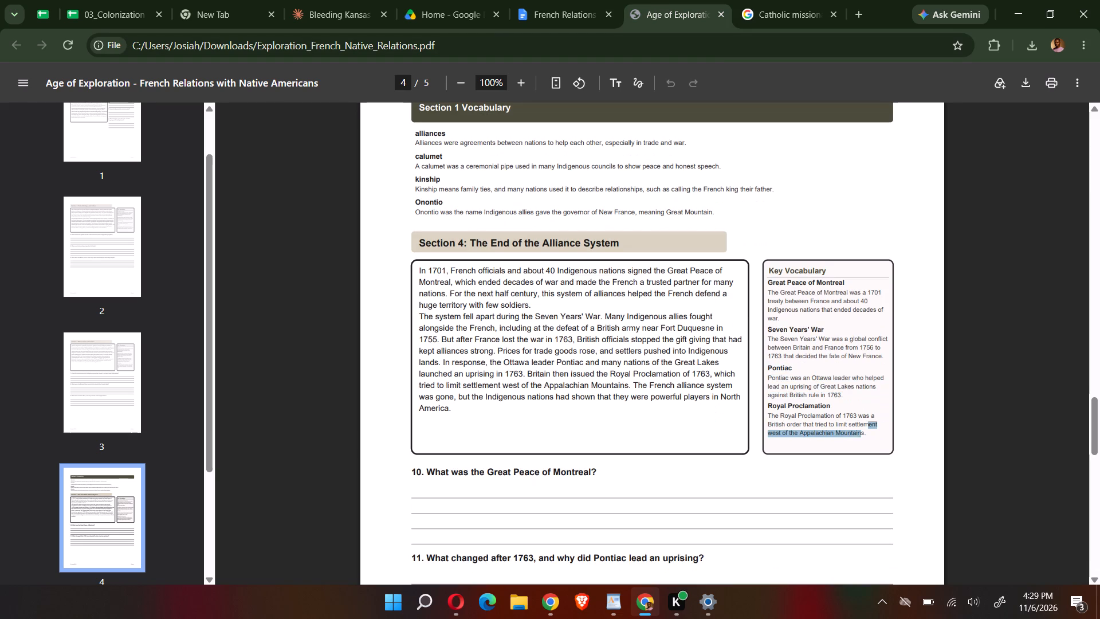
drag(854, 434, 851, 434)
drag(877, 436, 848, 432)
drag(769, 403, 803, 417)
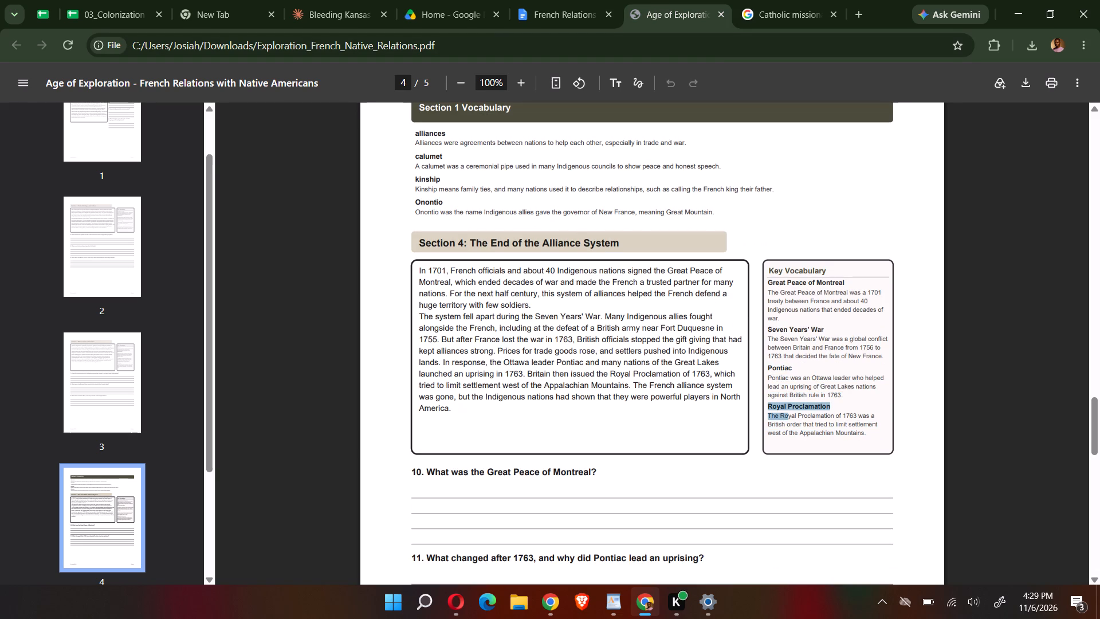
drag(803, 417, 871, 437)
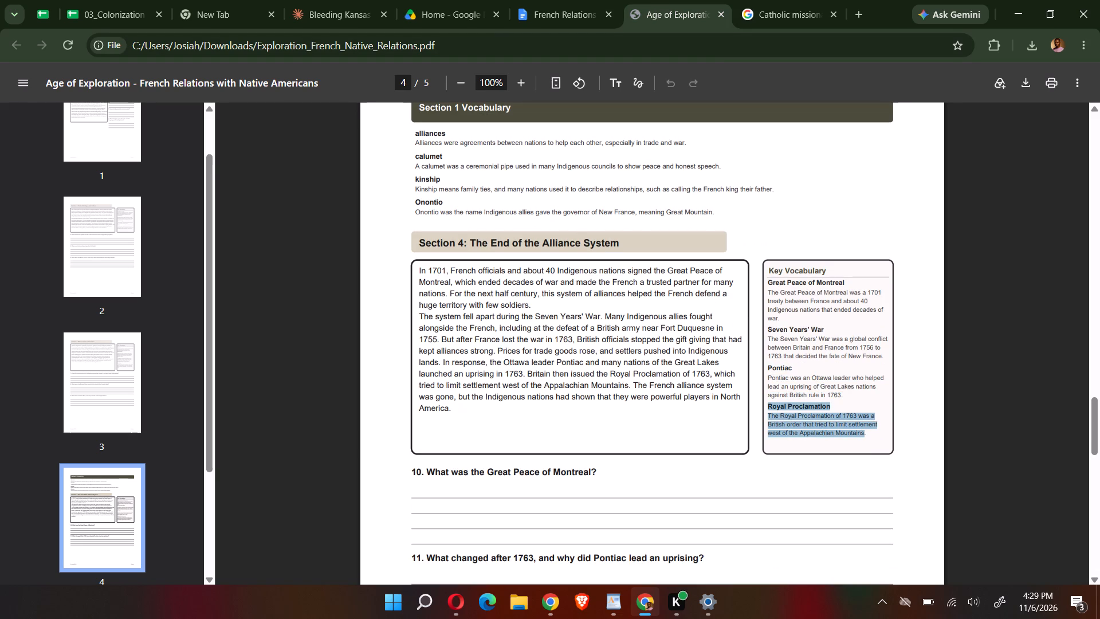
key(ctrl+c)
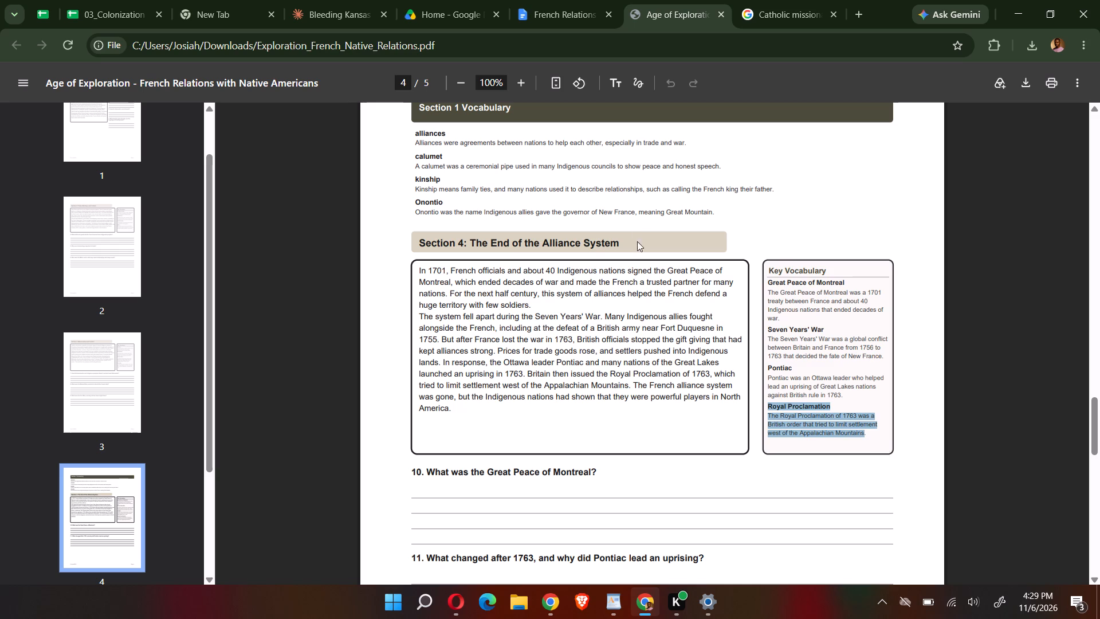
click(572, 6)
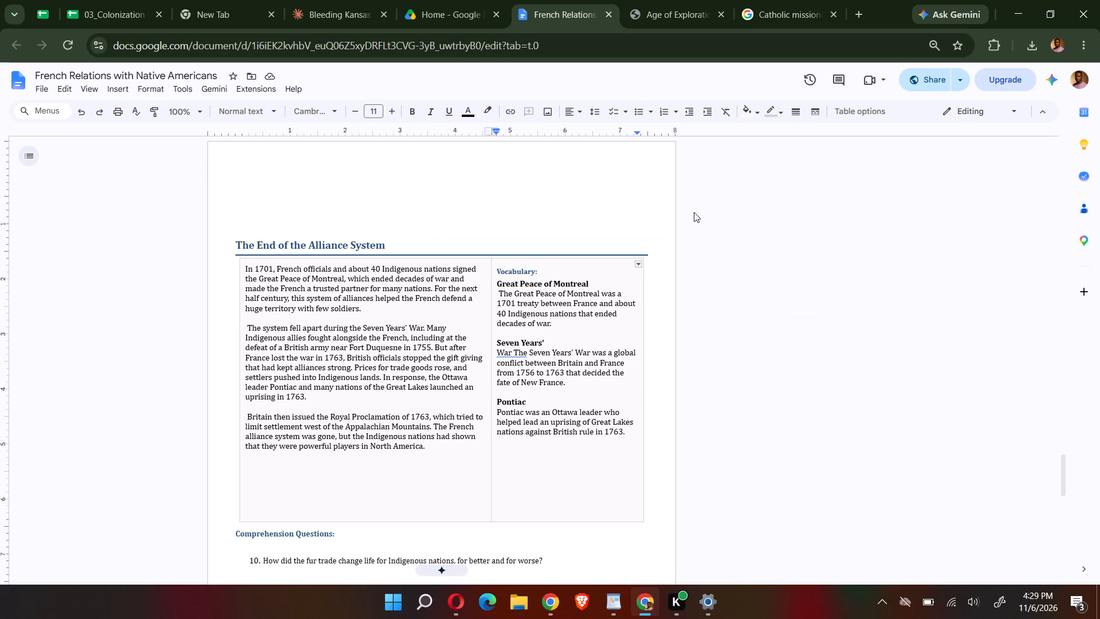
key(ctrl+v)
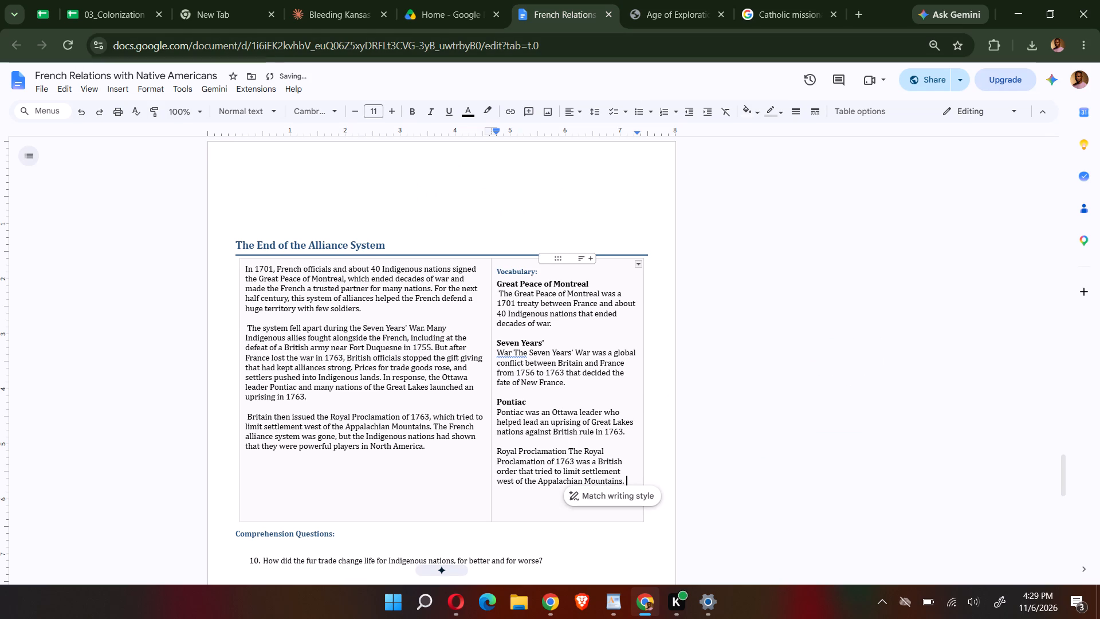
Bold the term "Royal Proclamation" in the new vocabulary entry and start its definition on a new line beneath it.
drag(565, 452, 506, 442)
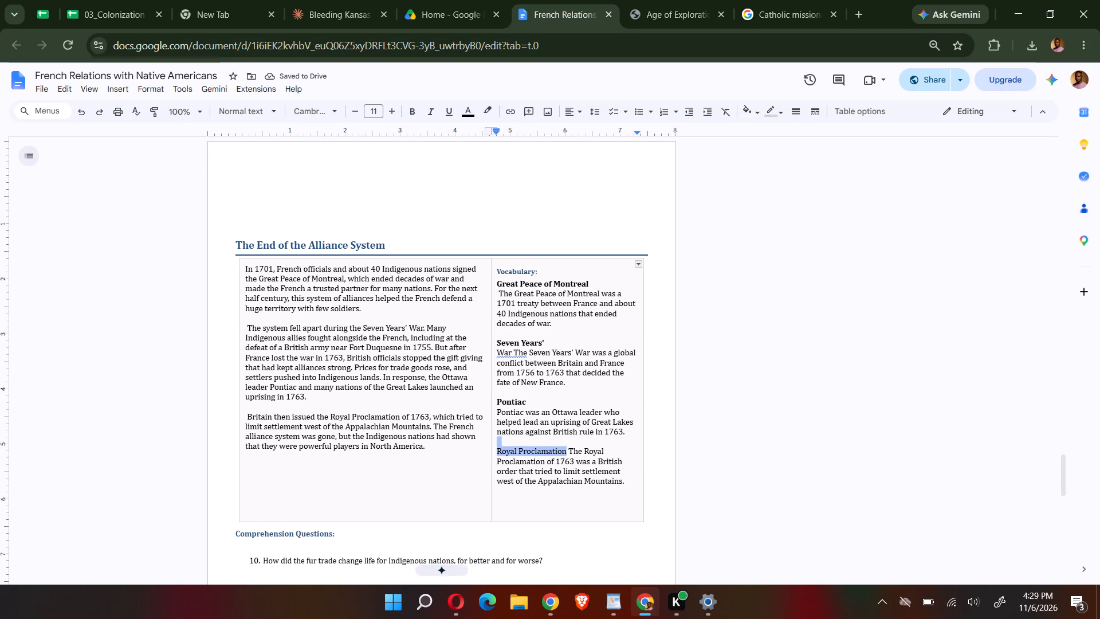
drag(506, 442, 490, 450)
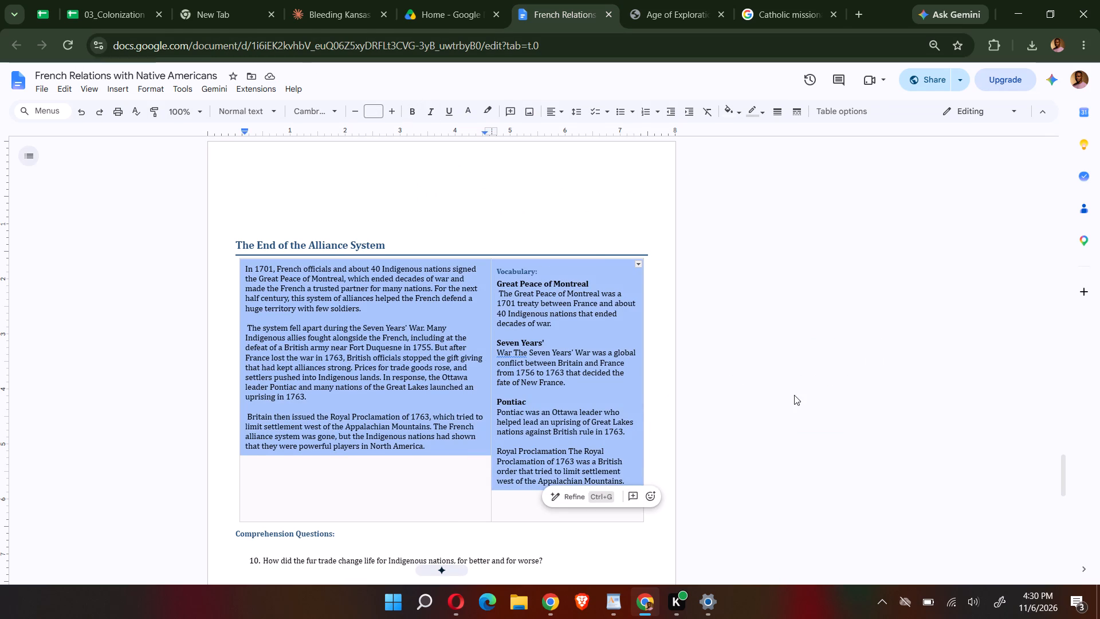
drag(794, 395, 785, 399)
scroll(532, 499, down, 2)
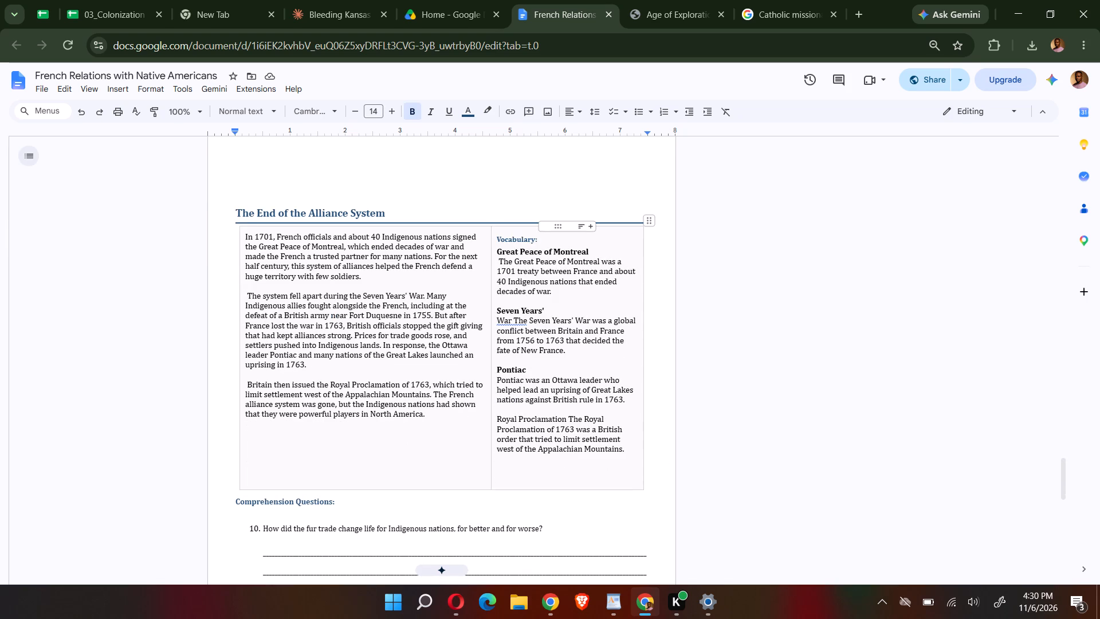
drag(566, 420, 506, 419)
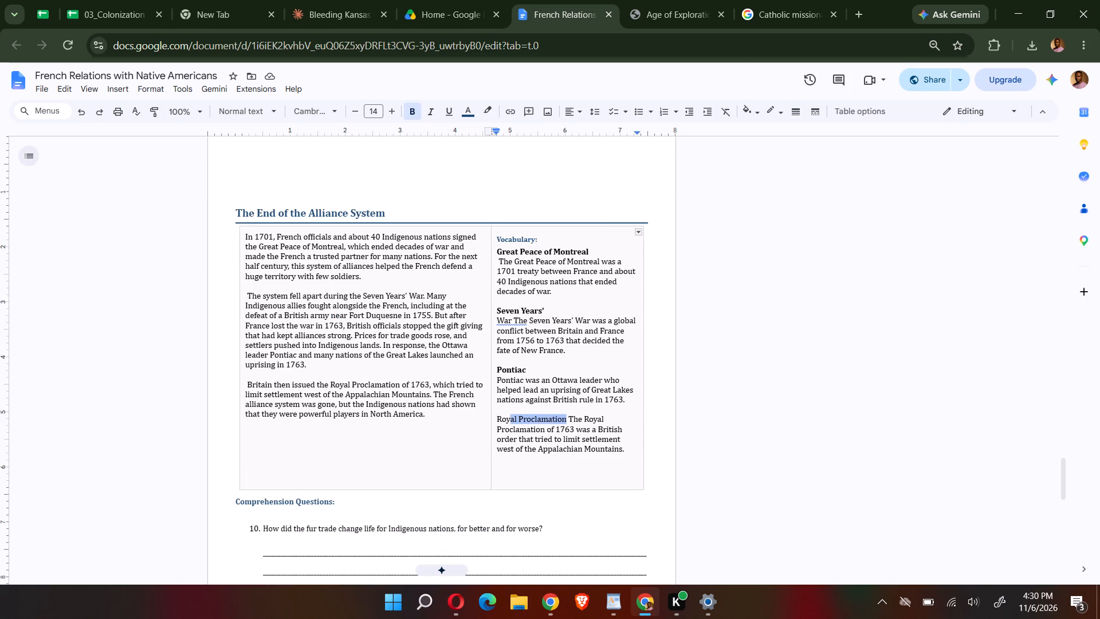
drag(506, 419, 496, 419)
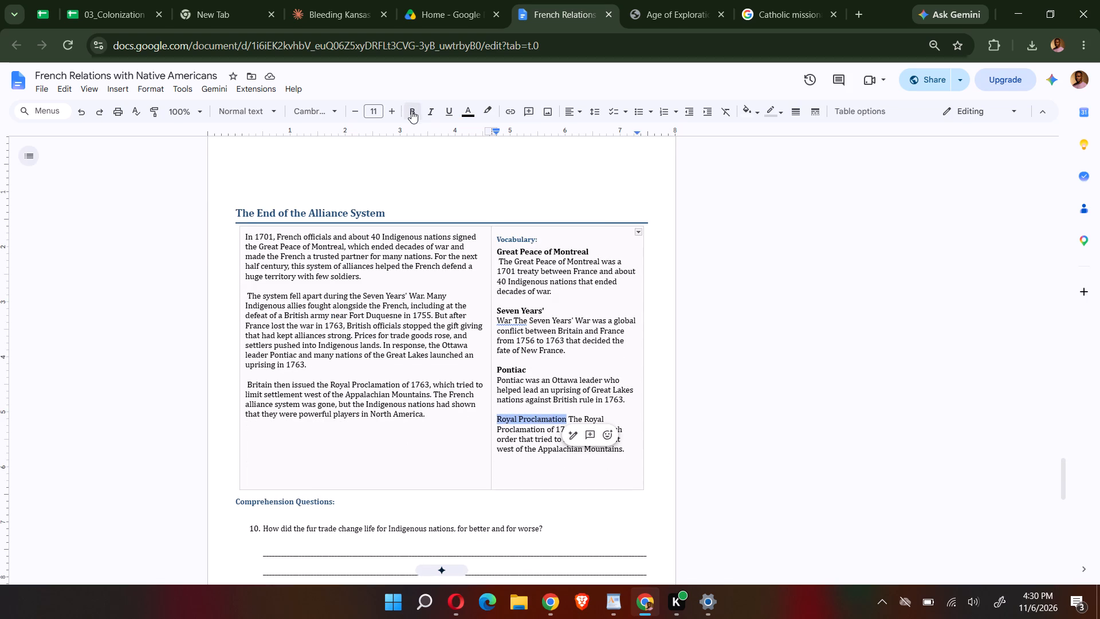
click(412, 112)
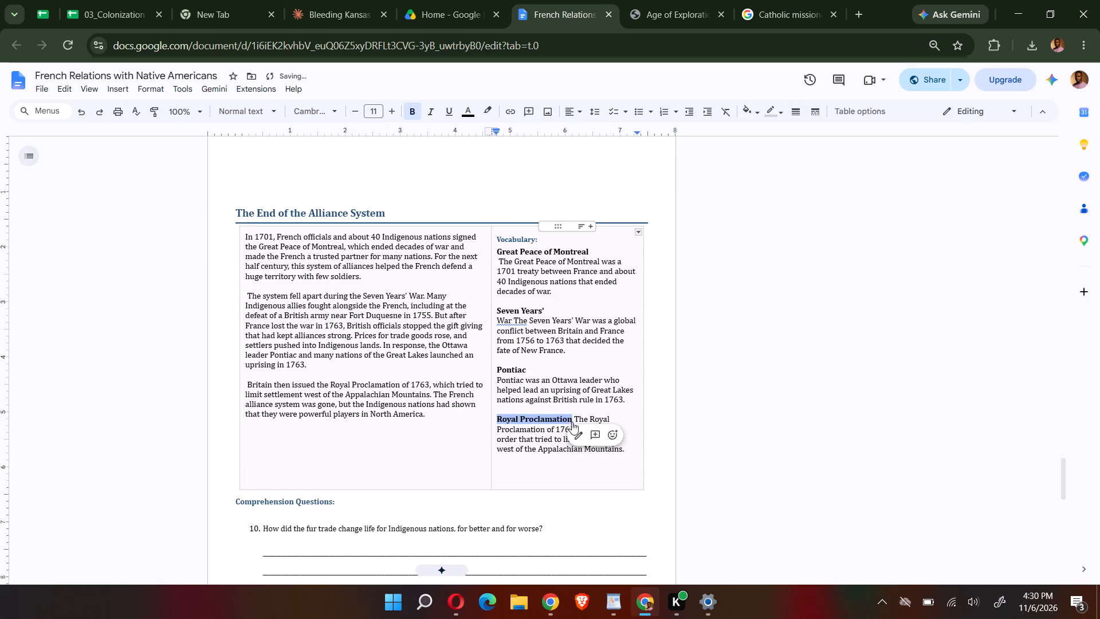
click(572, 419)
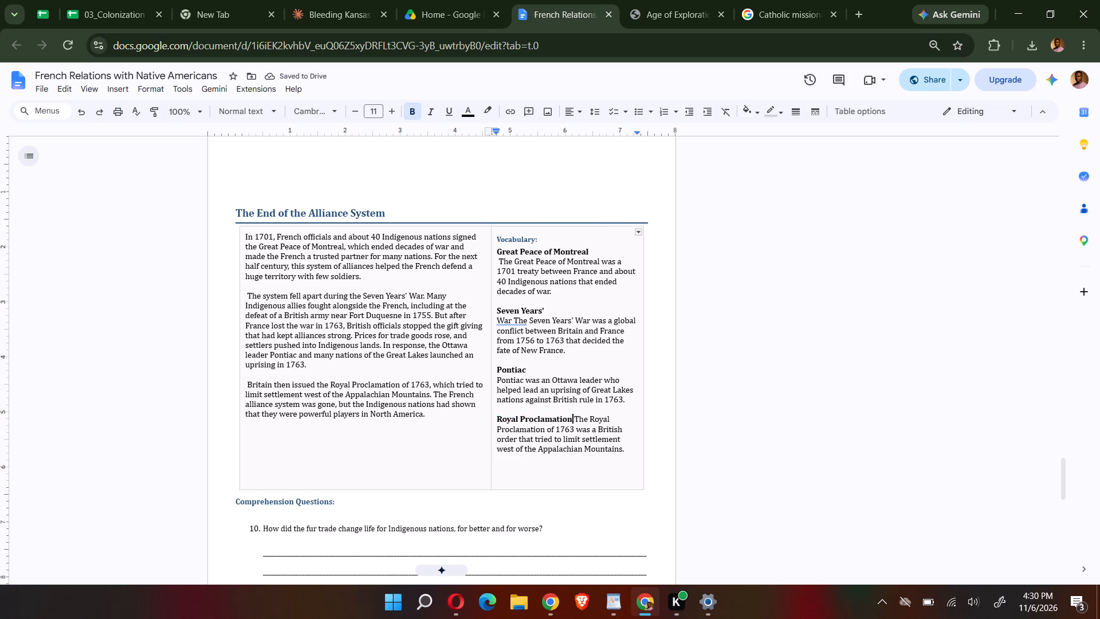
key(shift+Return)
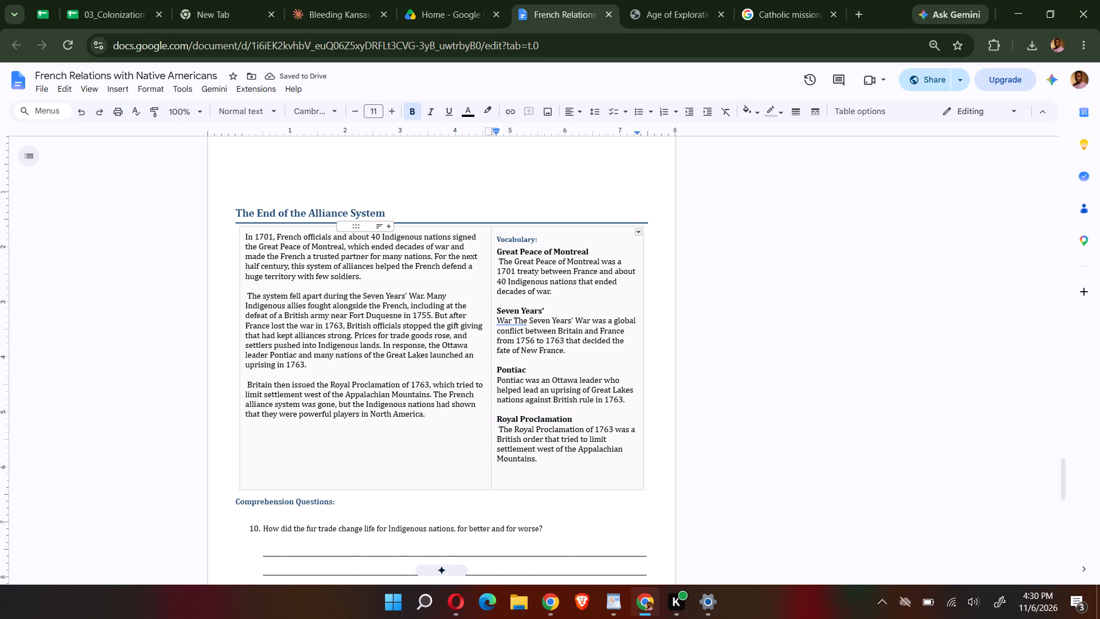
Search Google Images with the full text of the "The End of the Alliance System" passage.
drag(445, 420, 296, 344)
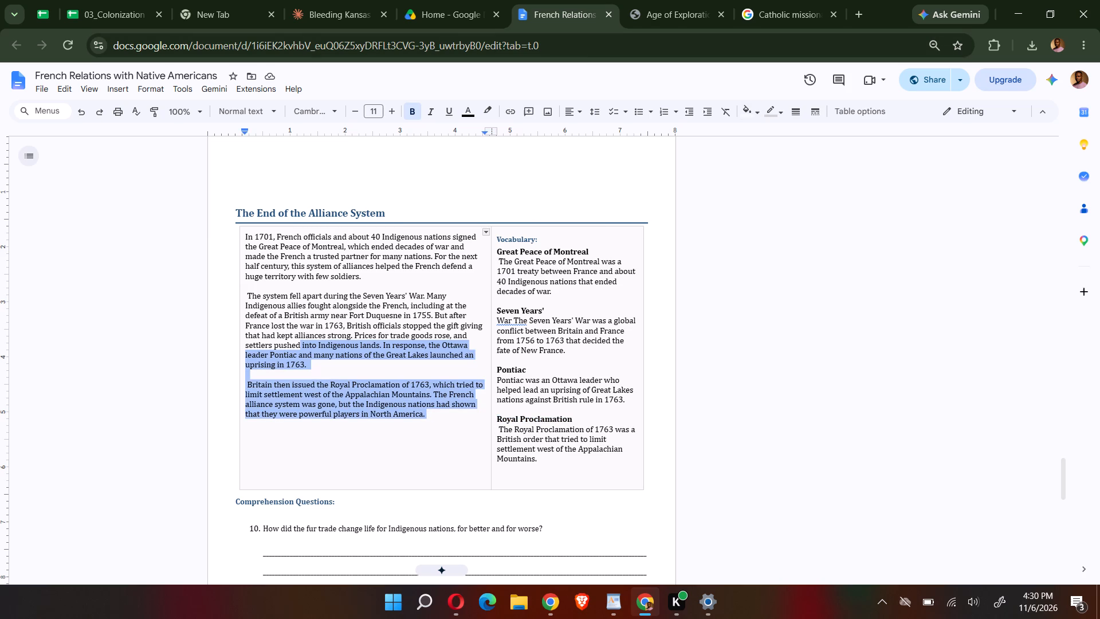
drag(296, 344, 241, 237)
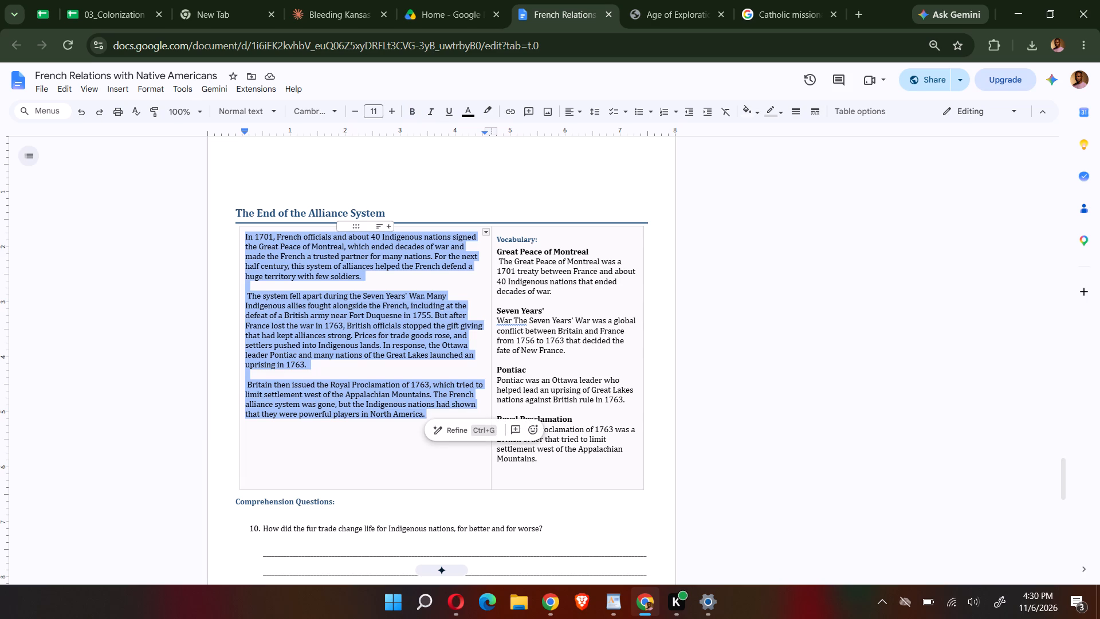
key(ctrl+c)
click(759, 0)
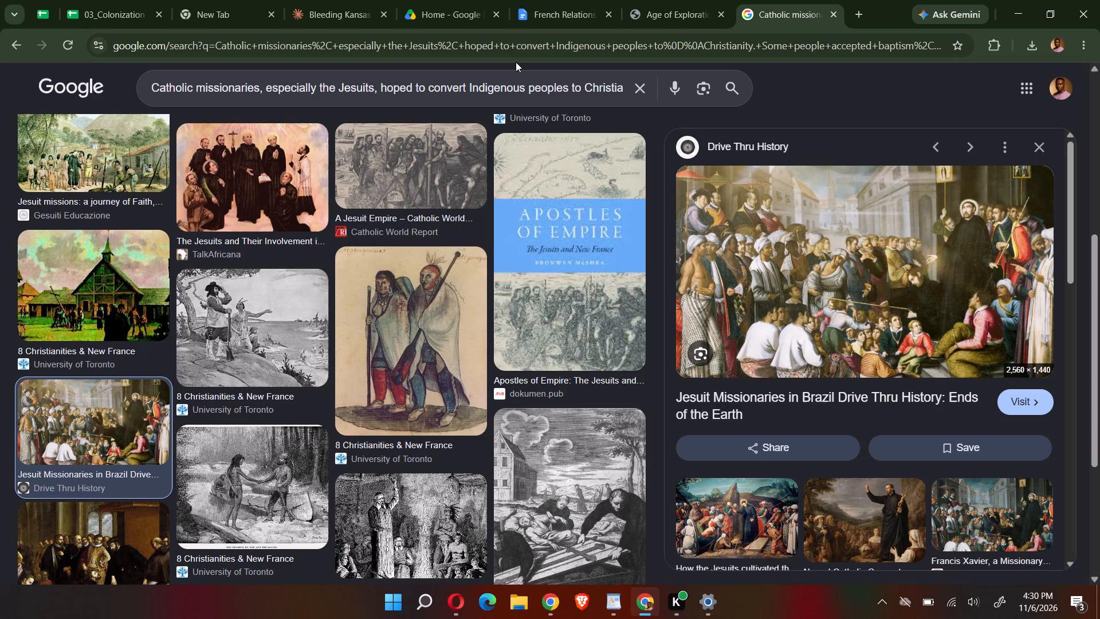
click(639, 92)
click(485, 81)
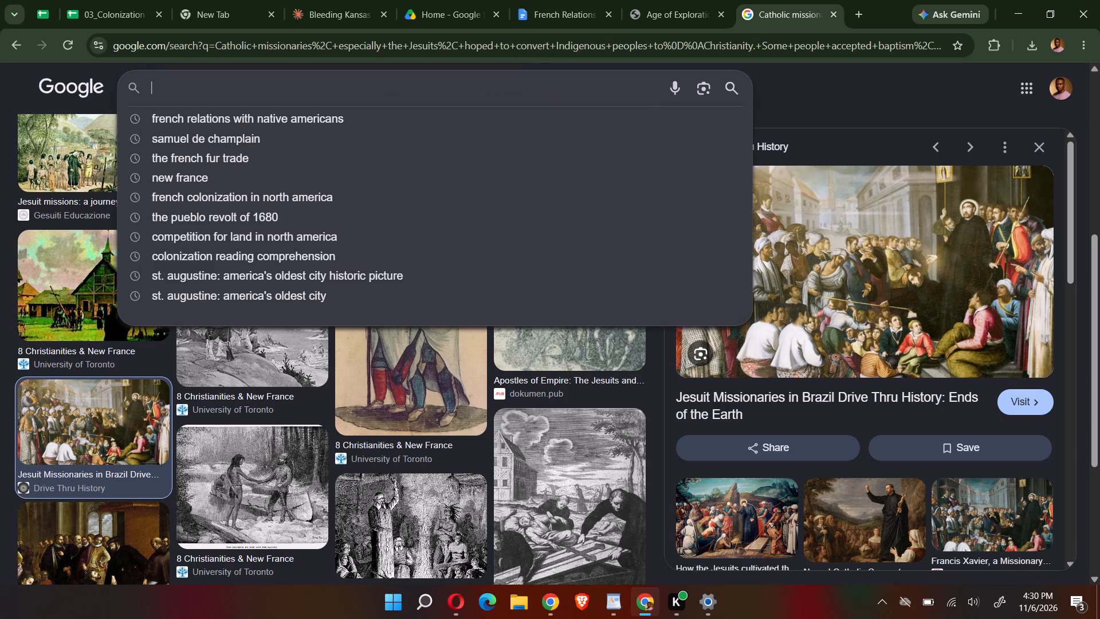
key(ctrl+v)
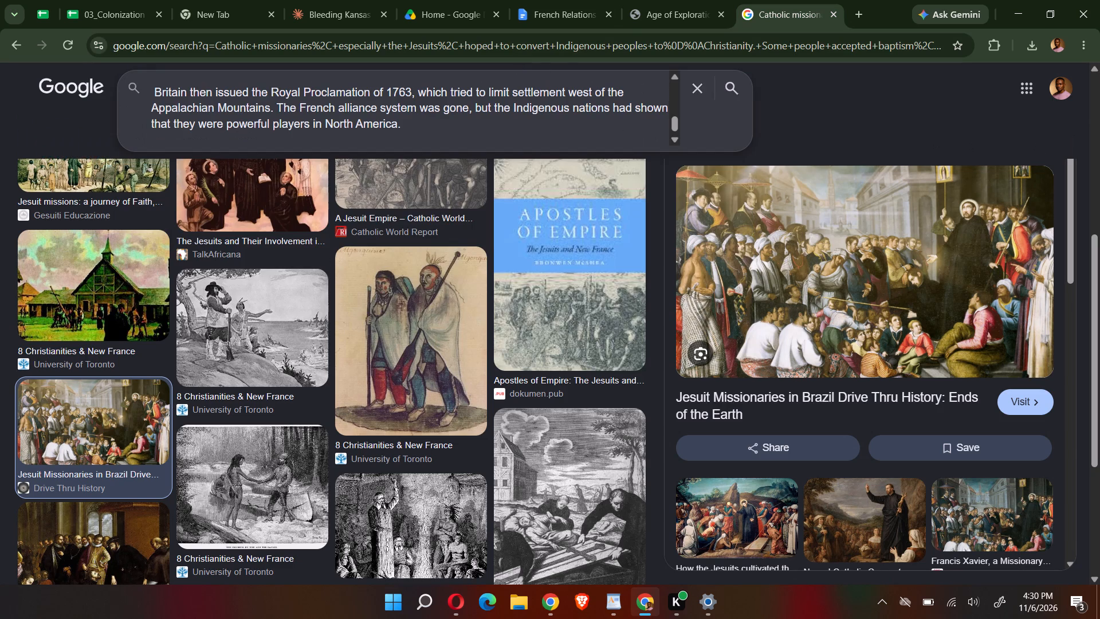
key(Return)
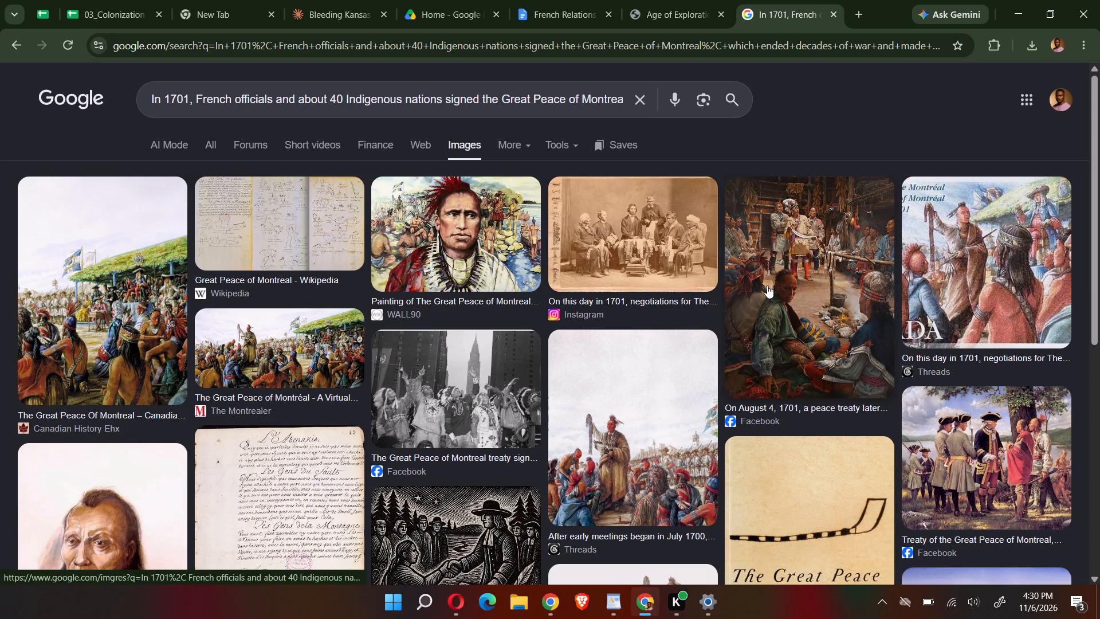
Copy the Threads painting of the robed speaker at the Great Peace of Montreal into the passage's second paragraph, after "the Ottawa".
scroll(772, 292, down, 3)
click(597, 244)
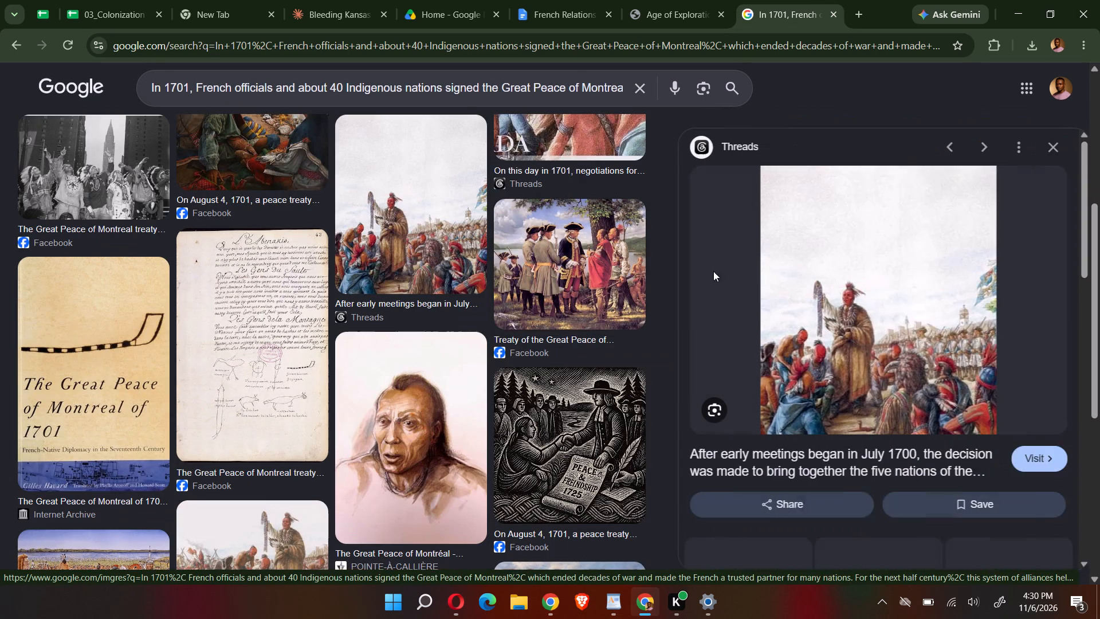
right_click(778, 289)
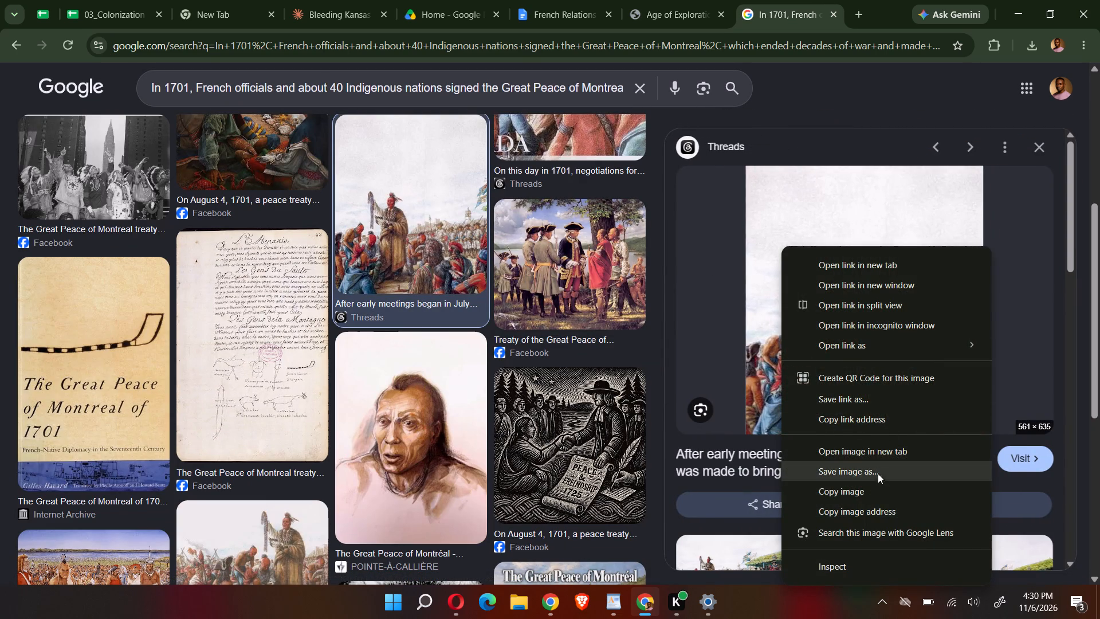
click(875, 488)
click(567, 16)
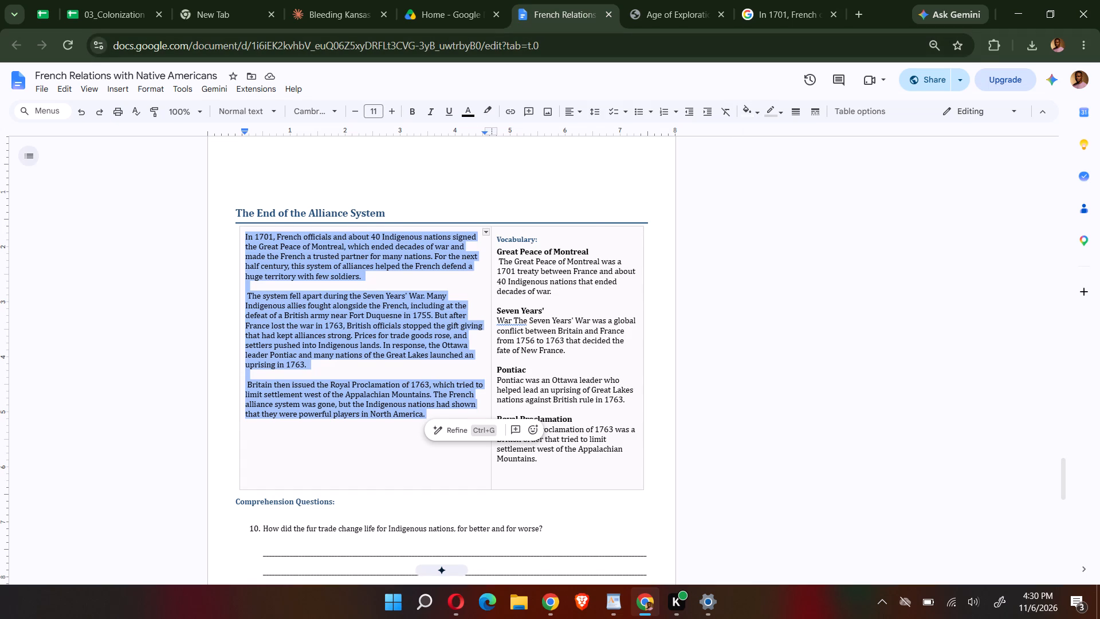
click(472, 340)
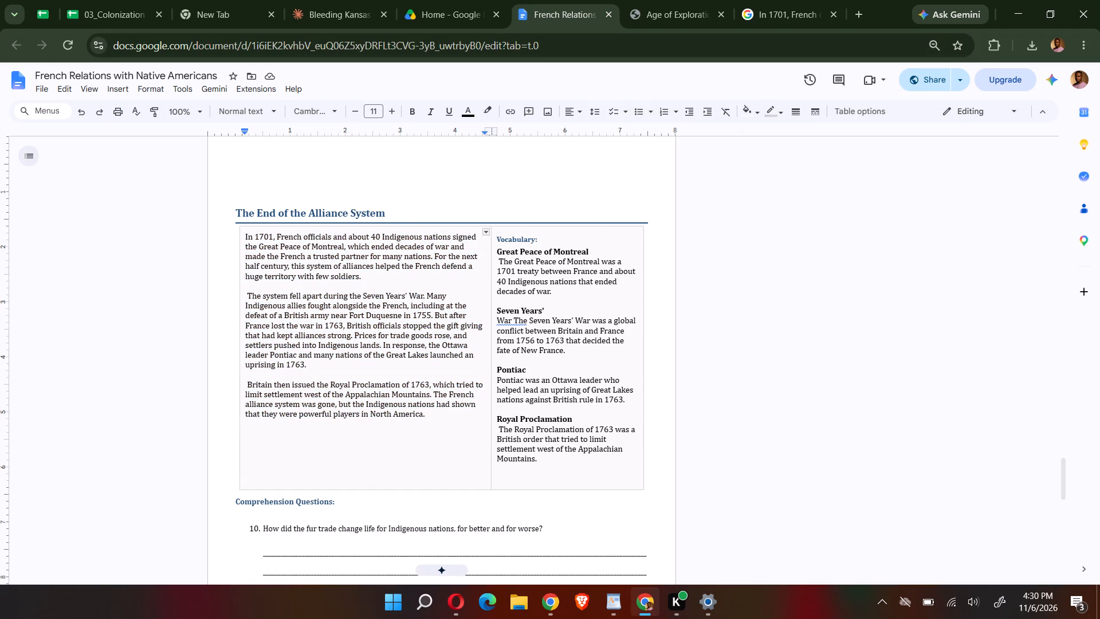
click(467, 346)
key(ctrl+v)
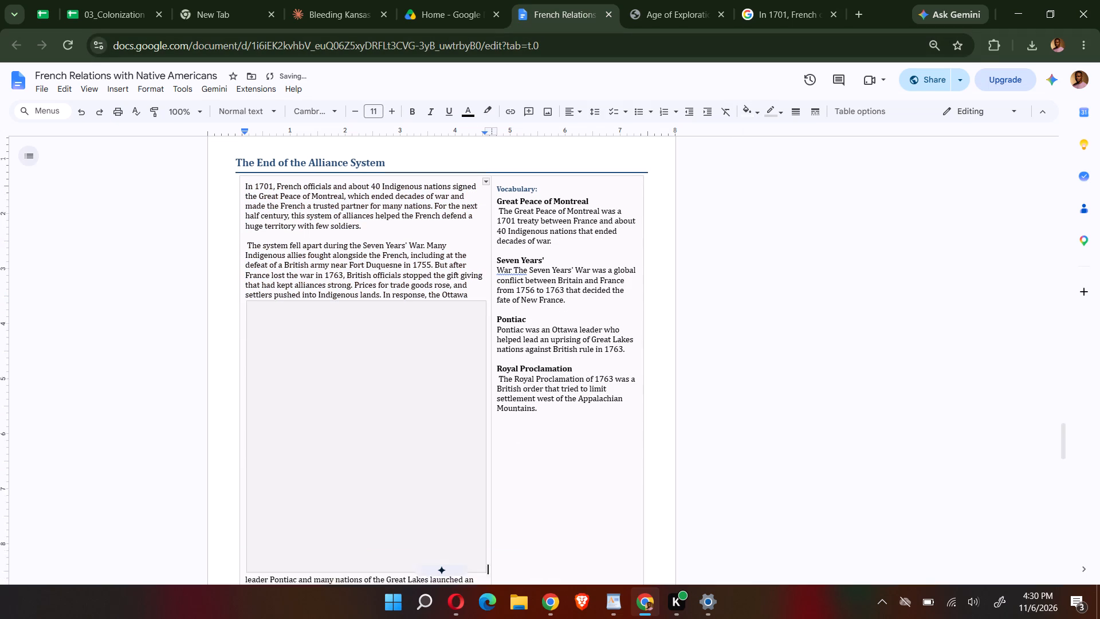
Wrap the passage text around the new picture and shrink it to sit at the passage's right side, beside the second and third paragraphs.
click(384, 416)
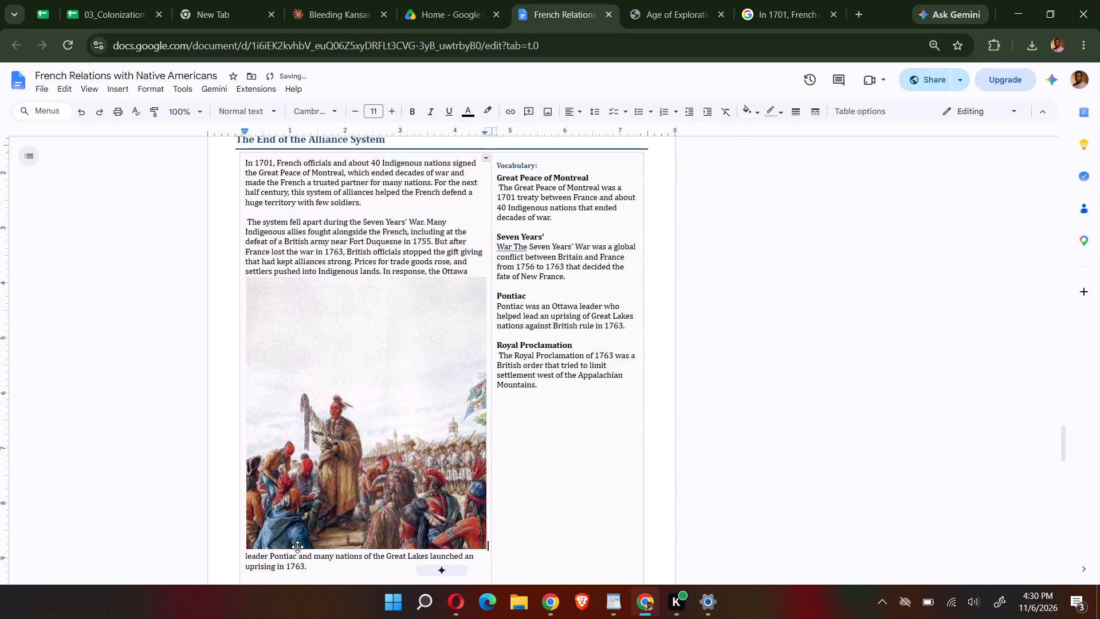
click(303, 565)
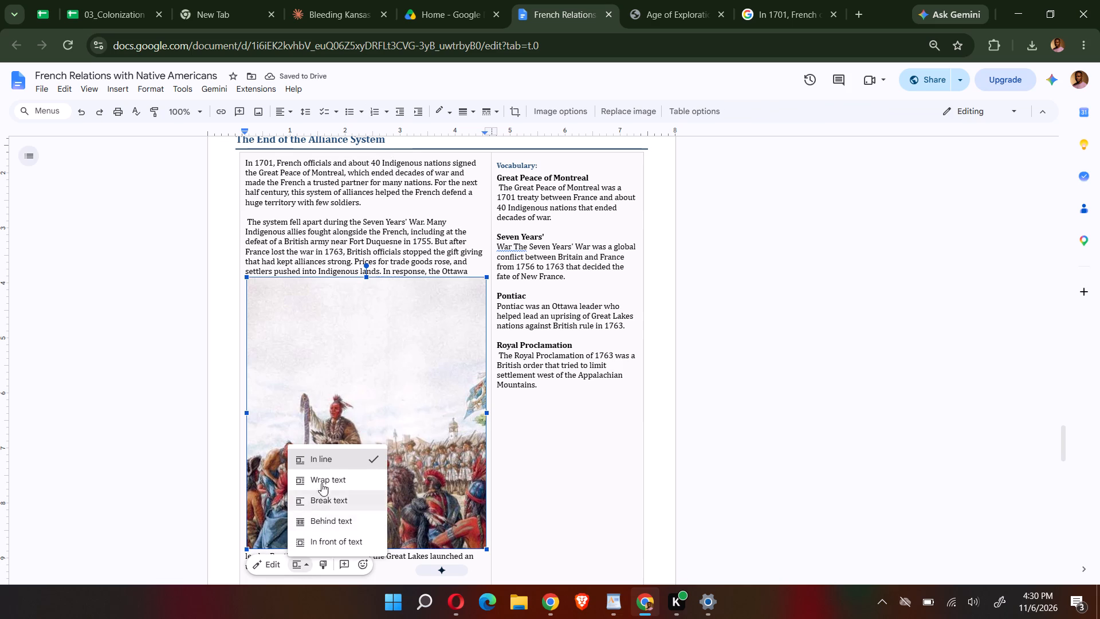
click(327, 473)
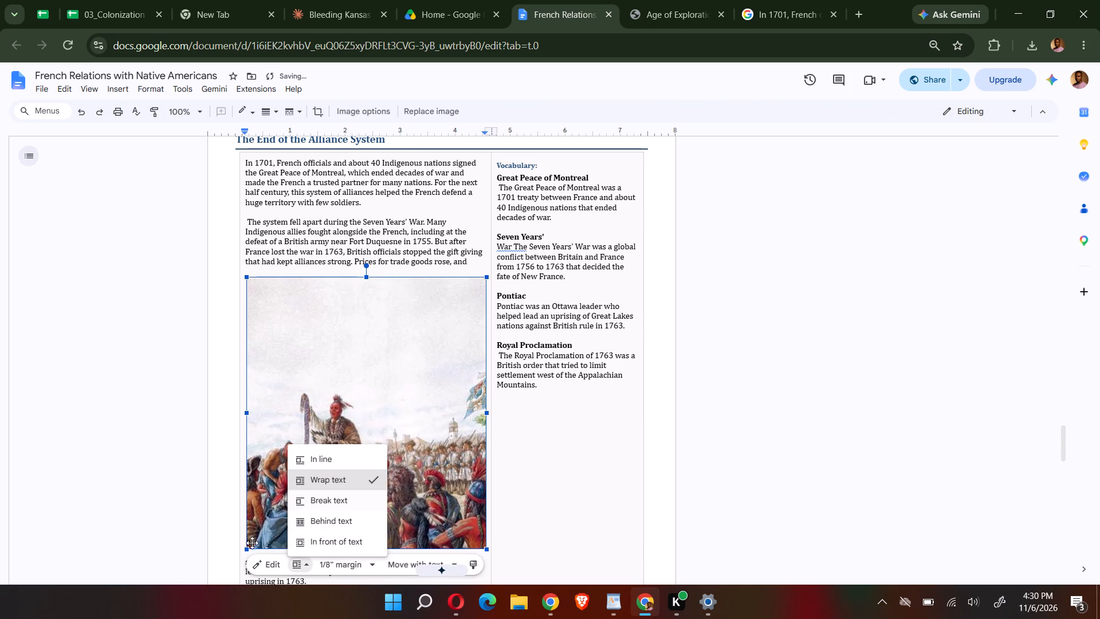
drag(249, 548, 374, 445)
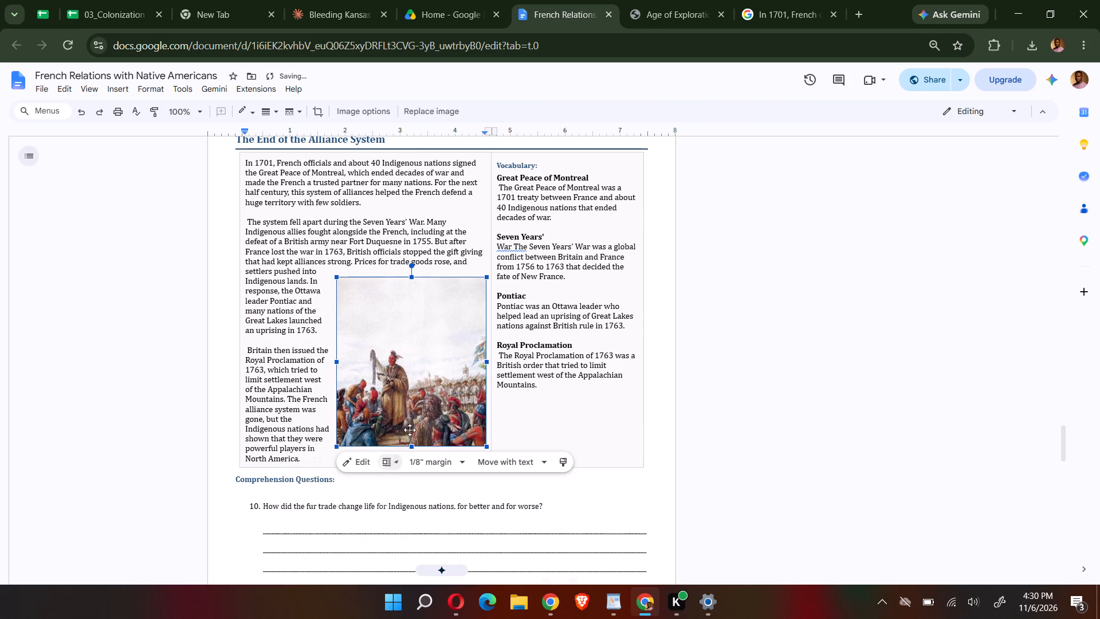
drag(408, 367, 408, 334)
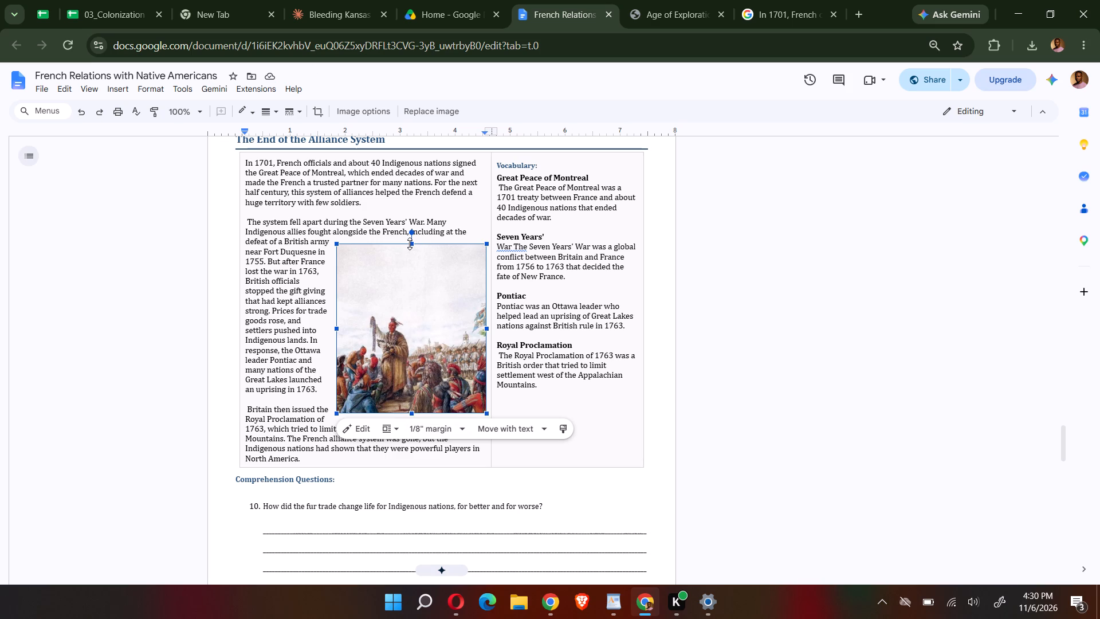
drag(410, 244, 406, 268)
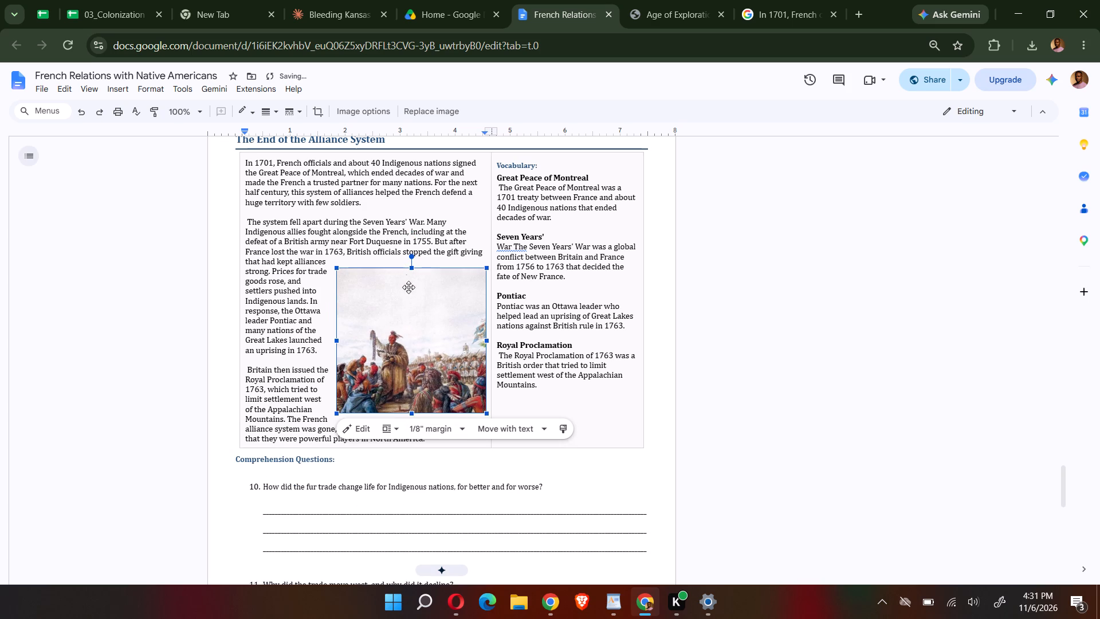
click(812, 350)
Replace comprehension question 10 with the PDF's "What was the Great Peace of Montreal?".
scroll(699, 402, down, 2)
click(670, 0)
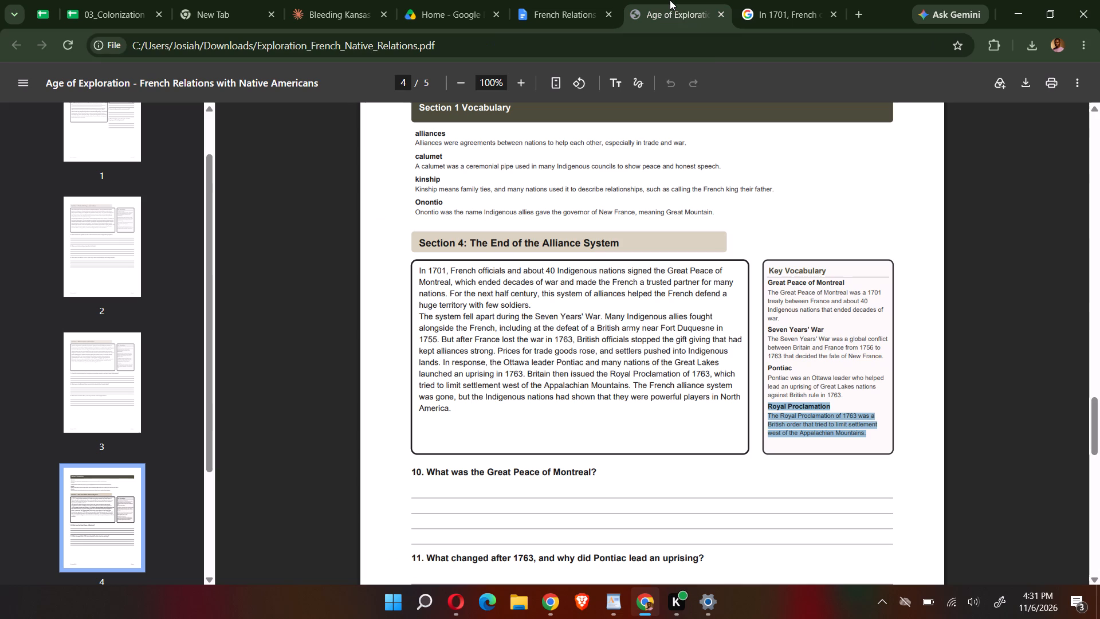
scroll(737, 179, down, 1)
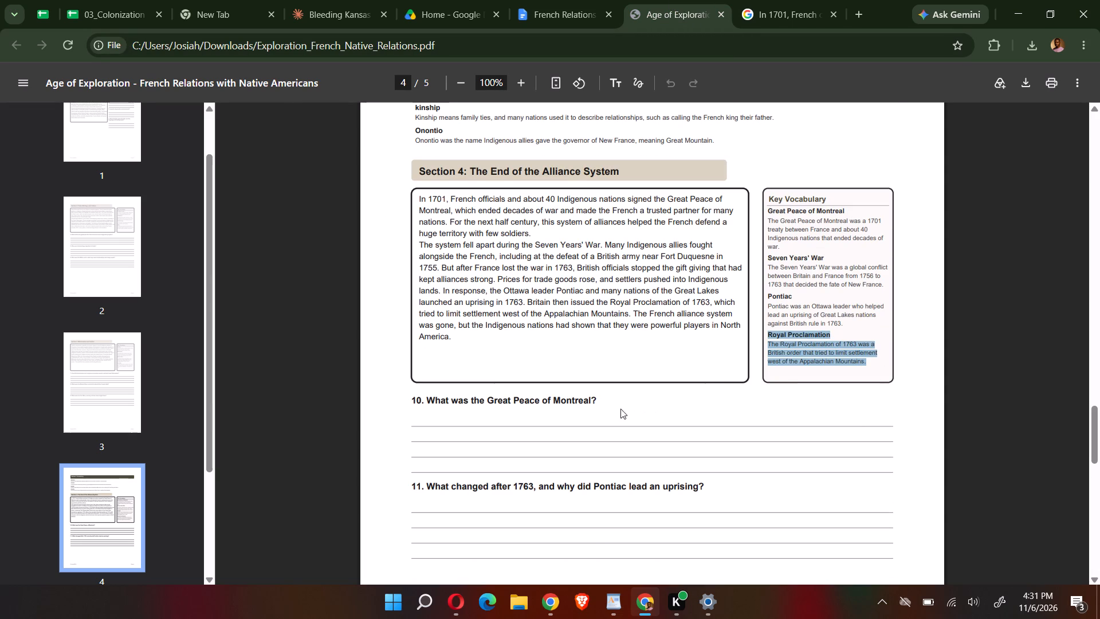
drag(599, 401, 457, 403)
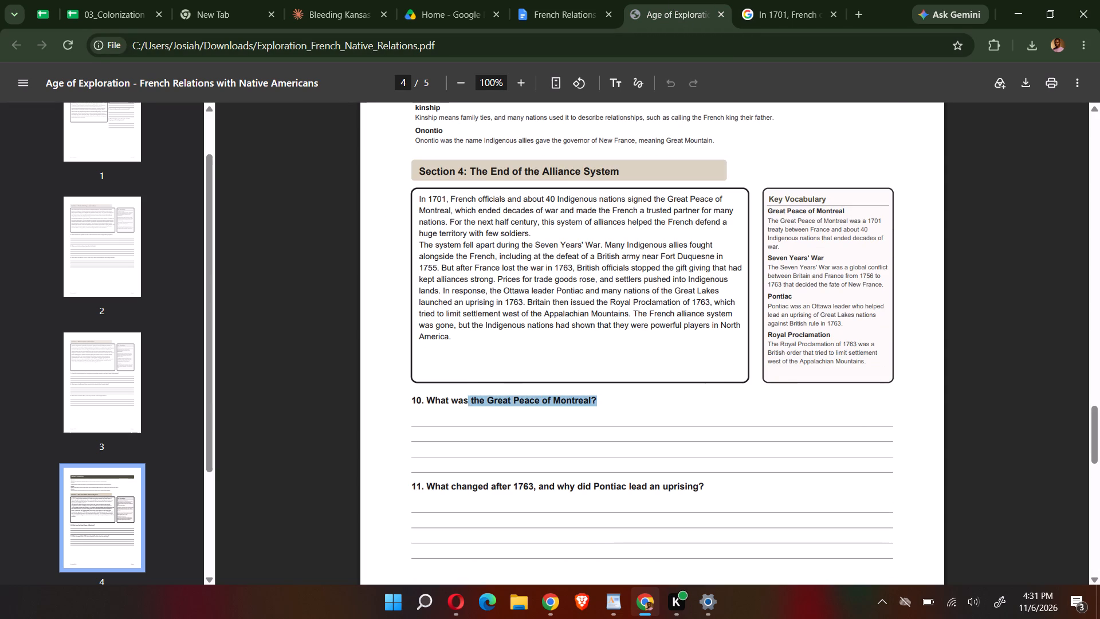
drag(457, 403, 429, 400)
key(ctrl+c)
click(543, 0)
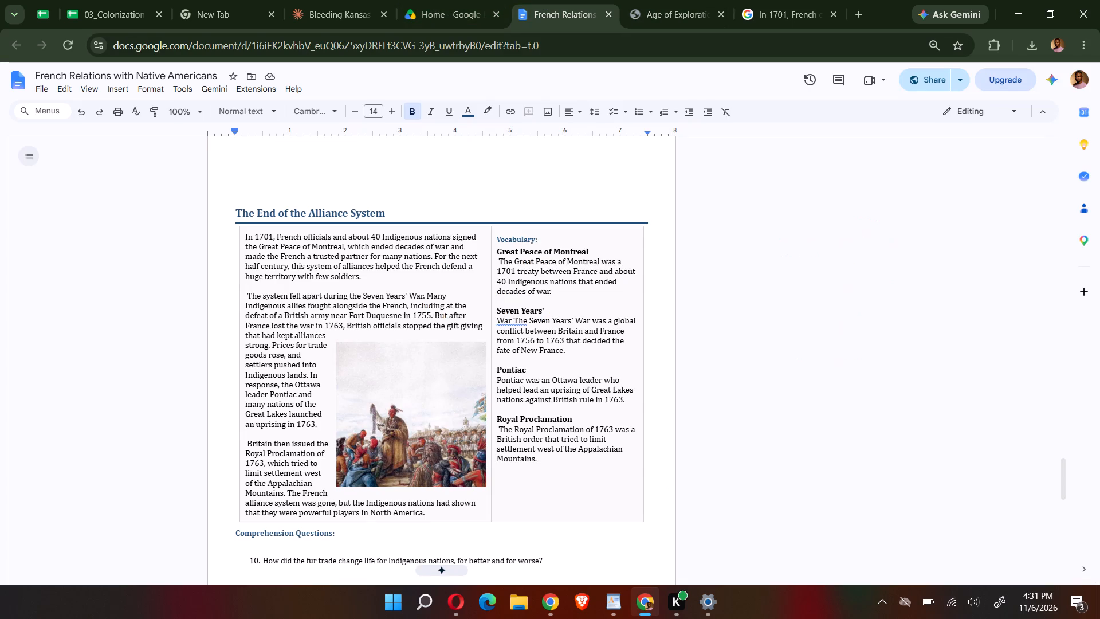
scroll(450, 391, down, 2)
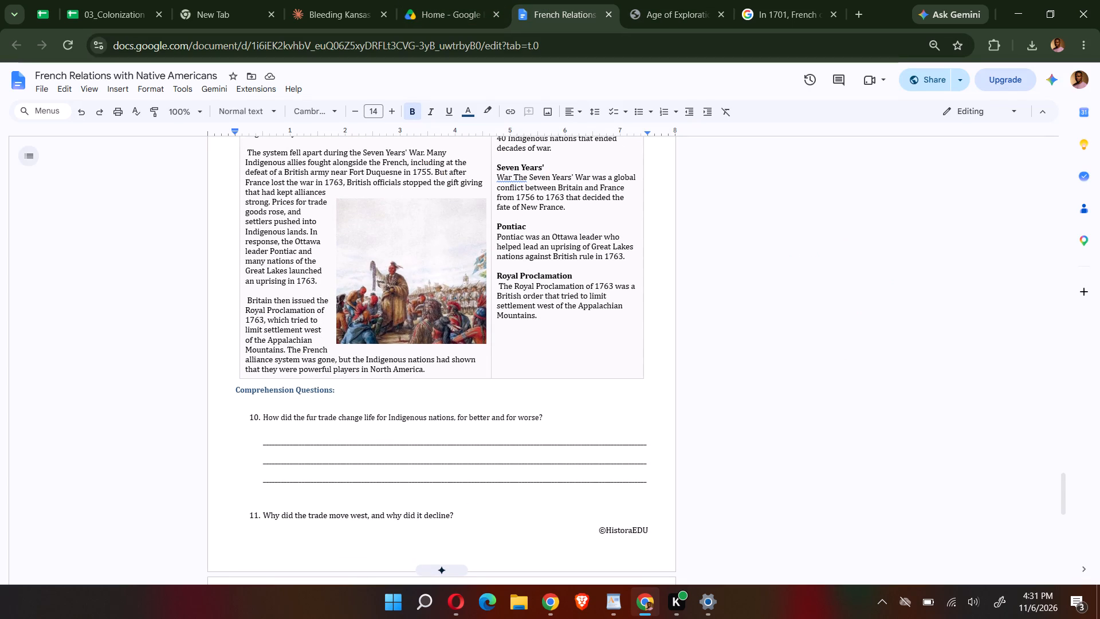
drag(543, 414, 268, 422)
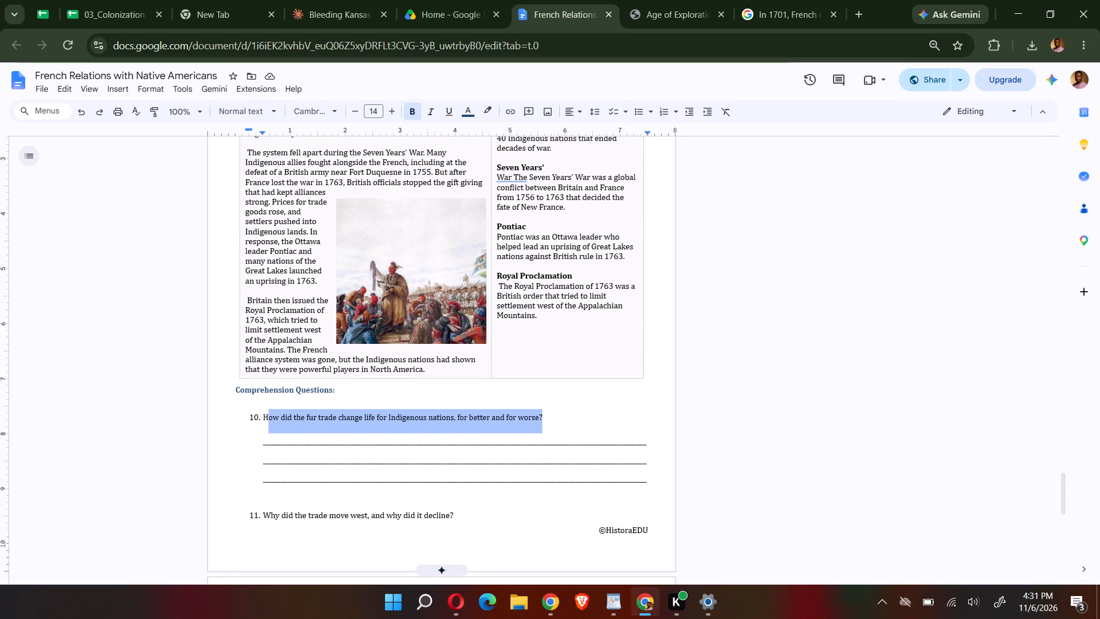
drag(268, 422, 259, 422)
key(BackSpace)
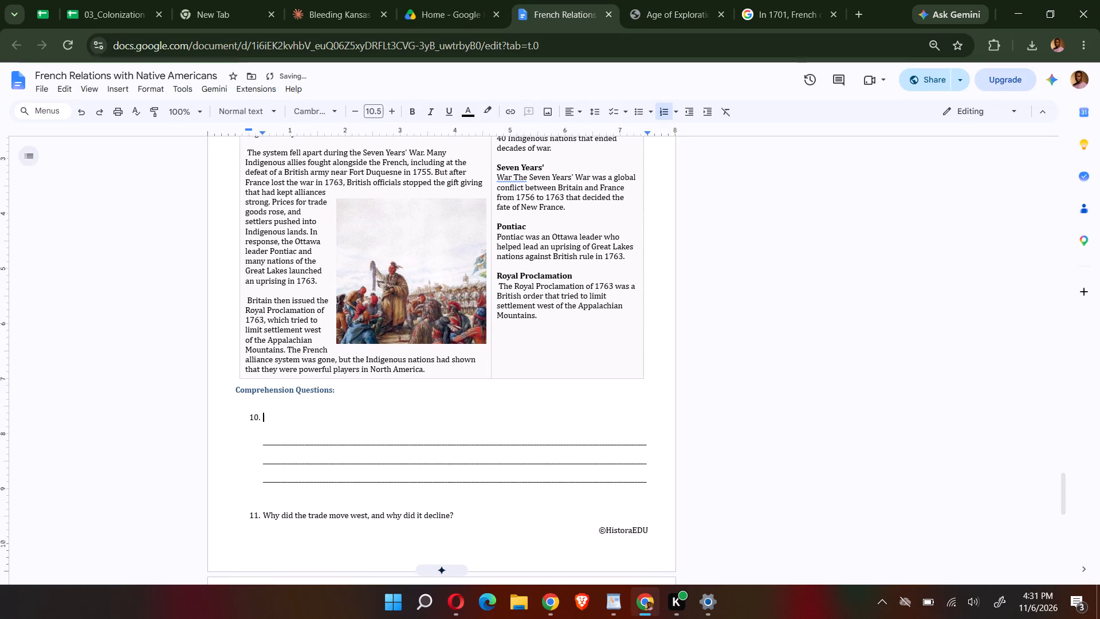
key(ctrl+v)
Replace comprehension question 11 with the PDF's "What changed after 1763, and why did Pontiac lead an uprising?".
drag(453, 518, 430, 523)
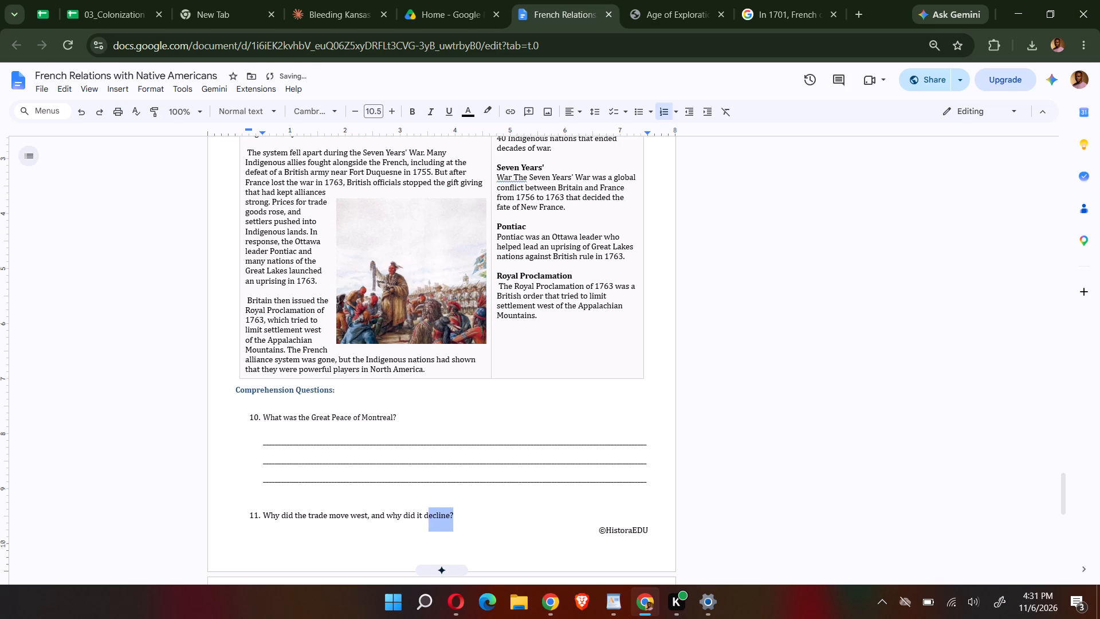
drag(430, 523, 265, 514)
key(BackSpace)
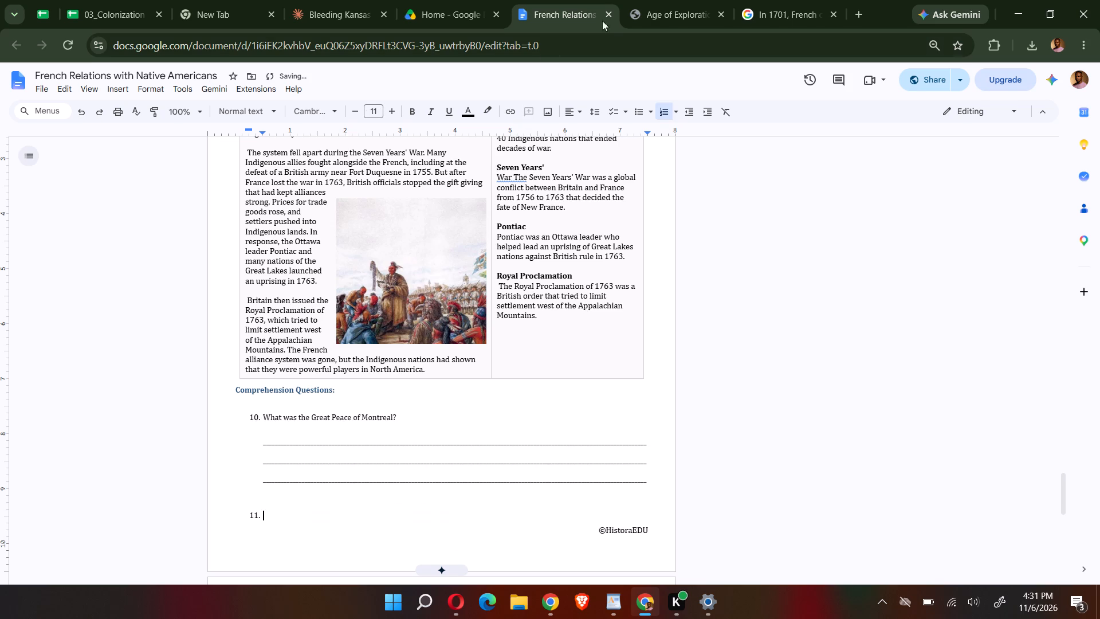
click(639, 6)
scroll(649, 309, down, 1)
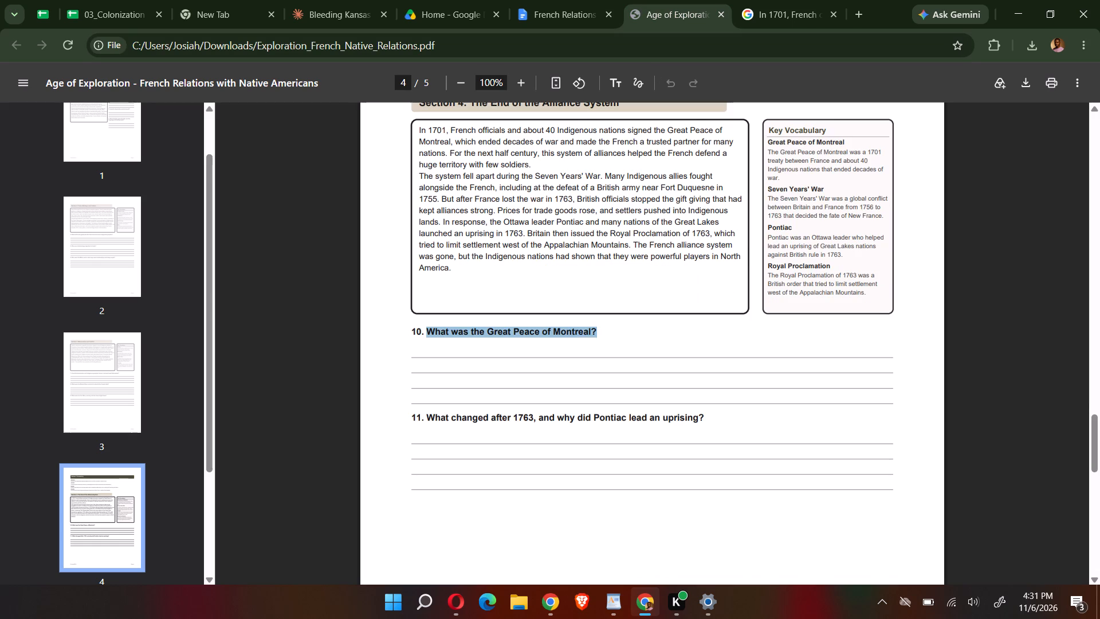
drag(709, 411, 484, 415)
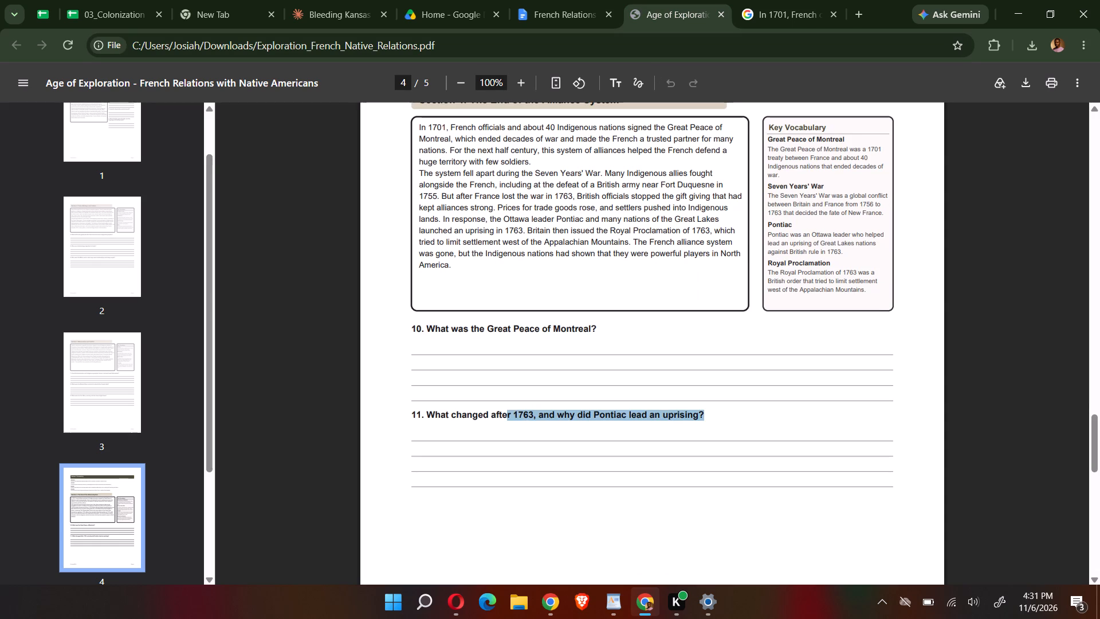
drag(484, 415, 426, 415)
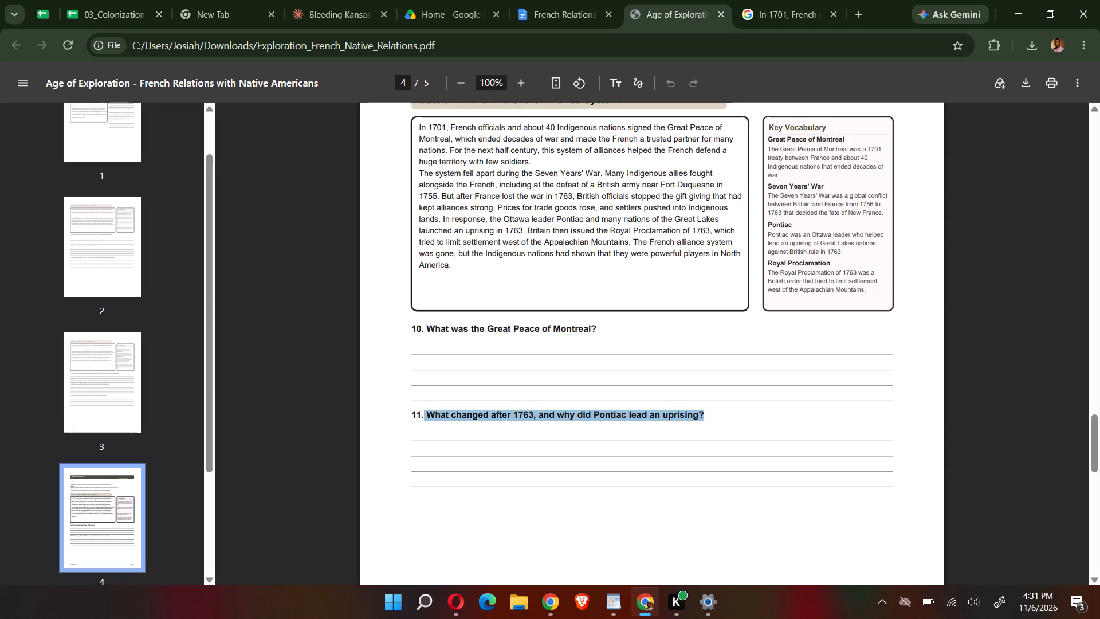
key(ctrl+c)
click(550, 0)
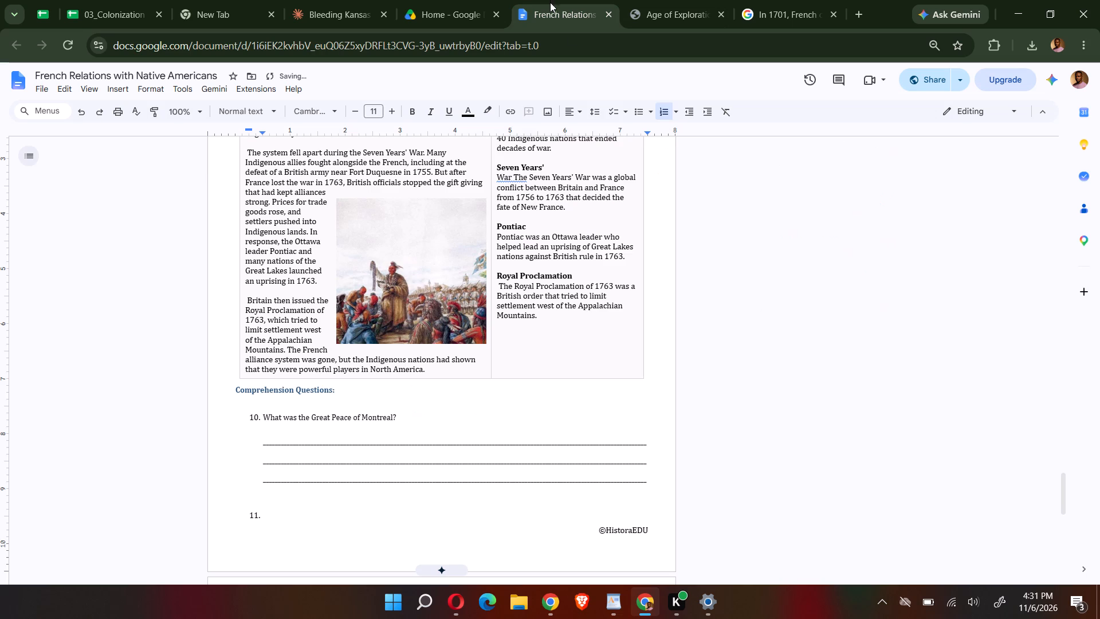
scroll(546, 360, down, 2)
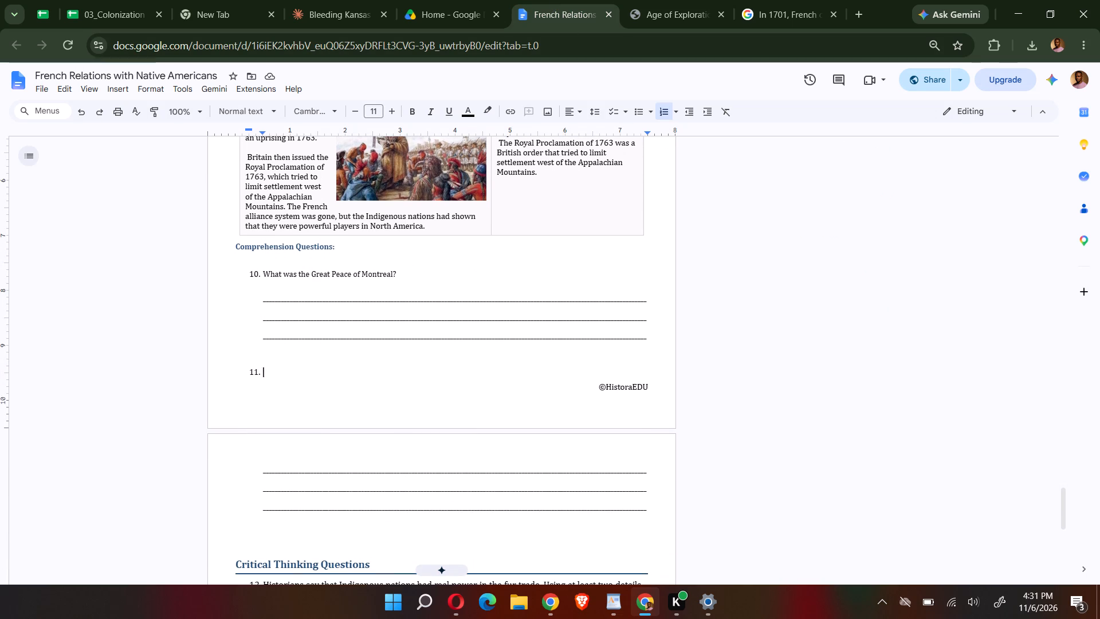
key(ctrl+v)
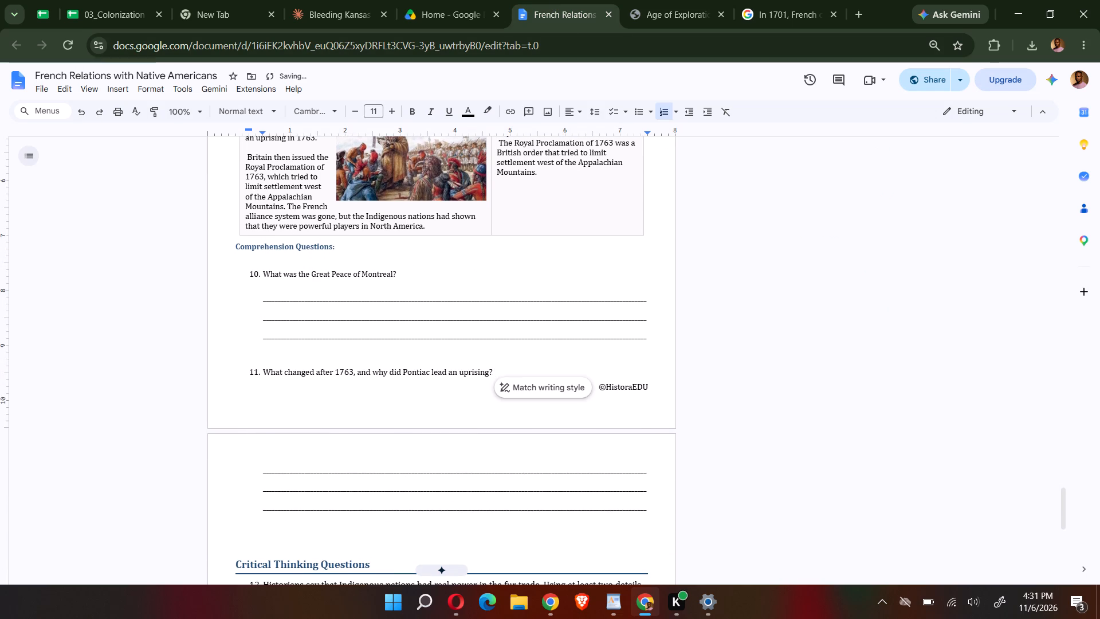
Replace critical thinking question 12 with the PDF's question on how the French and Indigenous relationship was both cooperative and conflicted.
click(635, 8)
scroll(645, 158, down, 2)
scroll(667, 286, down, 2)
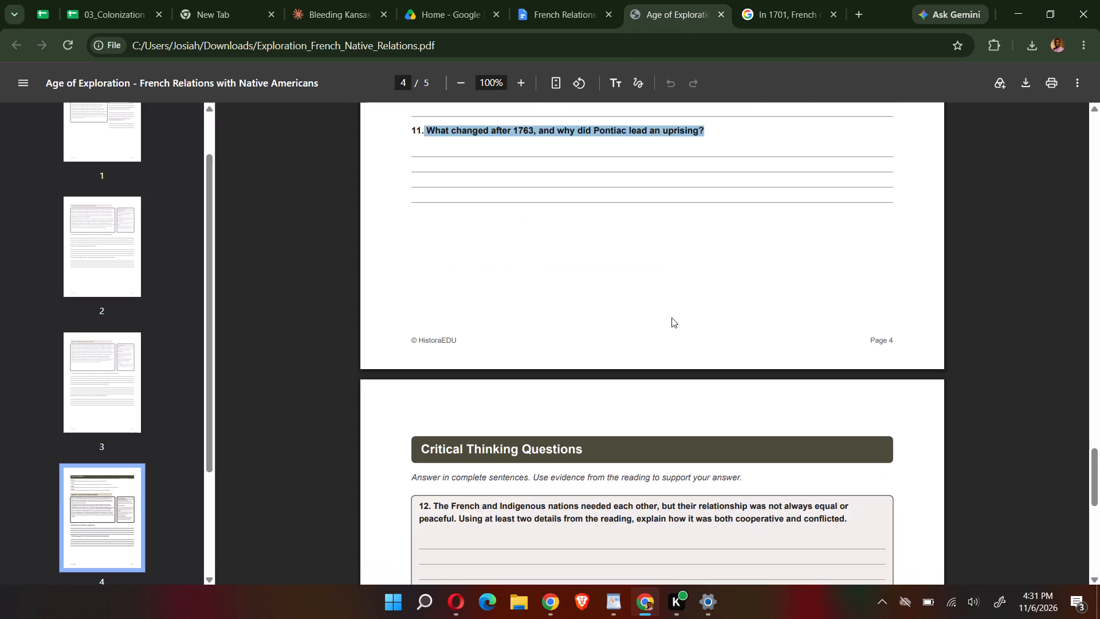
scroll(673, 322, down, 2)
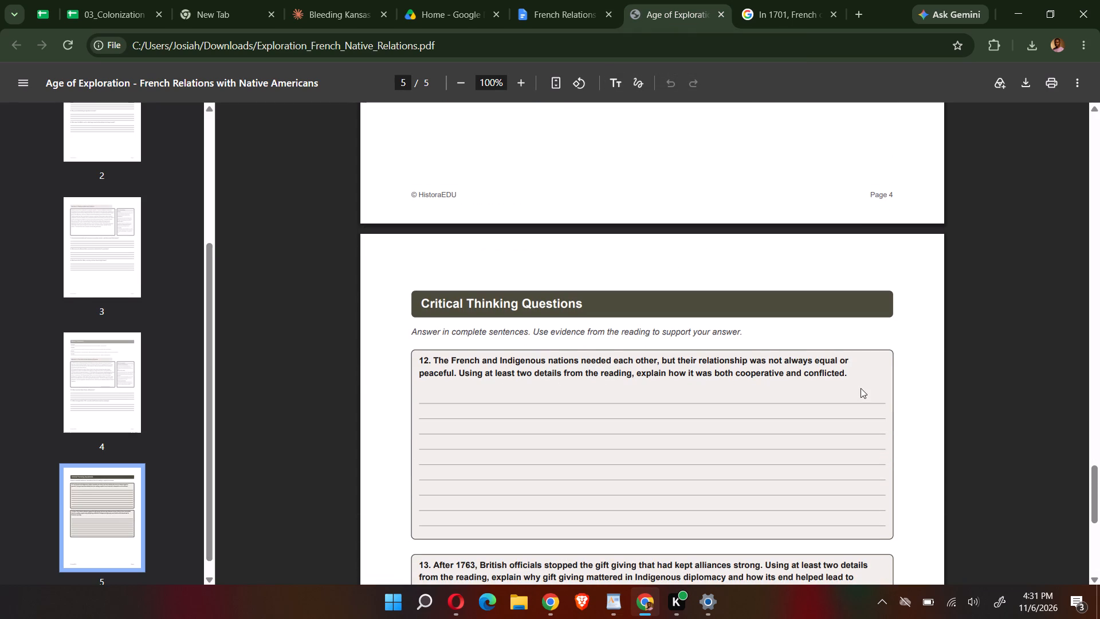
drag(846, 373, 655, 365)
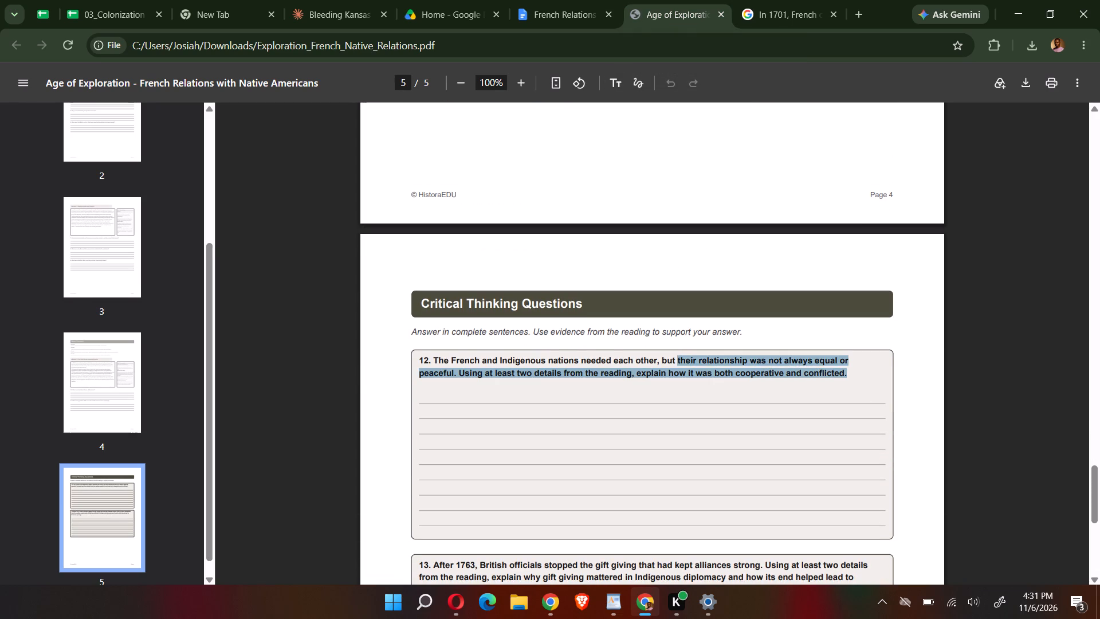
drag(655, 365, 434, 361)
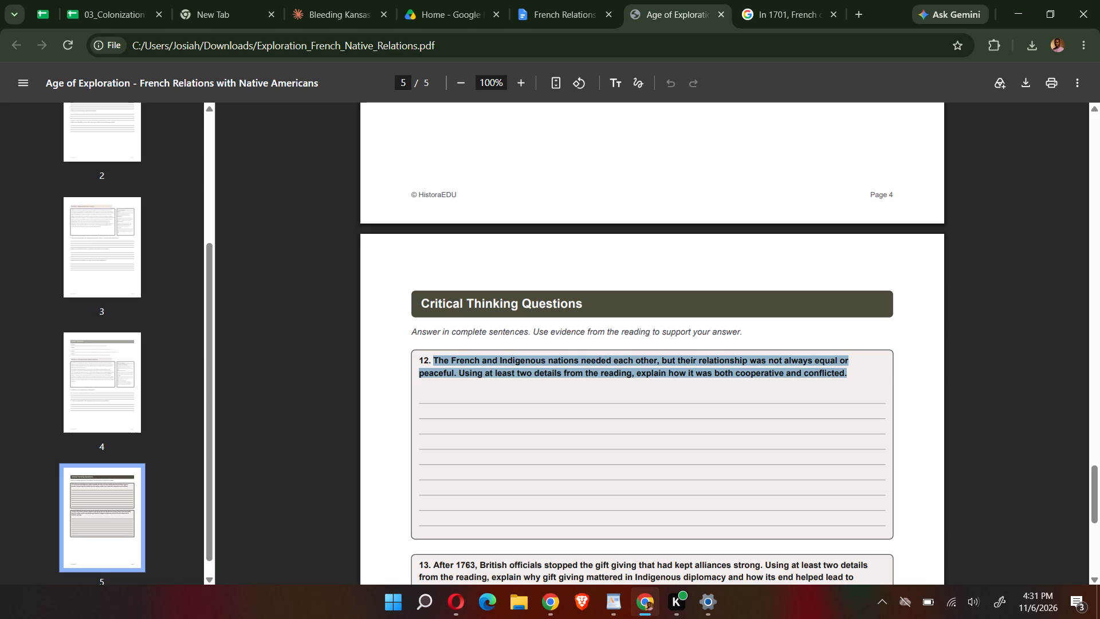
key(ctrl+c)
click(537, 0)
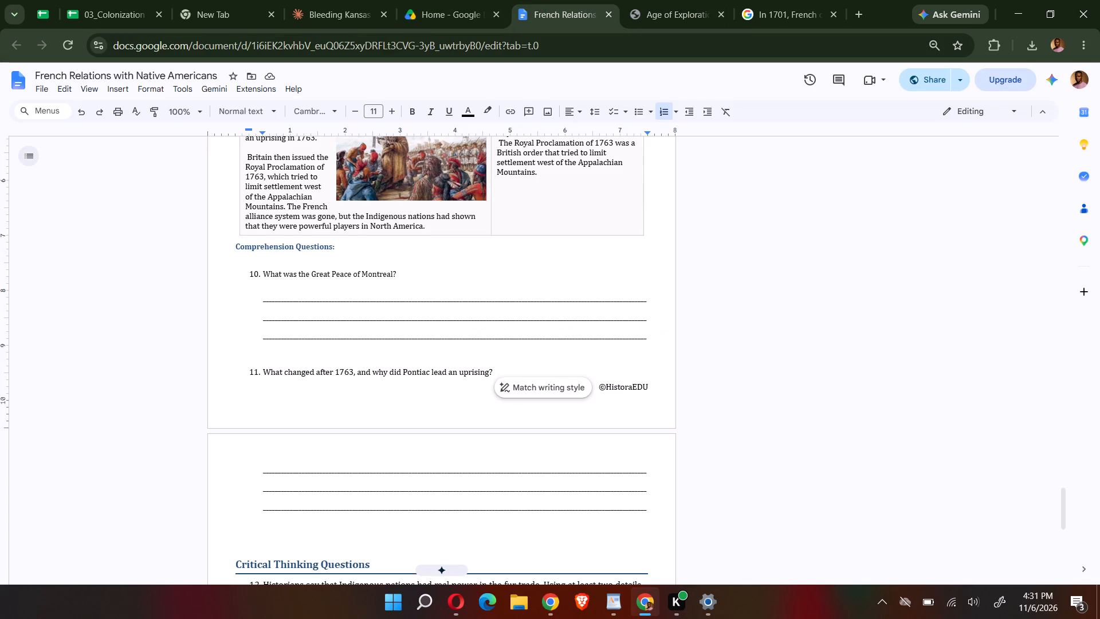
scroll(398, 369, down, 2)
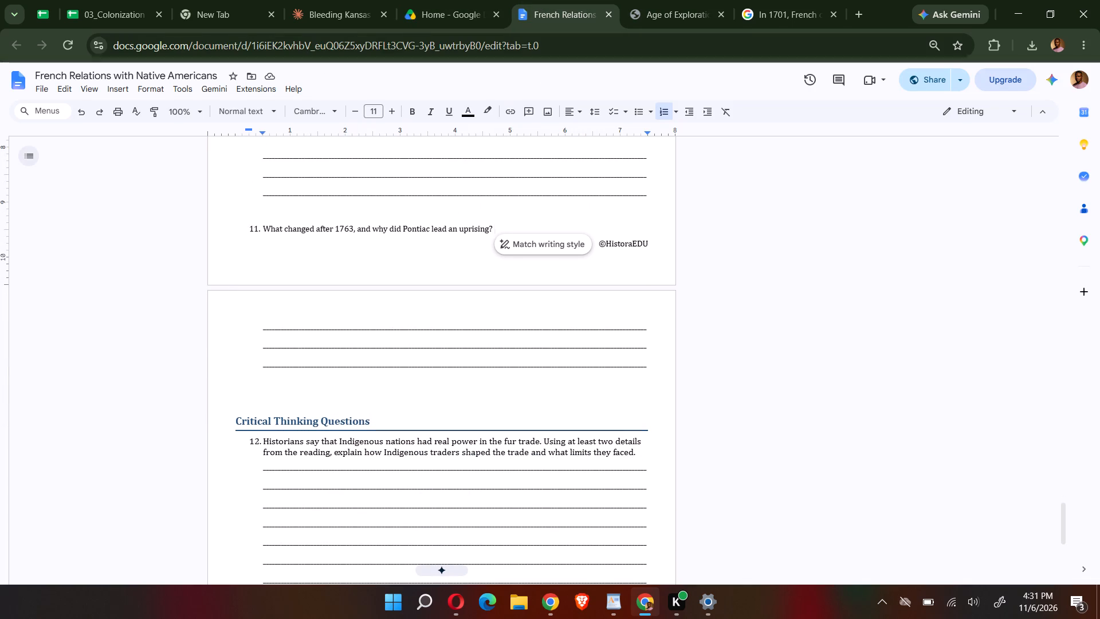
drag(634, 456, 272, 434)
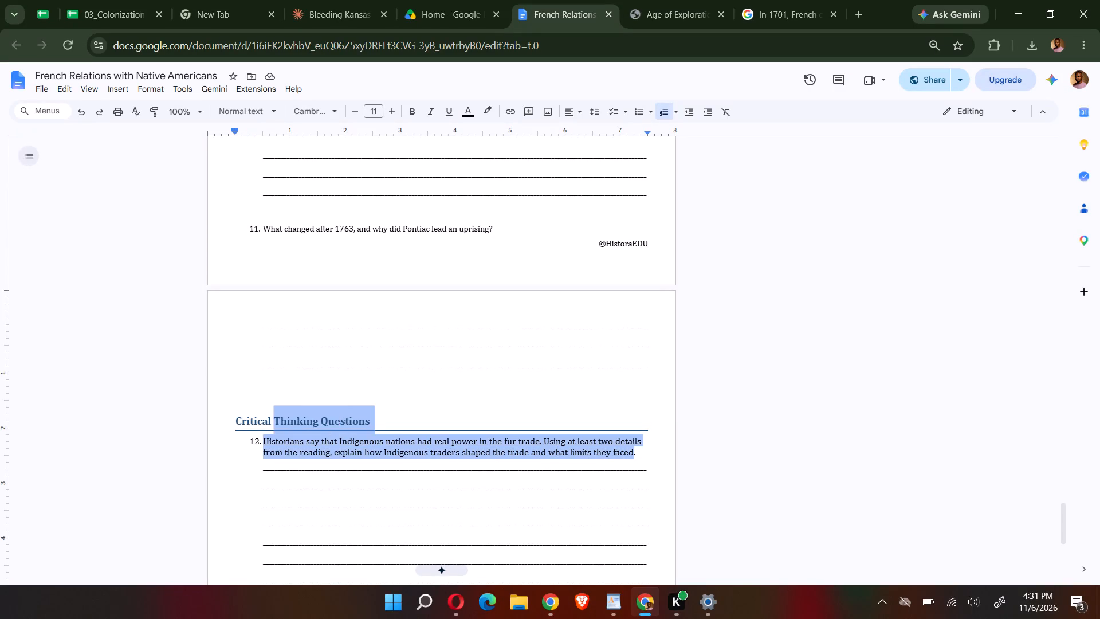
drag(272, 434, 262, 444)
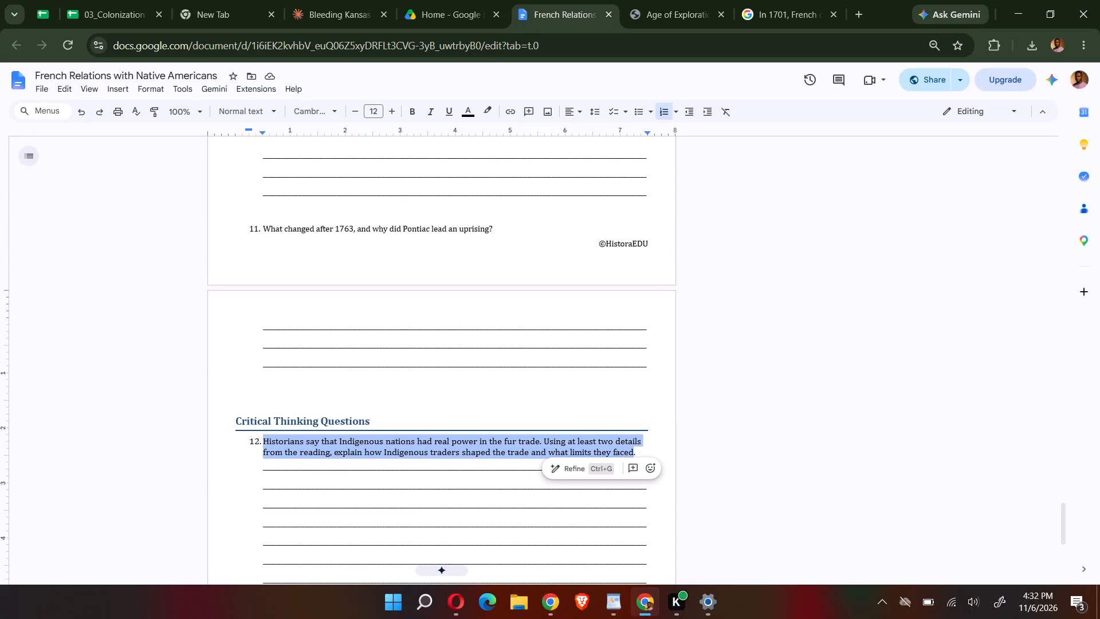
key(BackSpace)
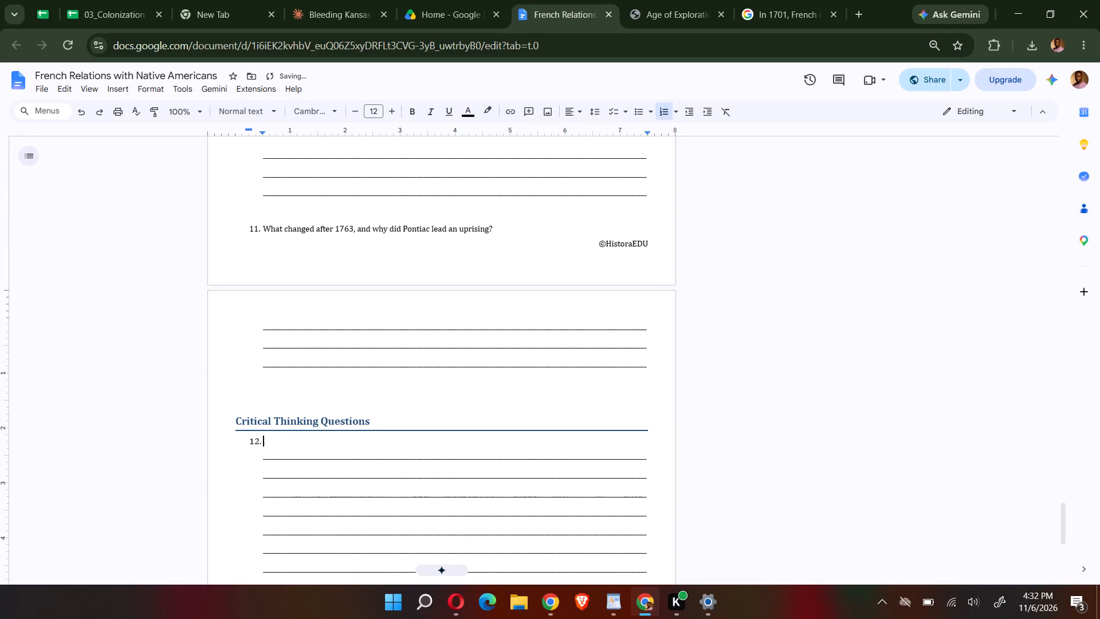
key(ctrl+v)
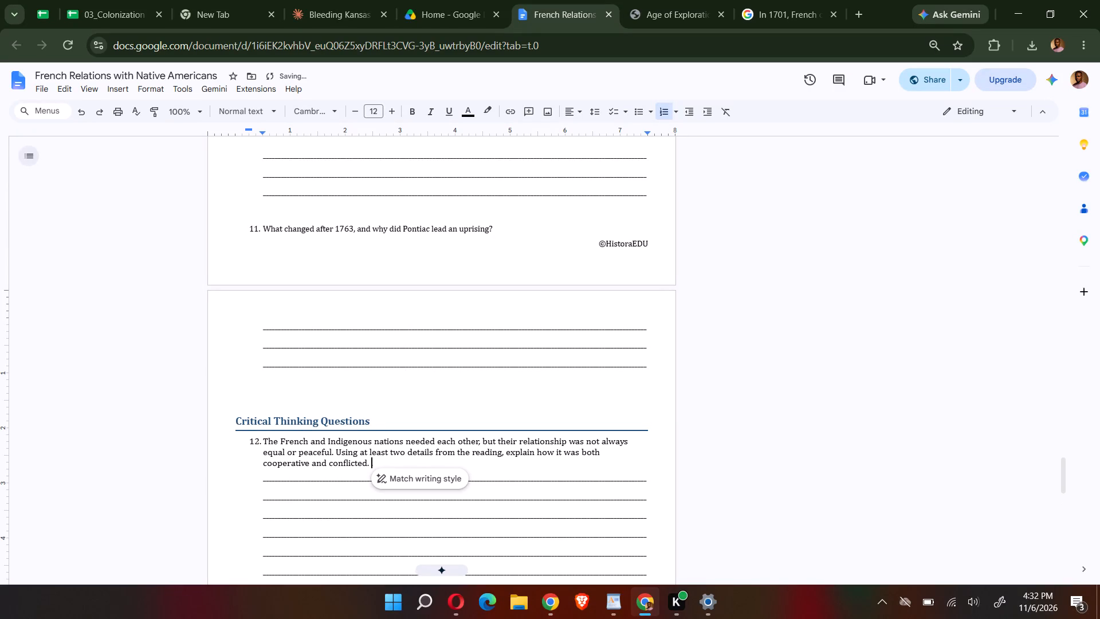
Replace critical thinking question 13 with the PDF's question on why gift giving mattered and how its end helped lead to Pontiac's uprising.
scroll(319, 431, down, 3)
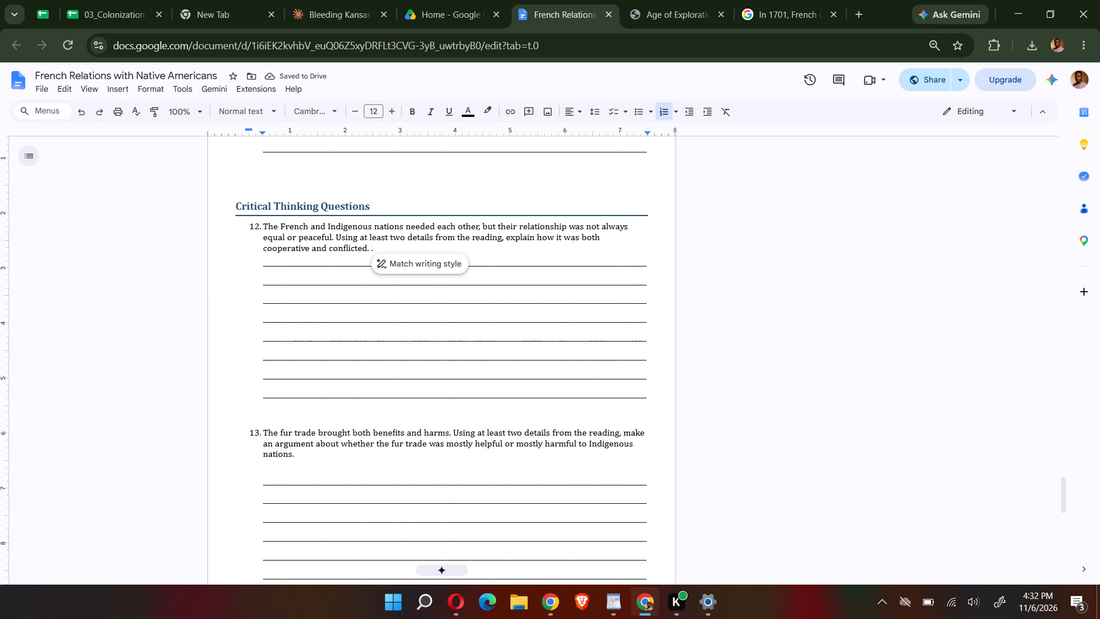
drag(308, 460, 268, 426)
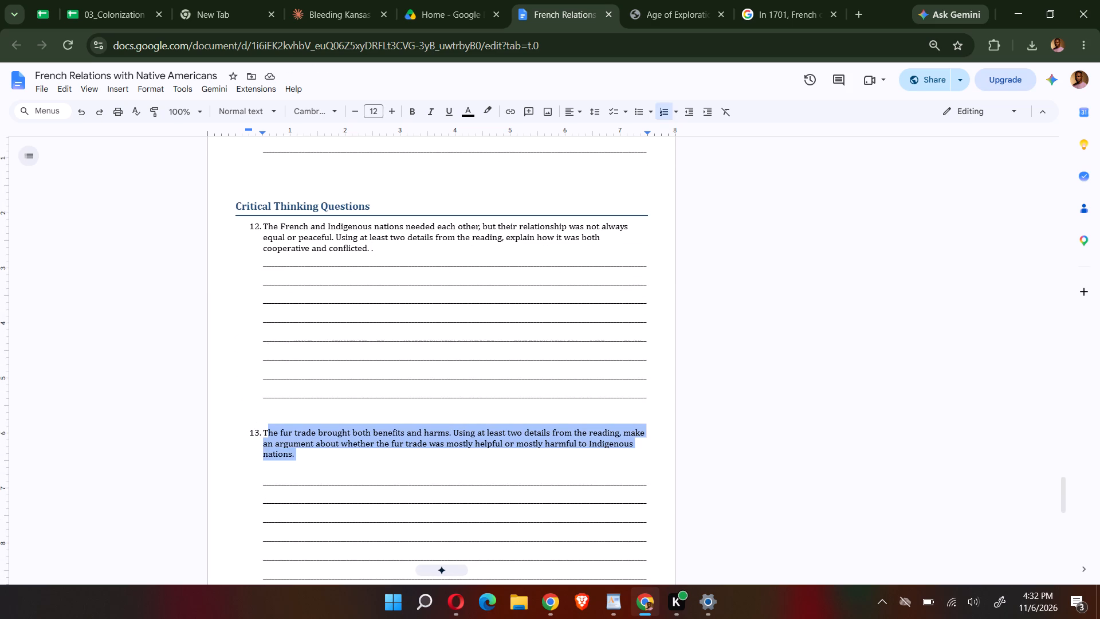
drag(268, 426, 264, 427)
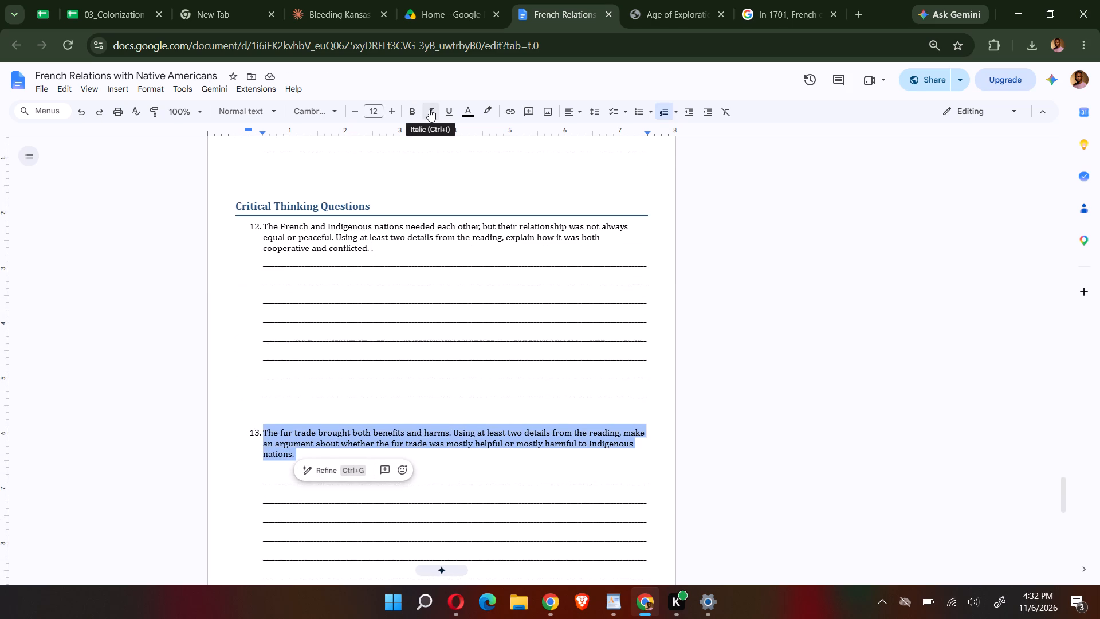
key(Delete)
click(659, 0)
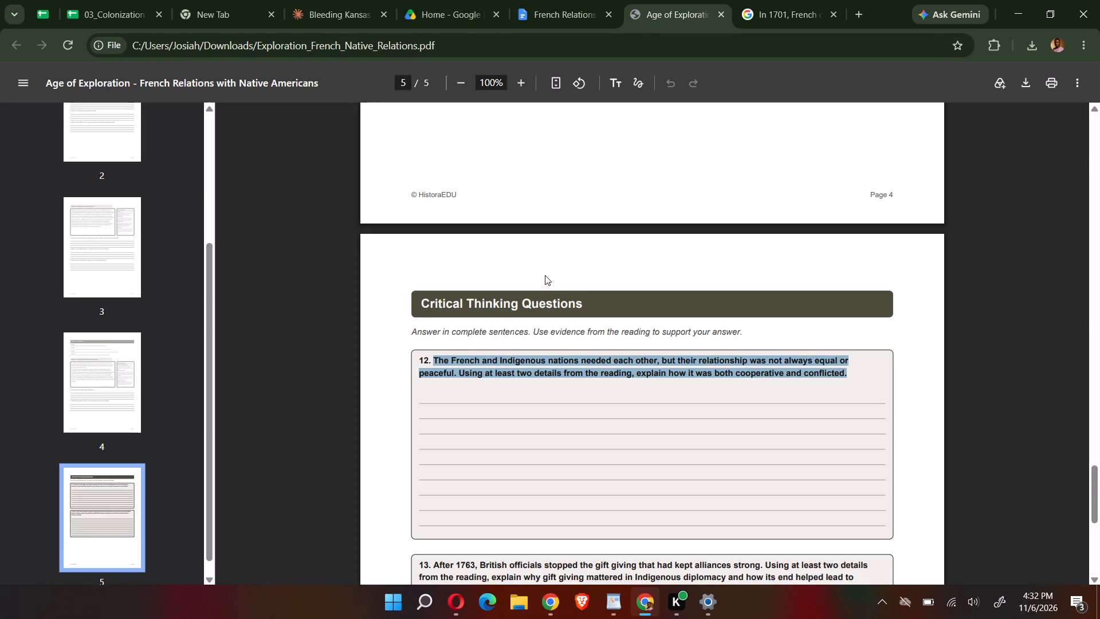
scroll(545, 281, down, 3)
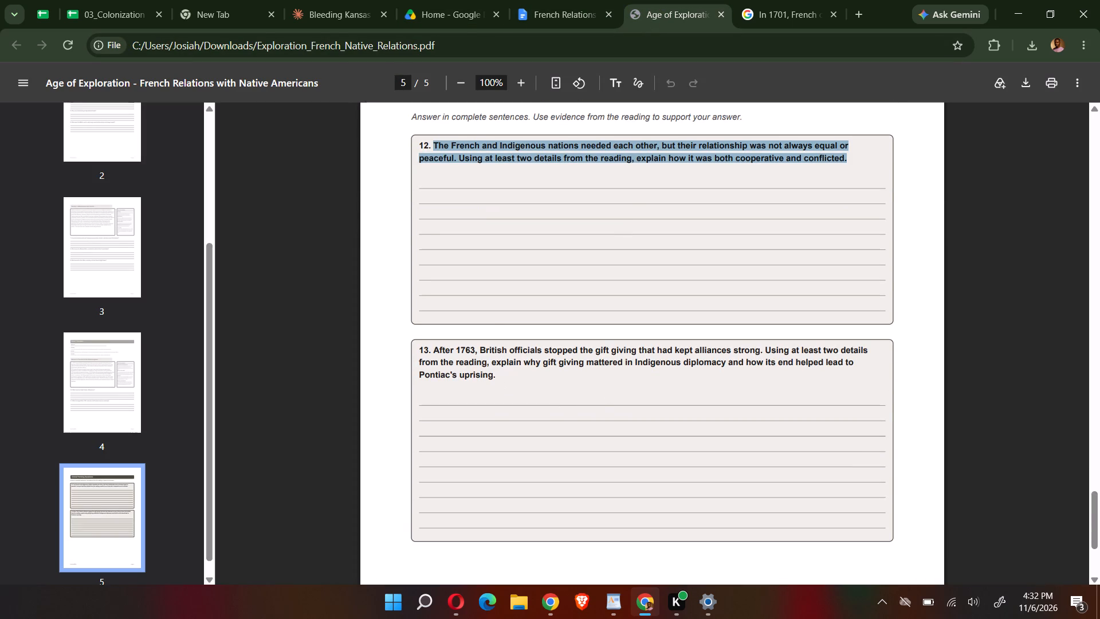
drag(501, 379, 435, 344)
key(ctrl+c)
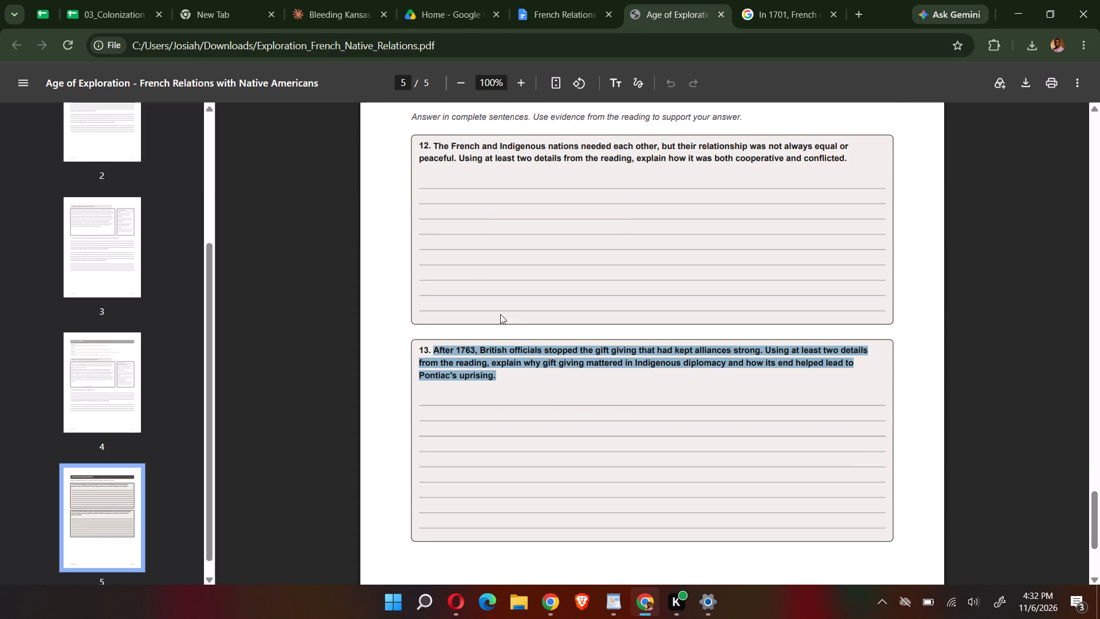
click(540, 17)
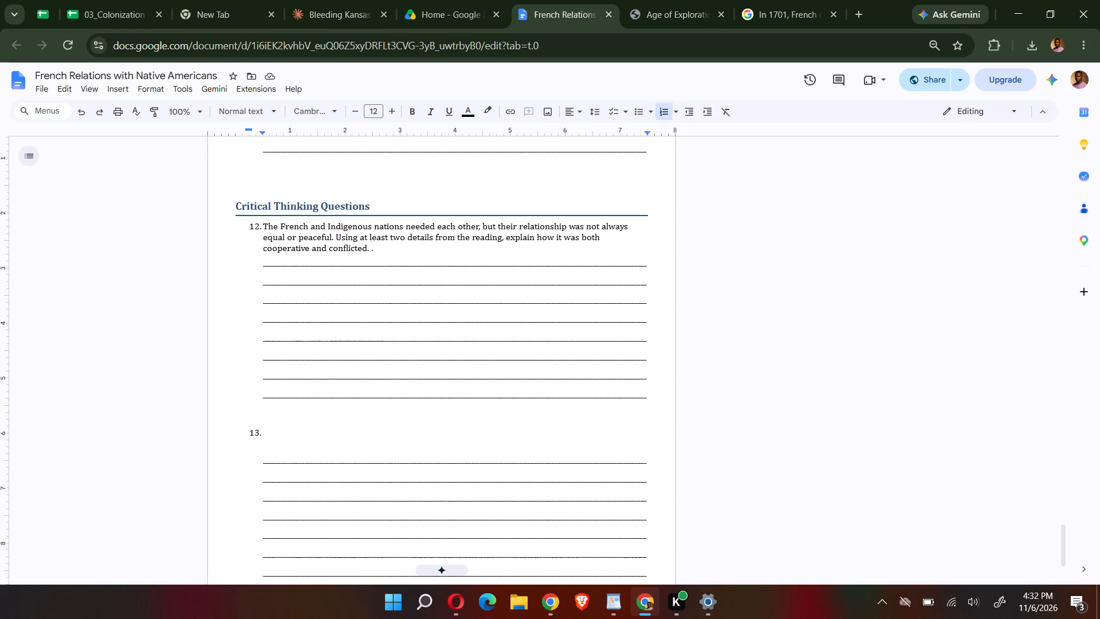
key(ctrl+v)
Compare the font sizes of comprehension questions 11 and 10, and set question 10's text to size 11.
scroll(398, 395, up, 3)
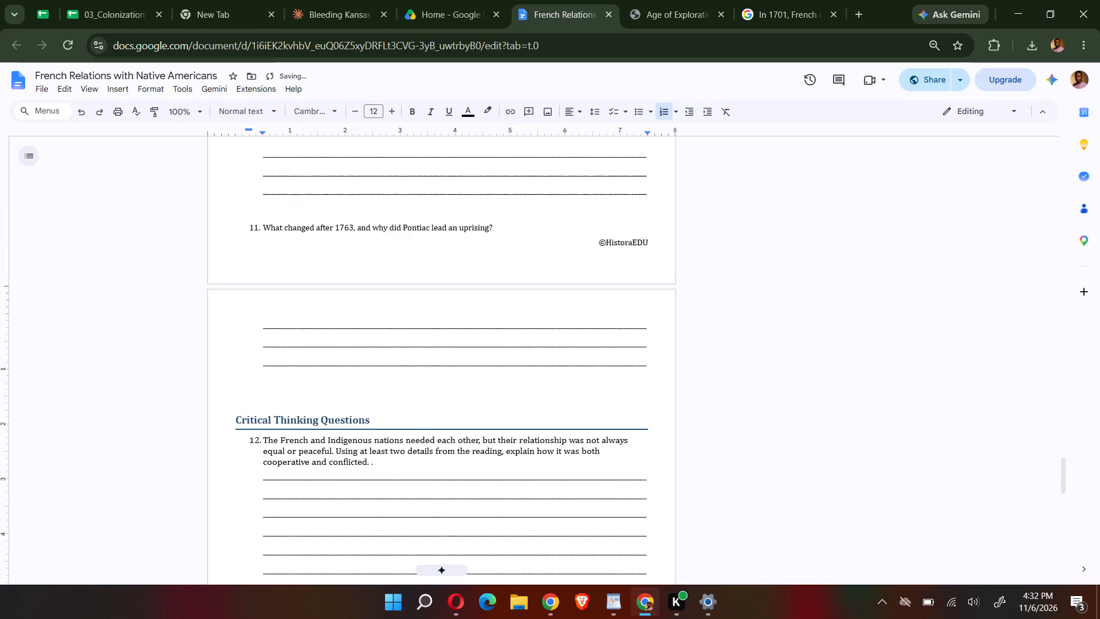
scroll(404, 390, up, 2)
drag(493, 371, 348, 371)
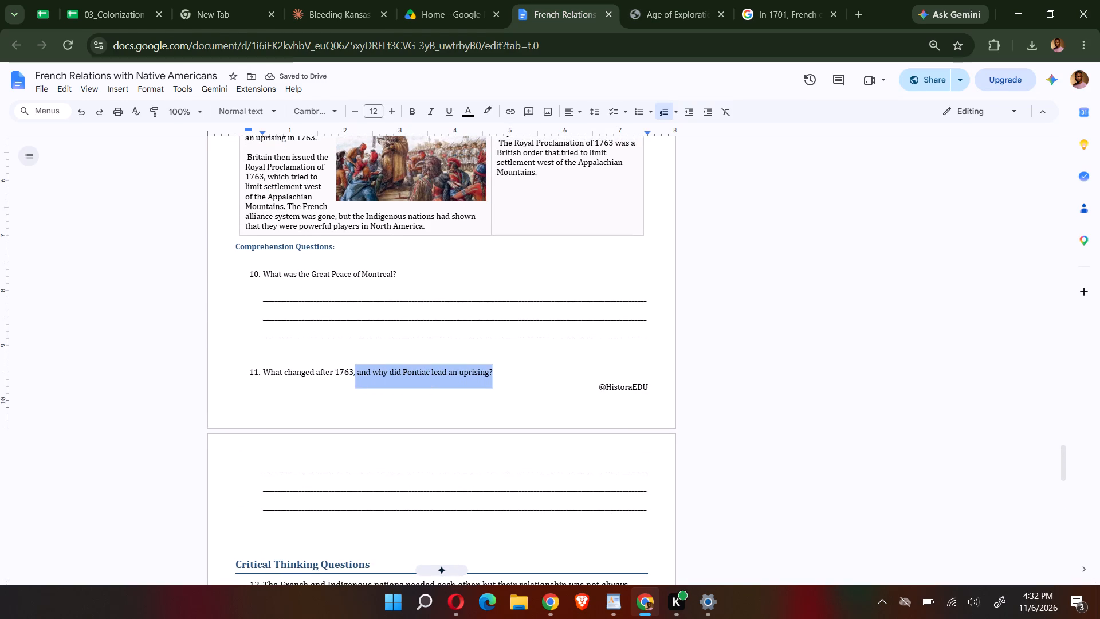
drag(348, 371, 261, 371)
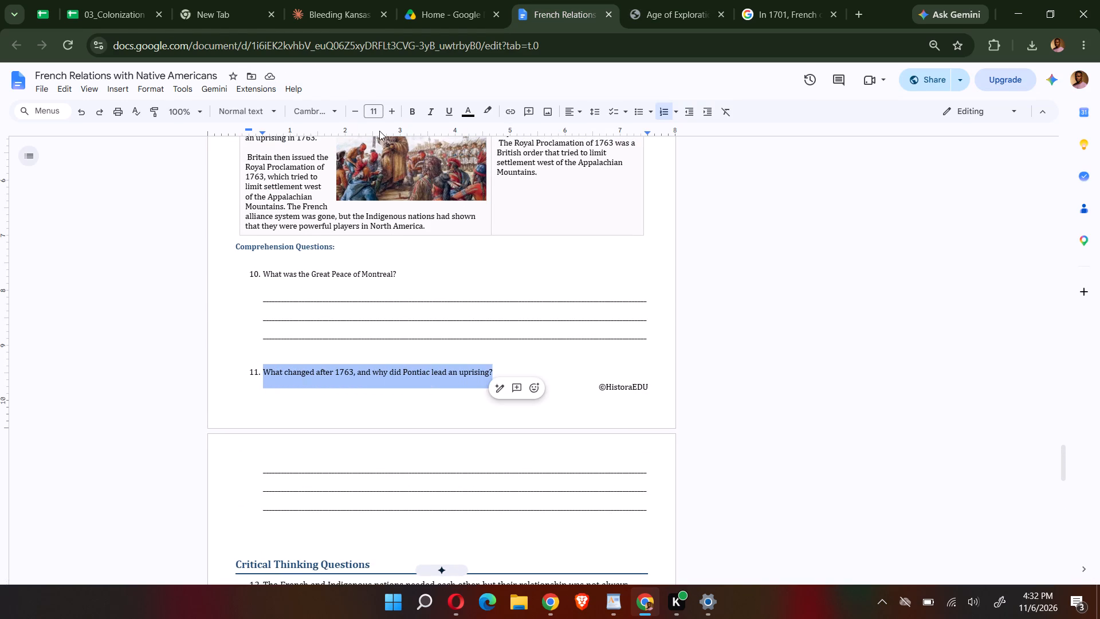
drag(399, 275, 384, 275)
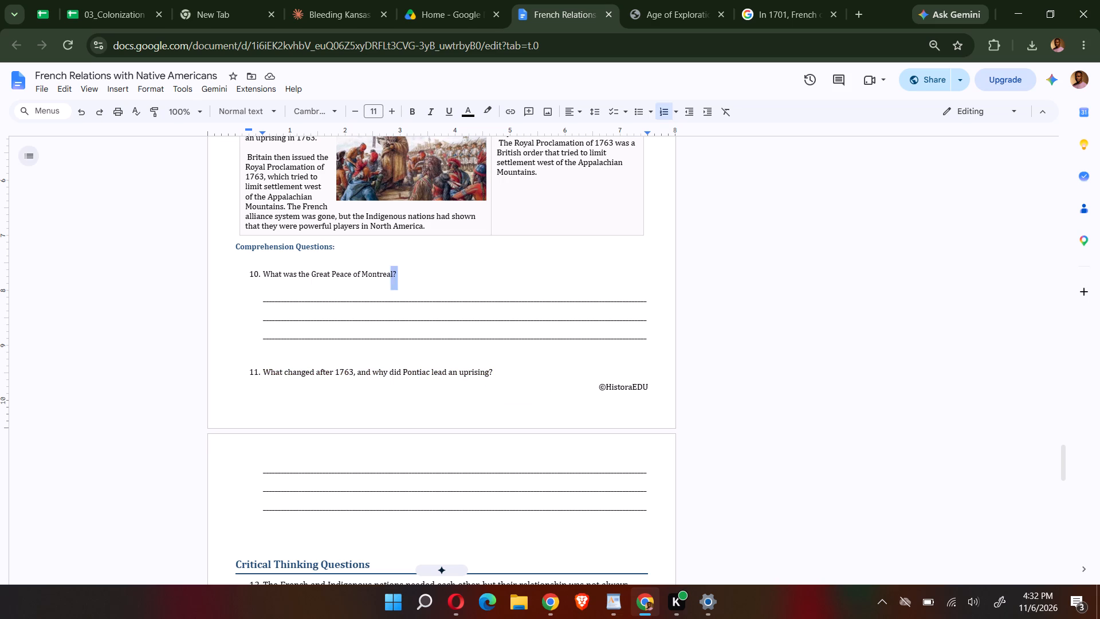
drag(384, 275, 264, 274)
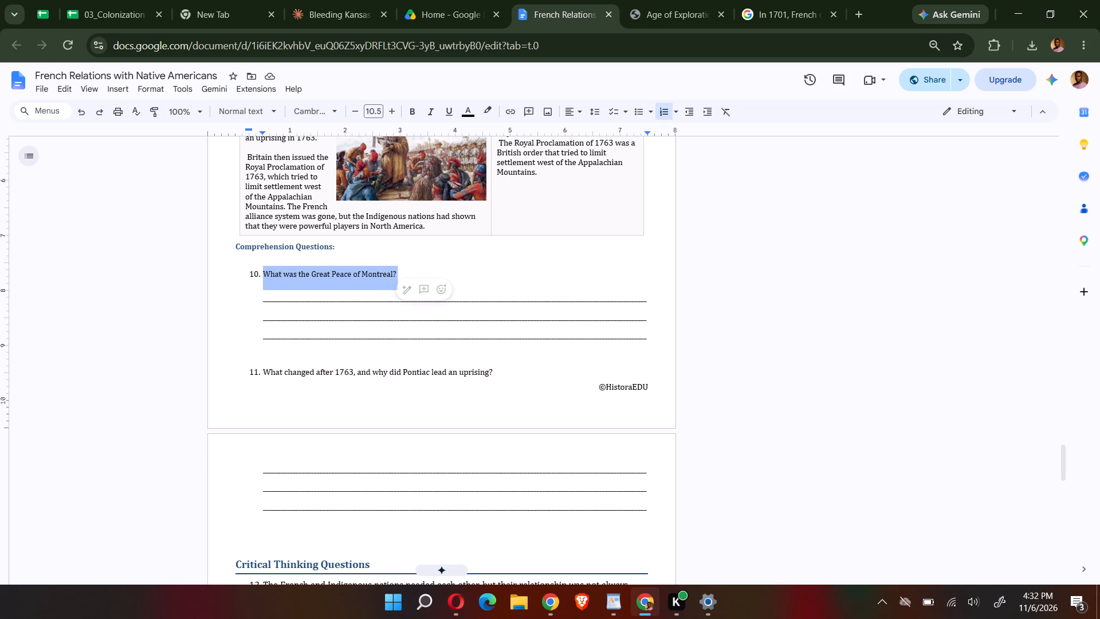
click(378, 112)
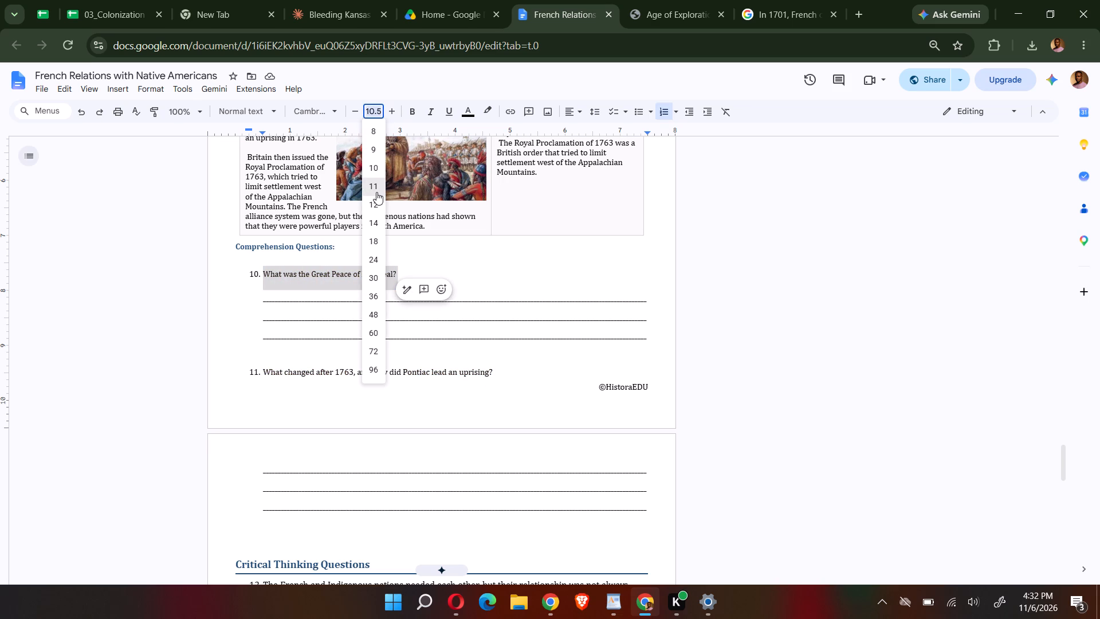
click(378, 188)
Check the font size of comprehension questions 9, 8 and 7 in the French Relations with Native Americans worksheet.
scroll(450, 293, up, 5)
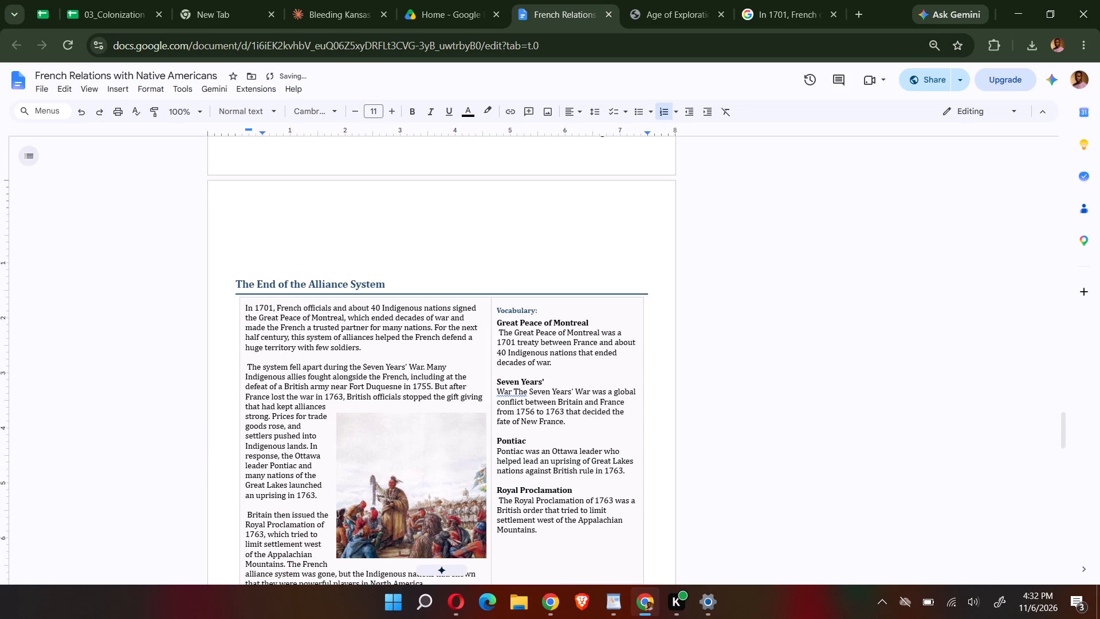
scroll(451, 293, up, 7)
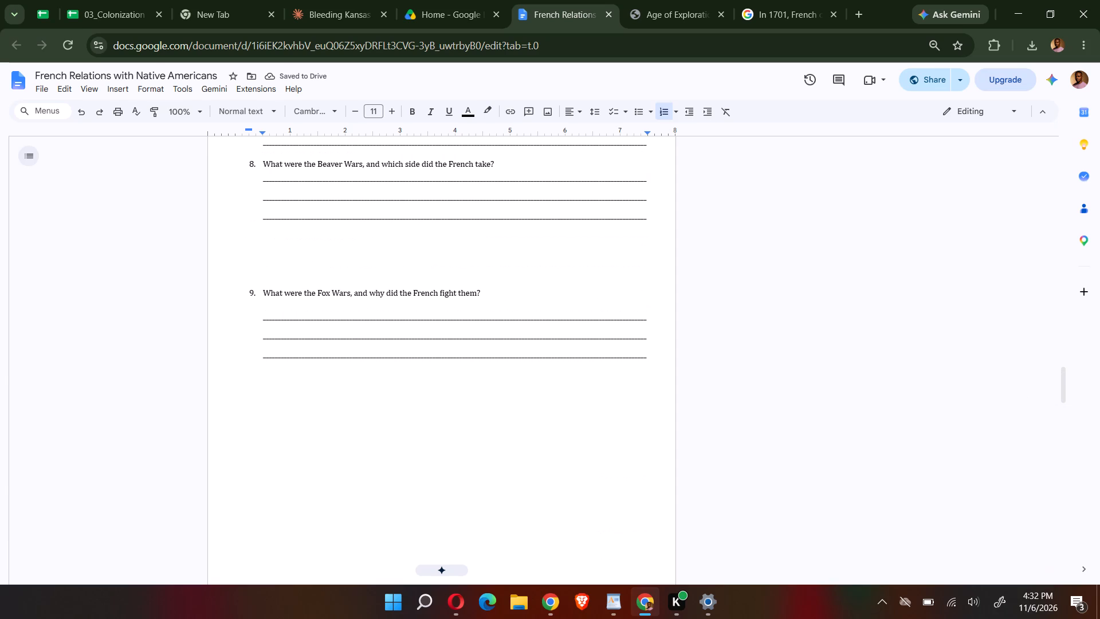
drag(485, 288, 268, 295)
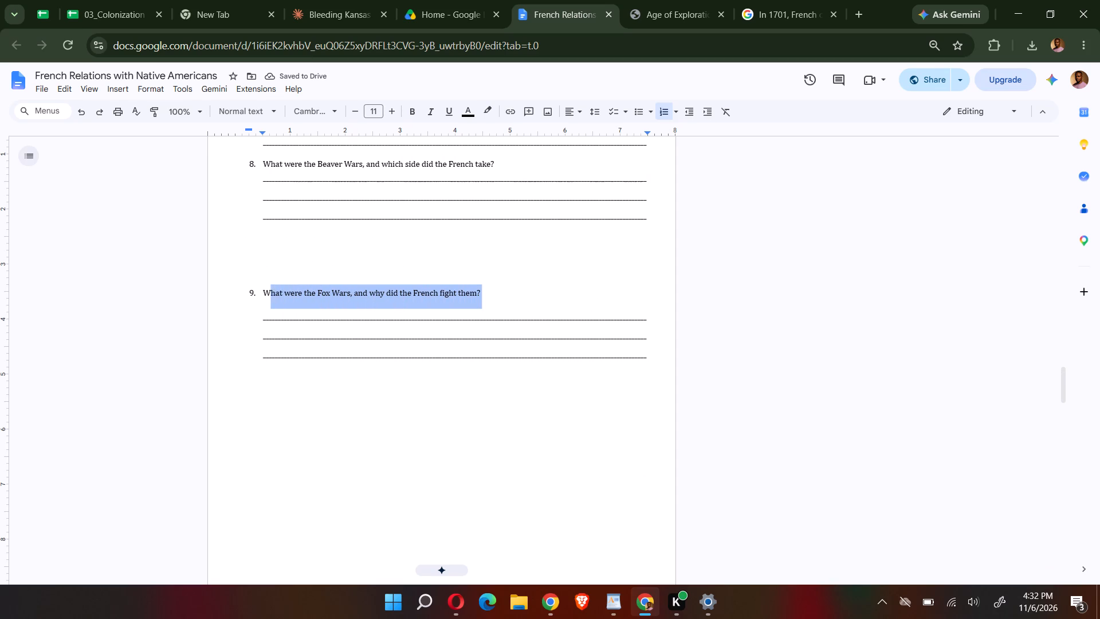
drag(268, 295, 258, 295)
scroll(399, 240, up, 2)
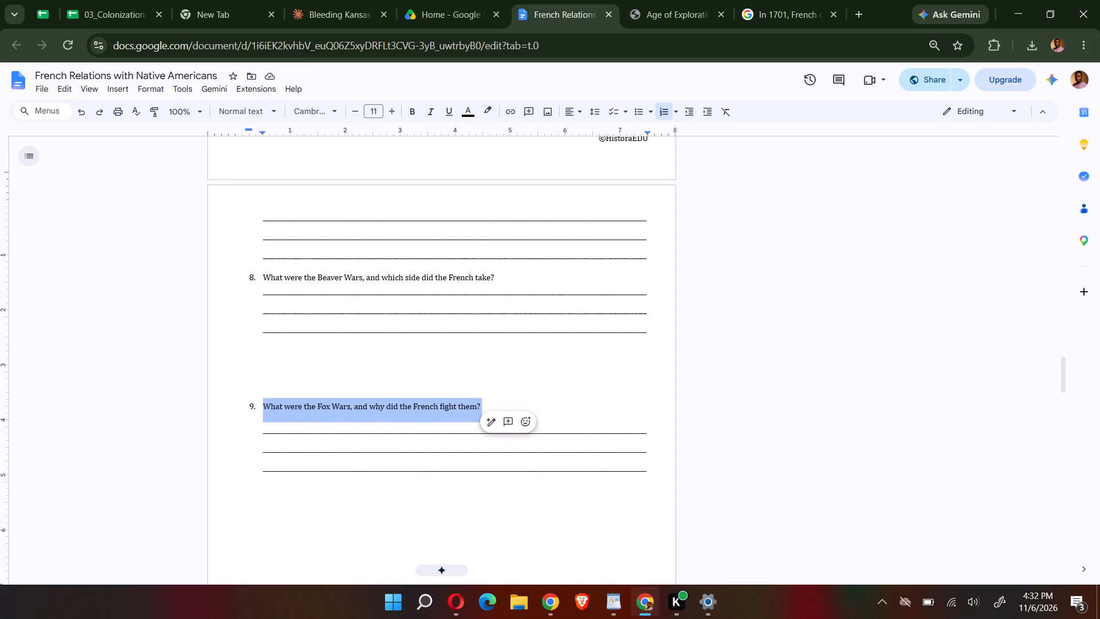
drag(496, 305, 312, 305)
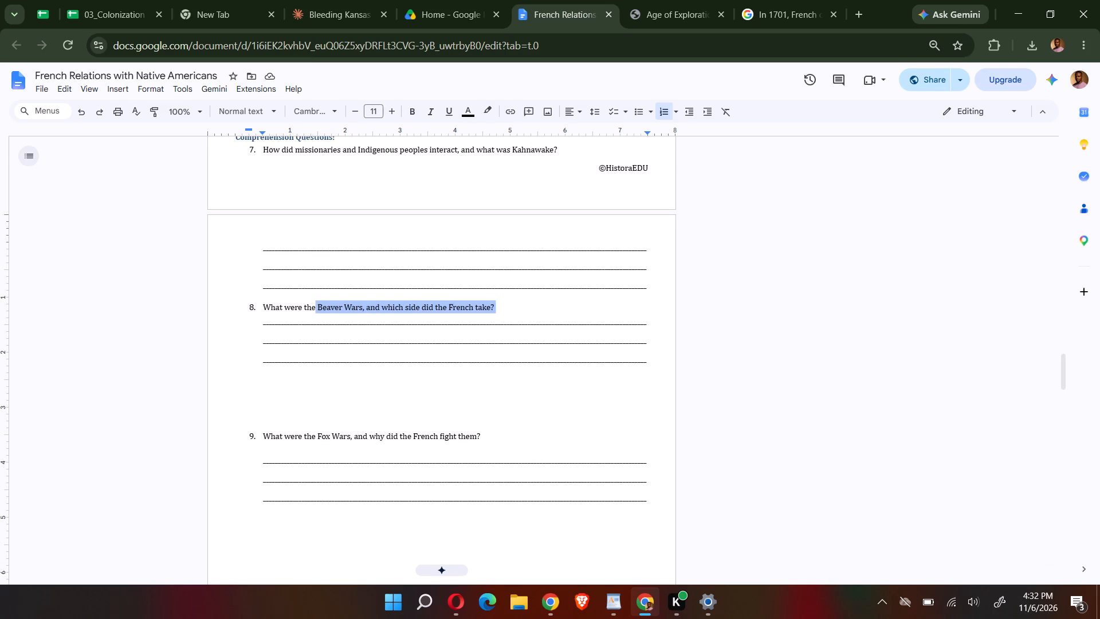
drag(312, 305, 260, 306)
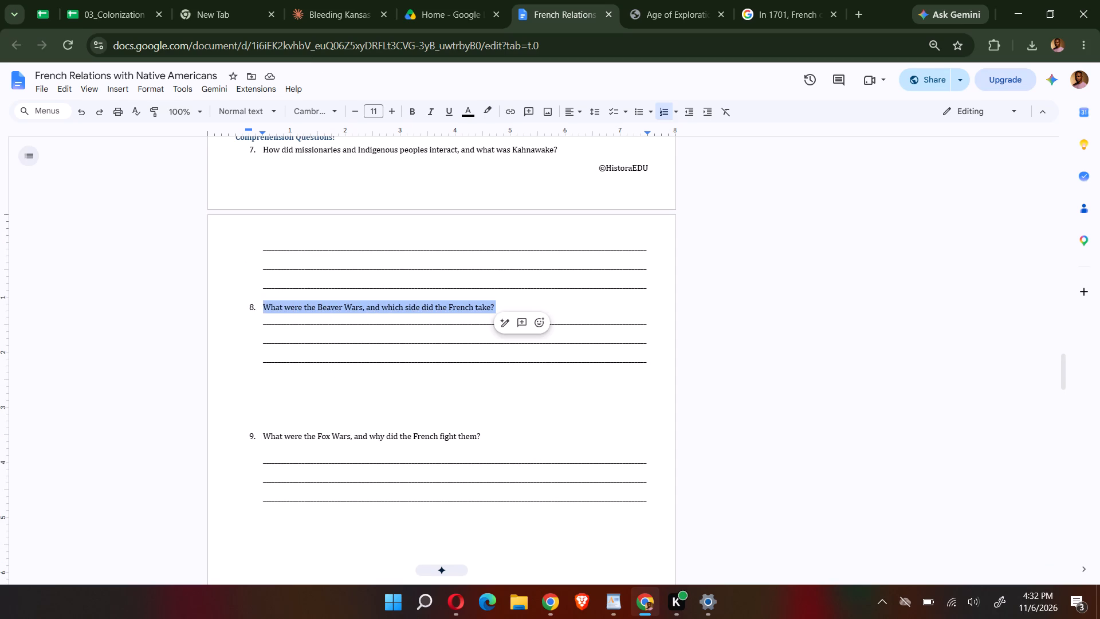
scroll(417, 254, up, 3)
drag(566, 366, 465, 373)
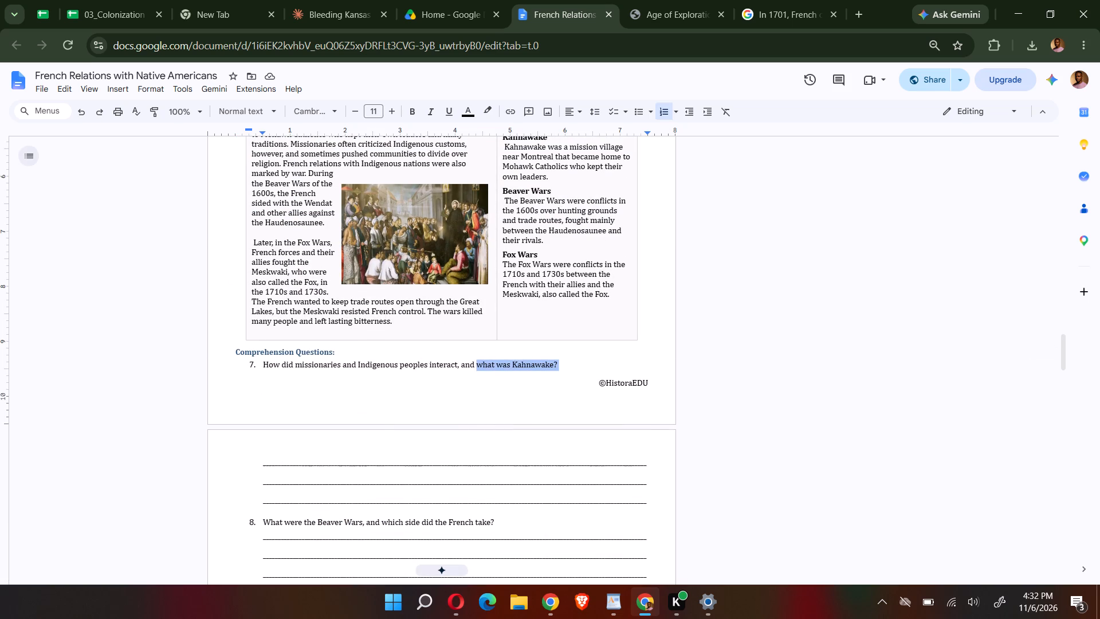
drag(465, 373, 264, 370)
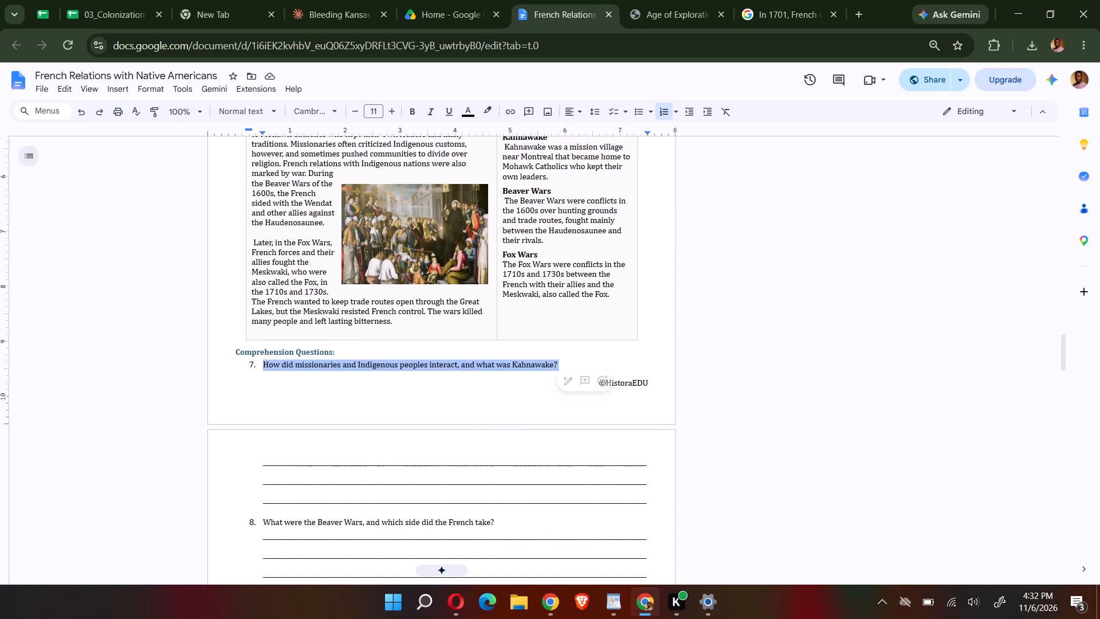
Check the font size of comprehension questions 6, 5 and 4 for the Trade, Marriage, and Culture section.
scroll(365, 293, up, 5)
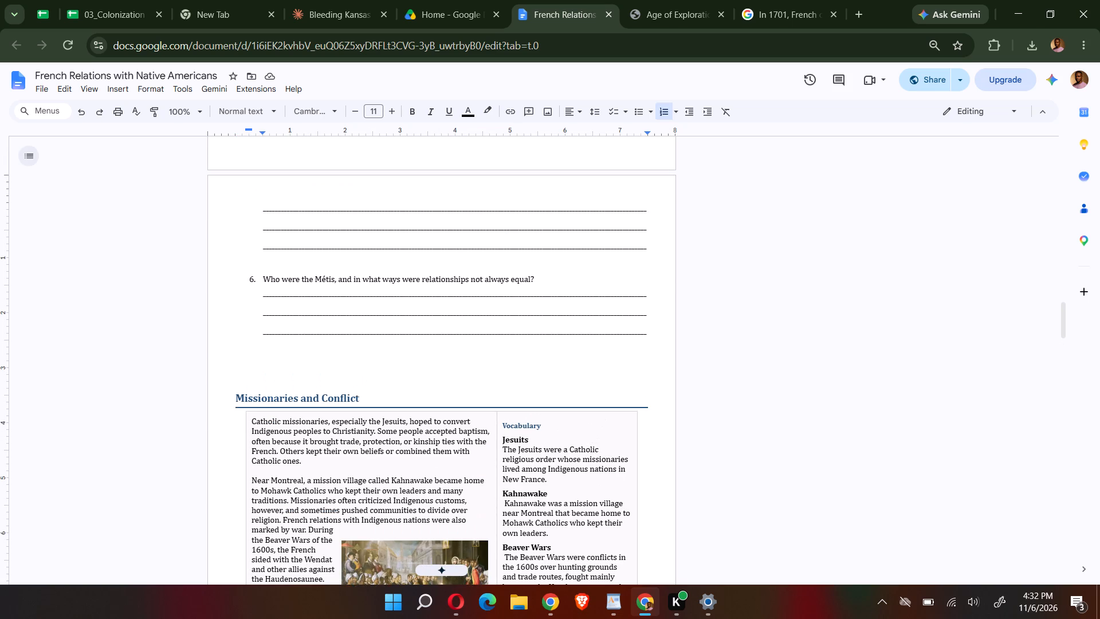
drag(539, 280, 272, 277)
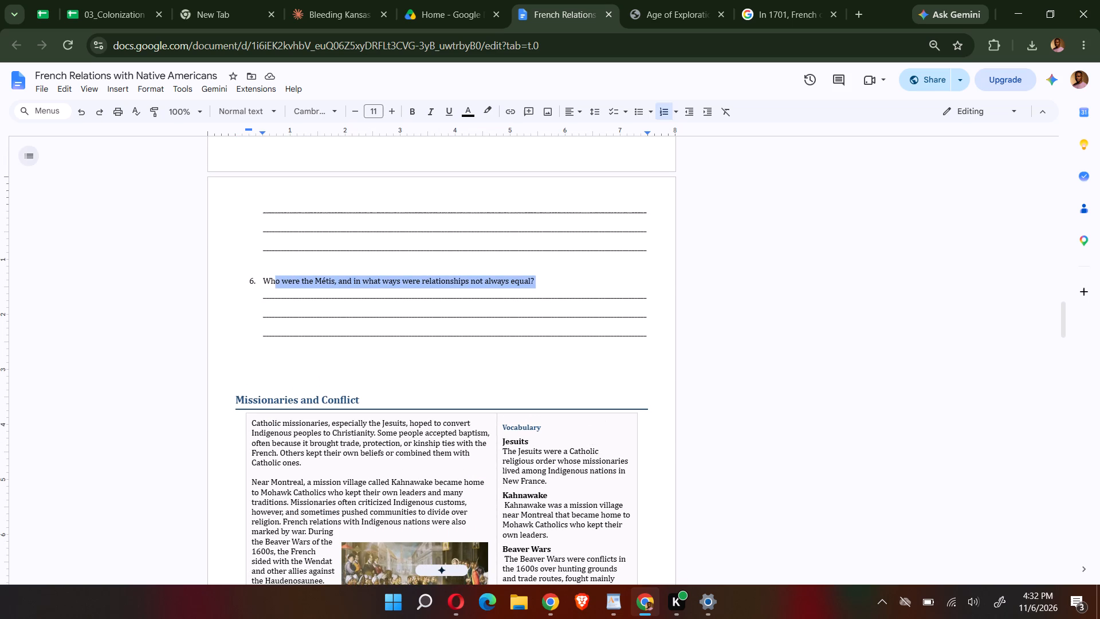
drag(272, 277, 262, 279)
scroll(425, 213, up, 3)
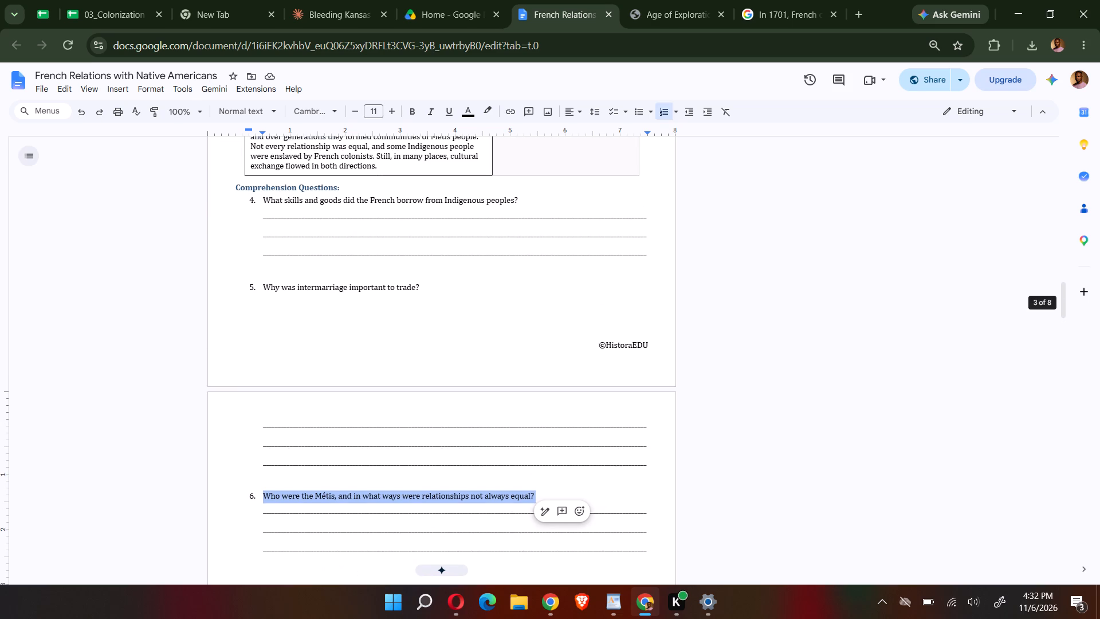
drag(427, 291, 268, 286)
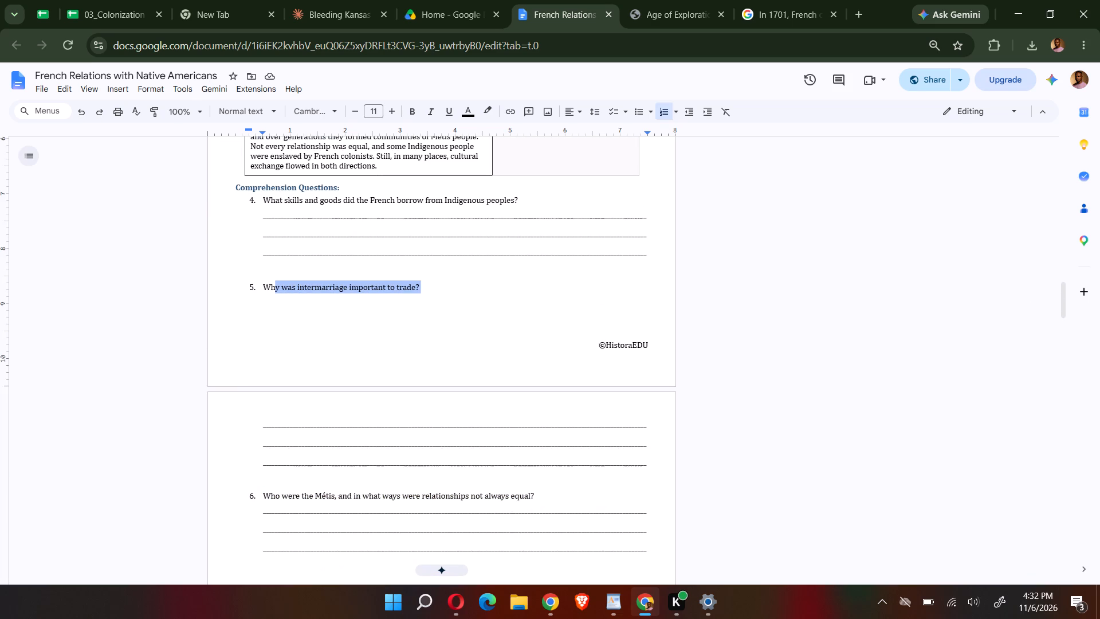
drag(268, 286, 265, 286)
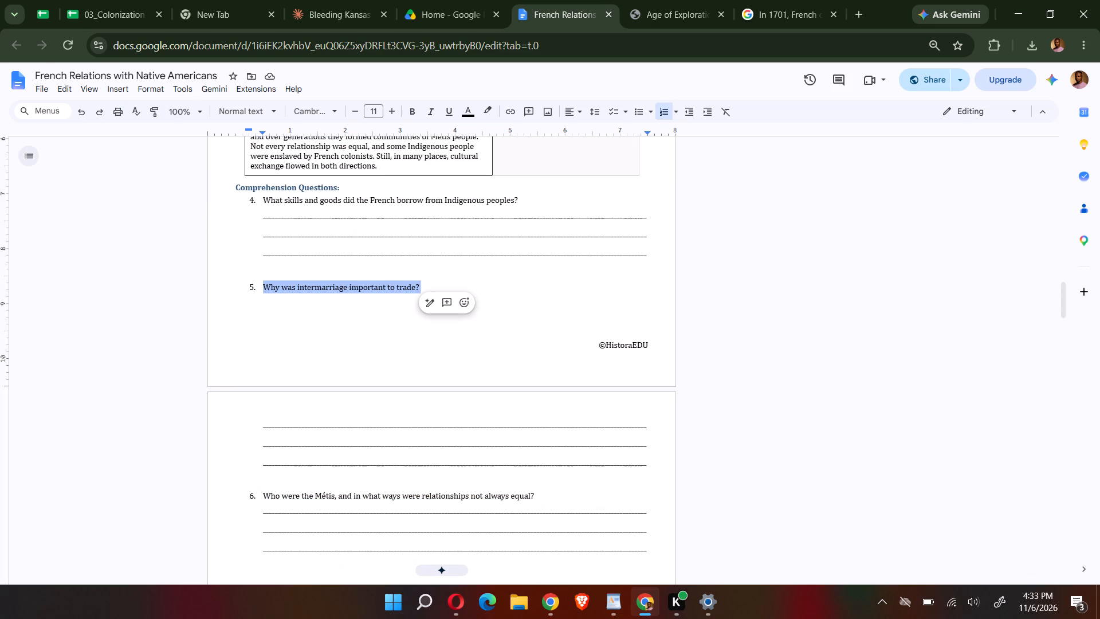
drag(522, 201, 253, 197)
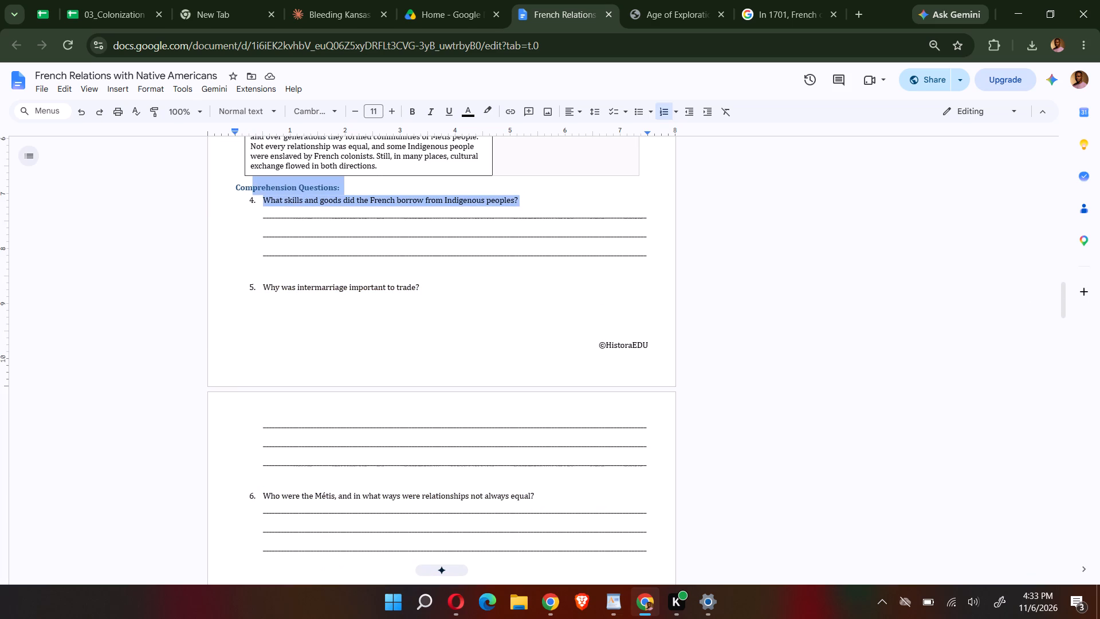
drag(253, 197, 260, 203)
Check the font size of comprehension questions 3, 2 and 1 for the Why the French Needed Allies section.
scroll(447, 260, up, 7)
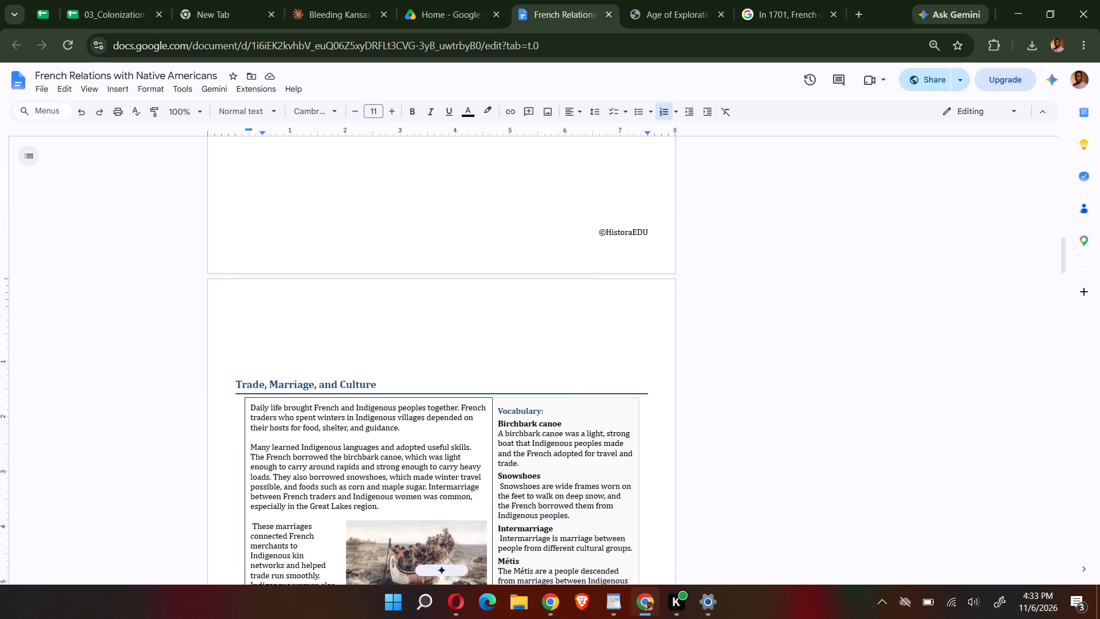
scroll(452, 267, up, 8)
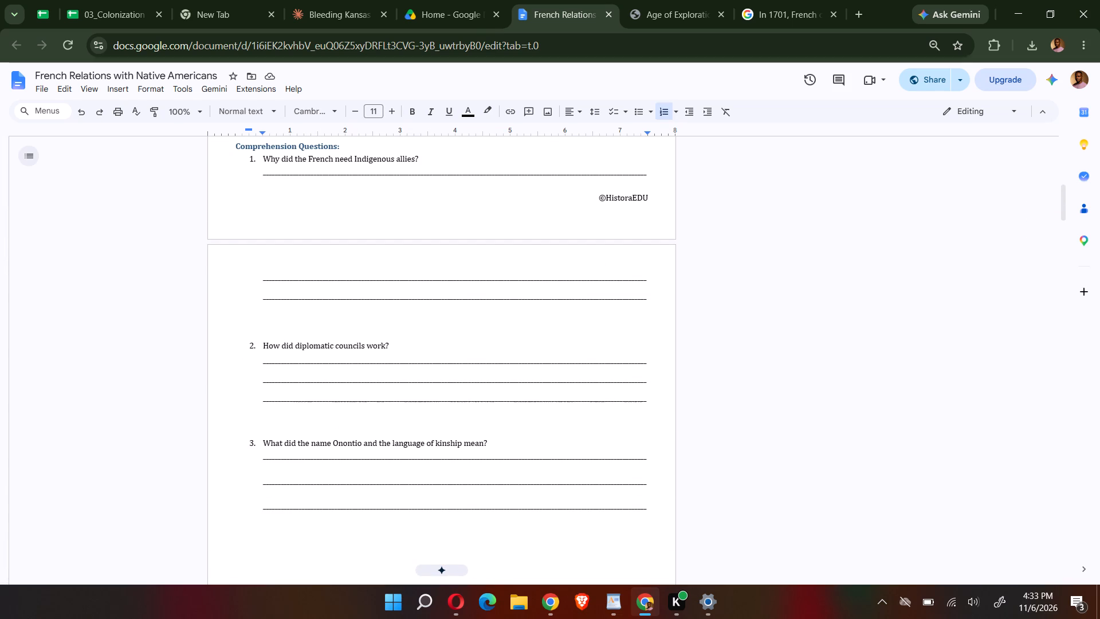
drag(497, 443, 254, 444)
drag(395, 345, 312, 347)
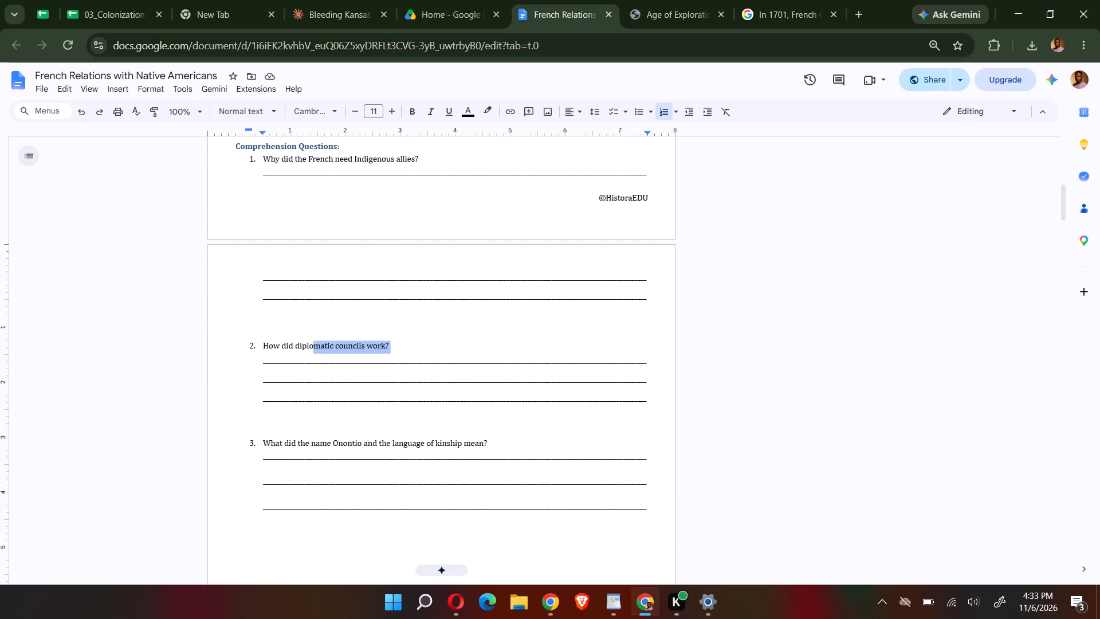
drag(312, 347, 256, 342)
scroll(371, 283, up, 4)
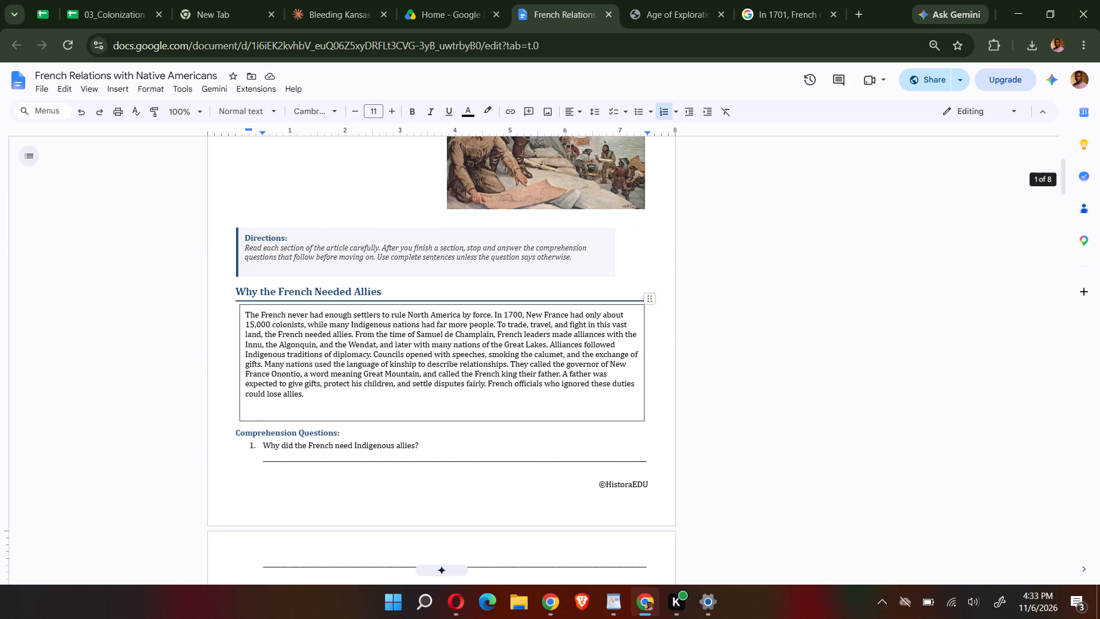
drag(423, 445, 335, 445)
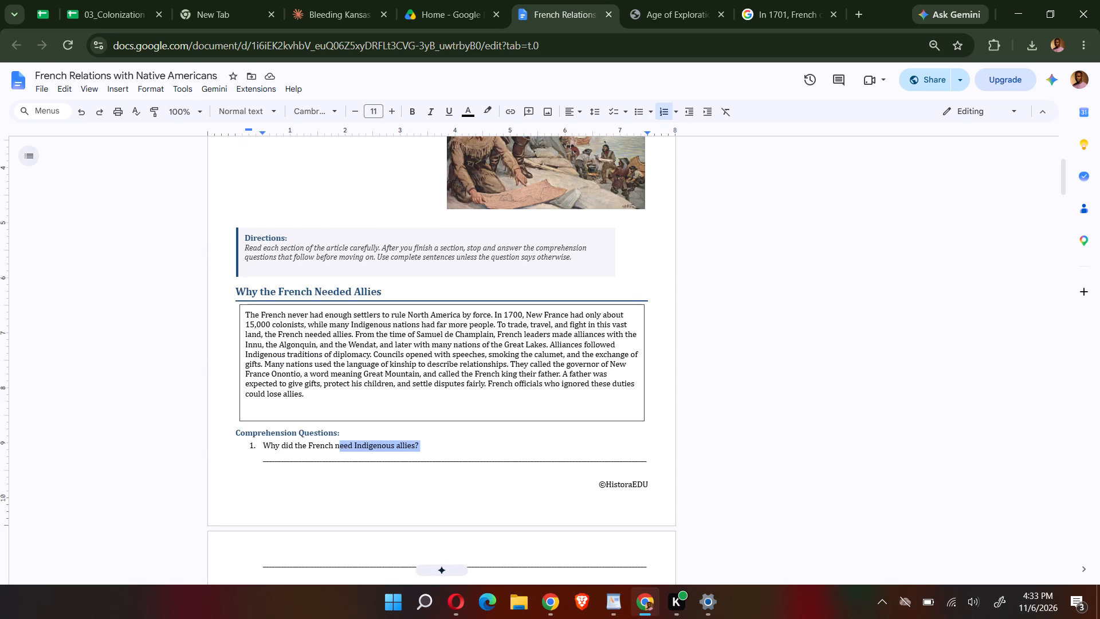
drag(335, 445, 265, 445)
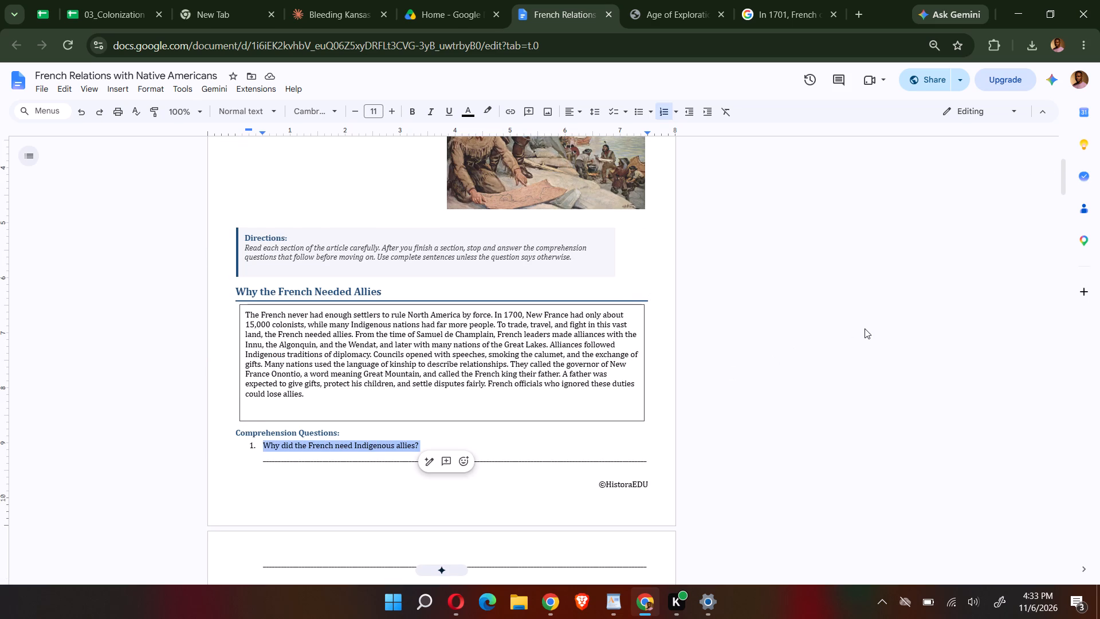
Download the French Relations with Native Americans worksheet as a PDF document.
click(865, 328)
scroll(840, 328, up, 3)
scroll(577, 262, up, 2)
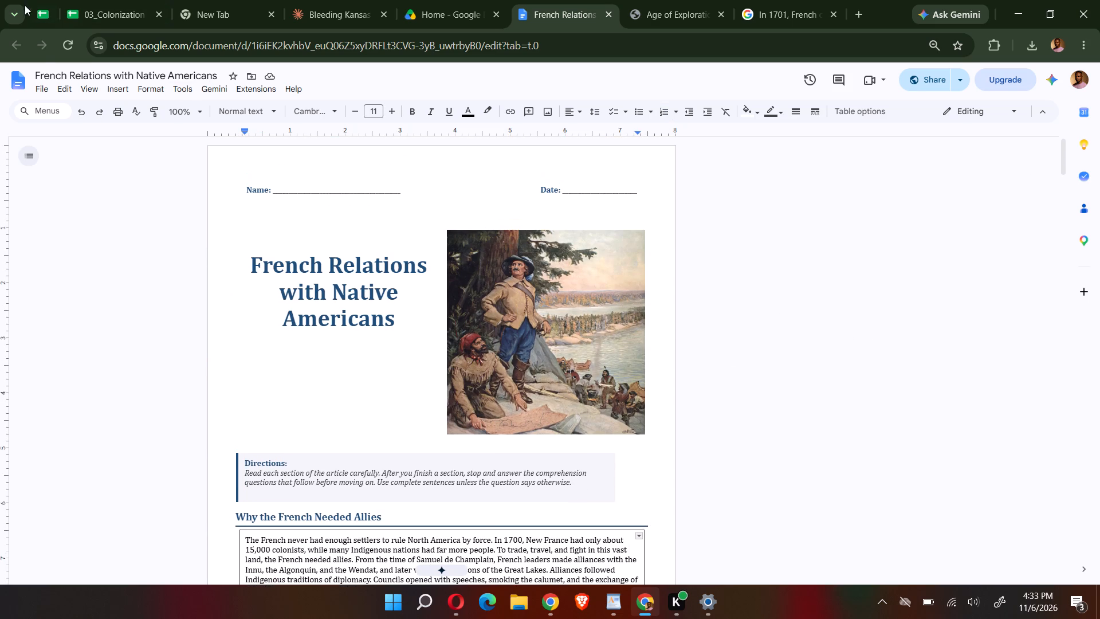
click(45, 92)
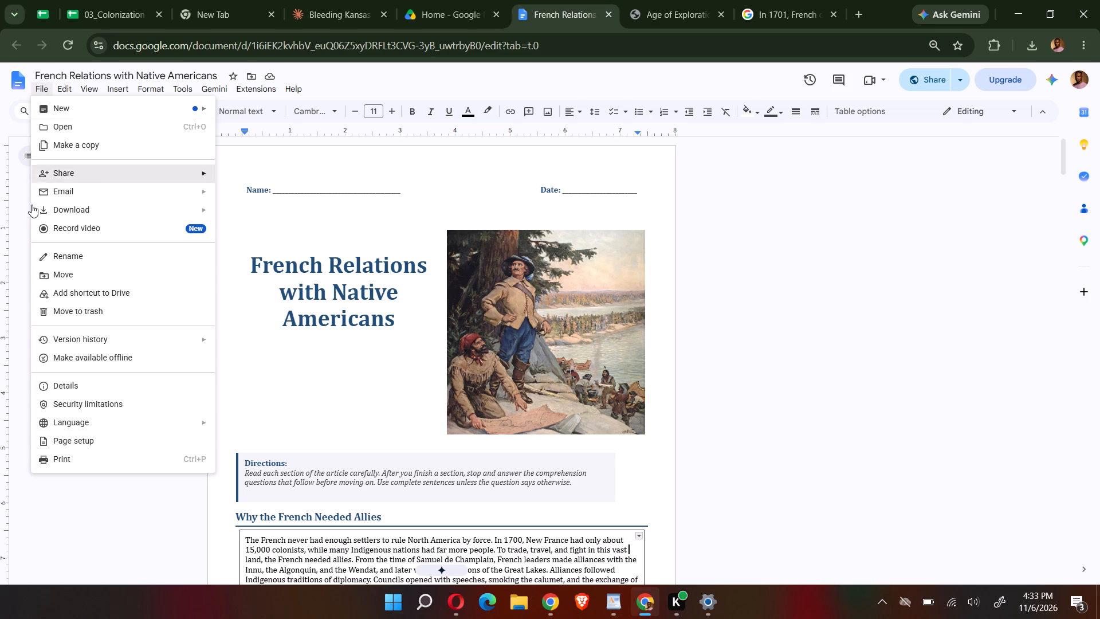
click(74, 210)
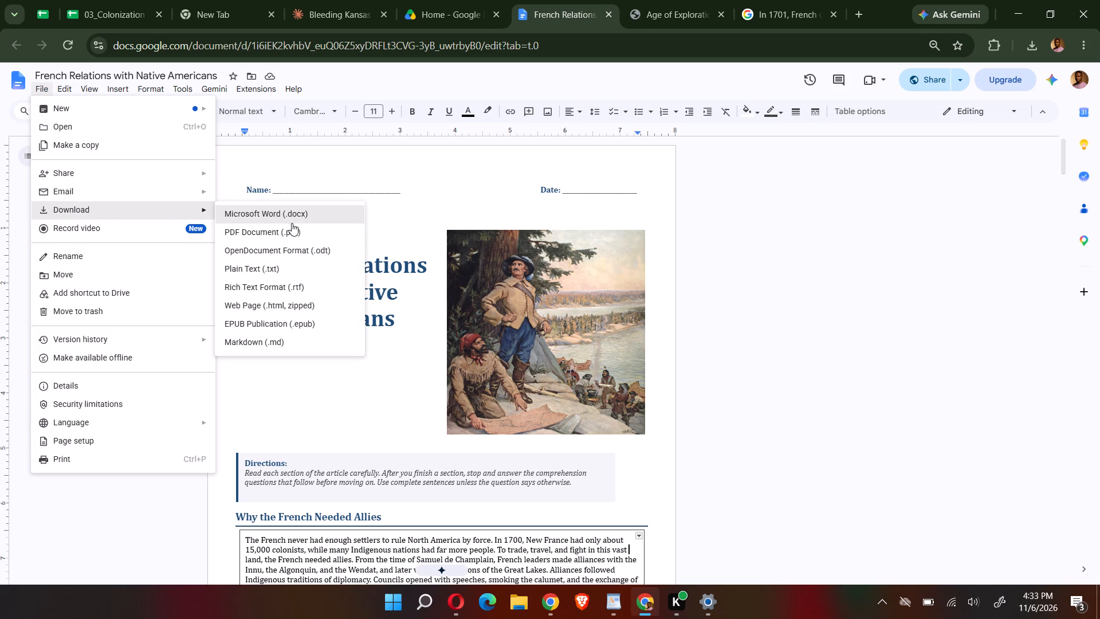
click(296, 234)
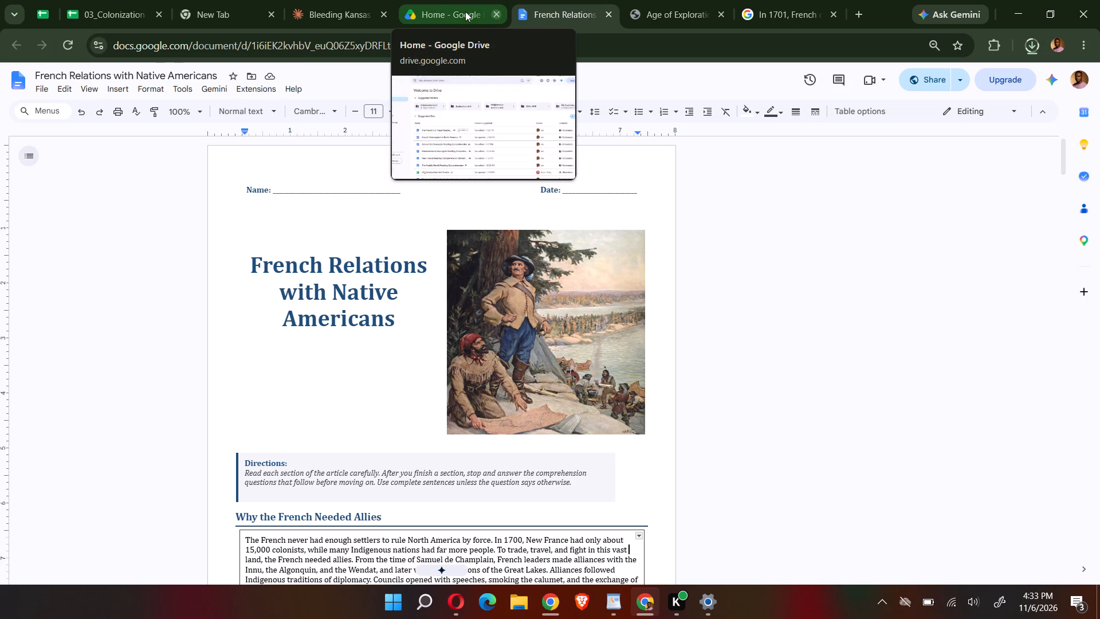
Switch to Google Drive and reload its home page.
drag(437, 7, 426, 9)
click(66, 49)
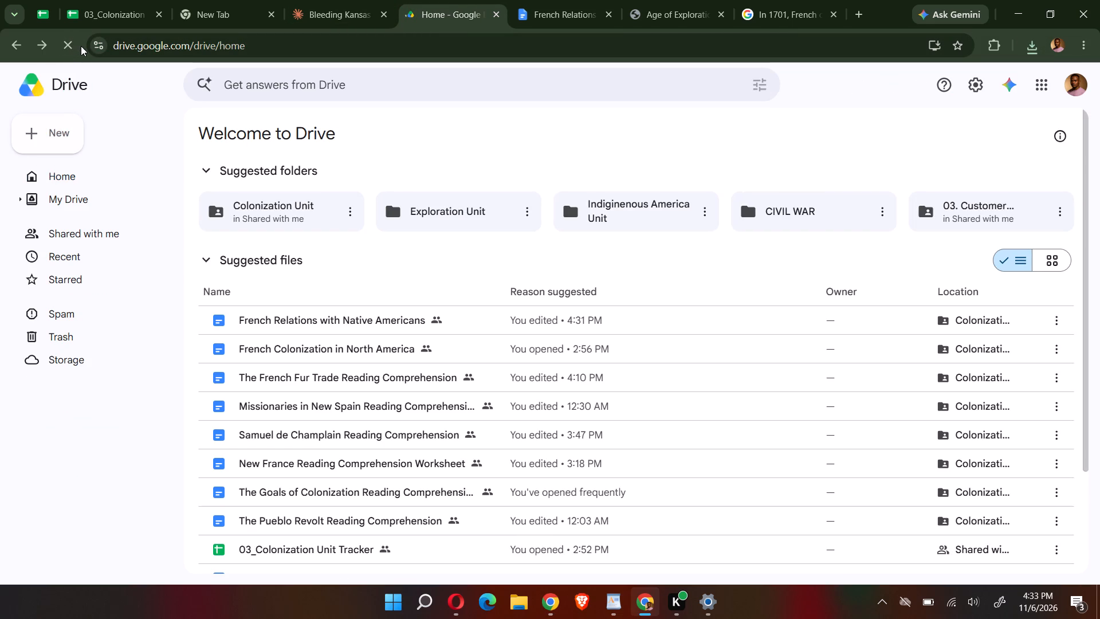
click(99, 0)
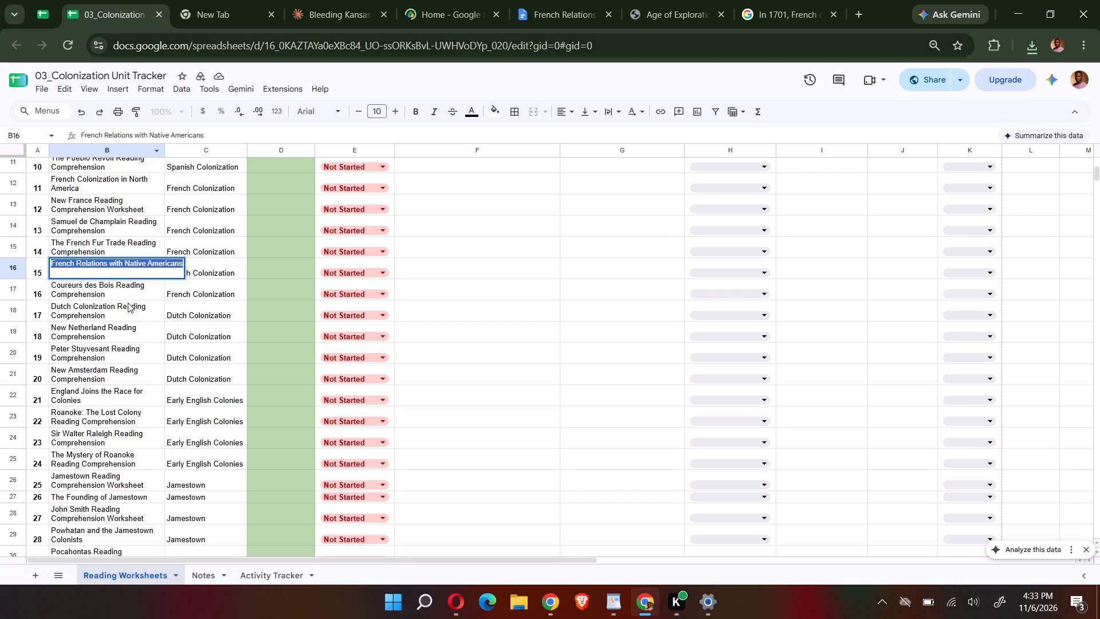
click(121, 291)
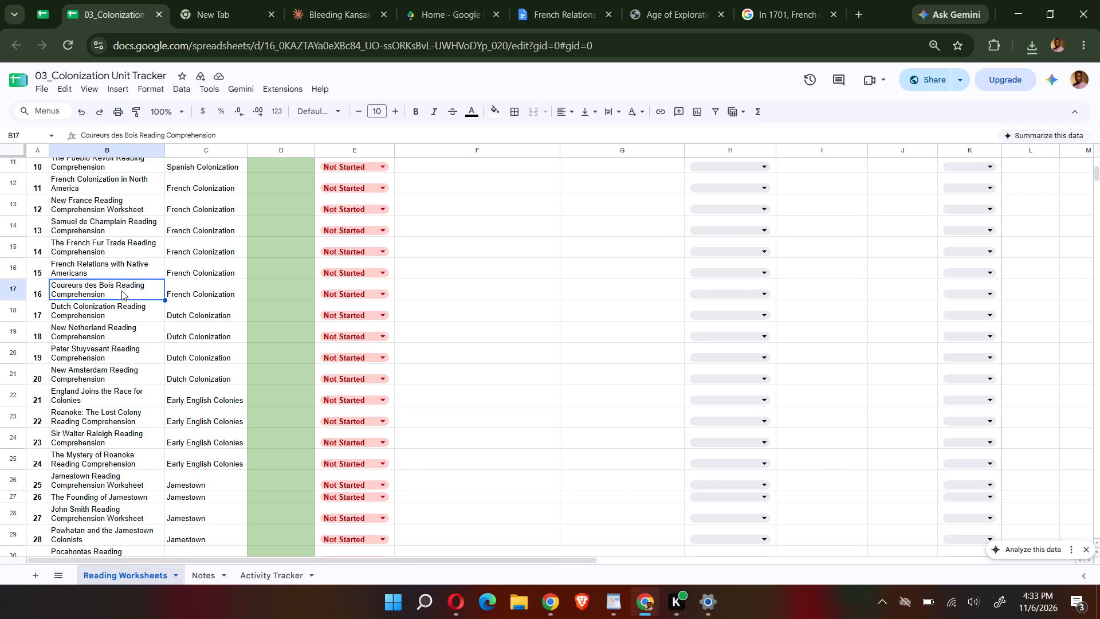
double_click(121, 291)
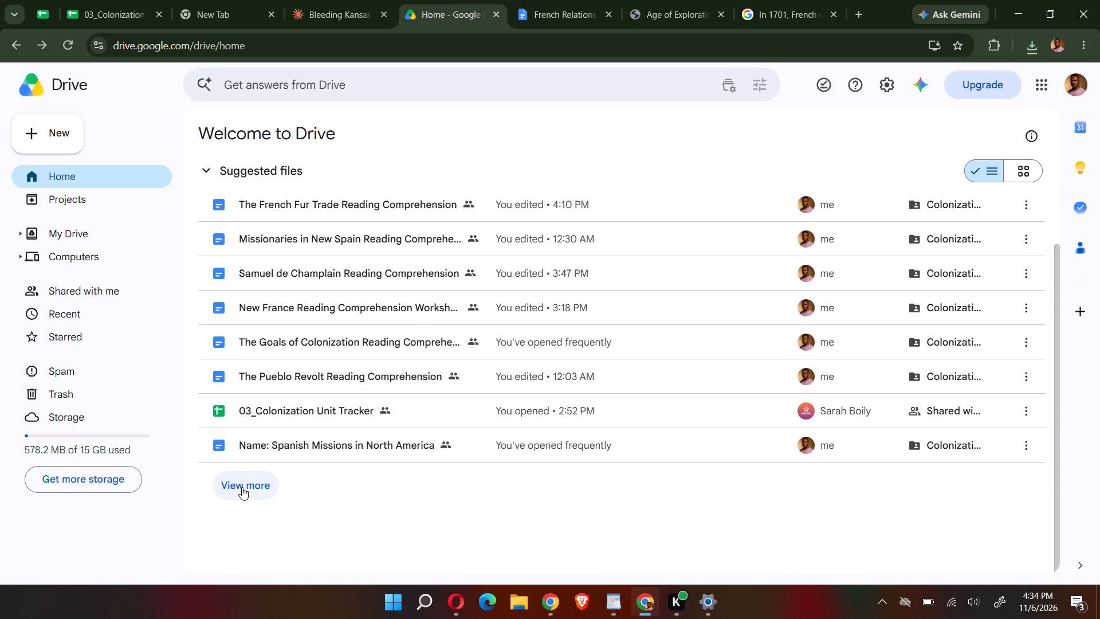
click(242, 487)
scroll(328, 401, down, 3)
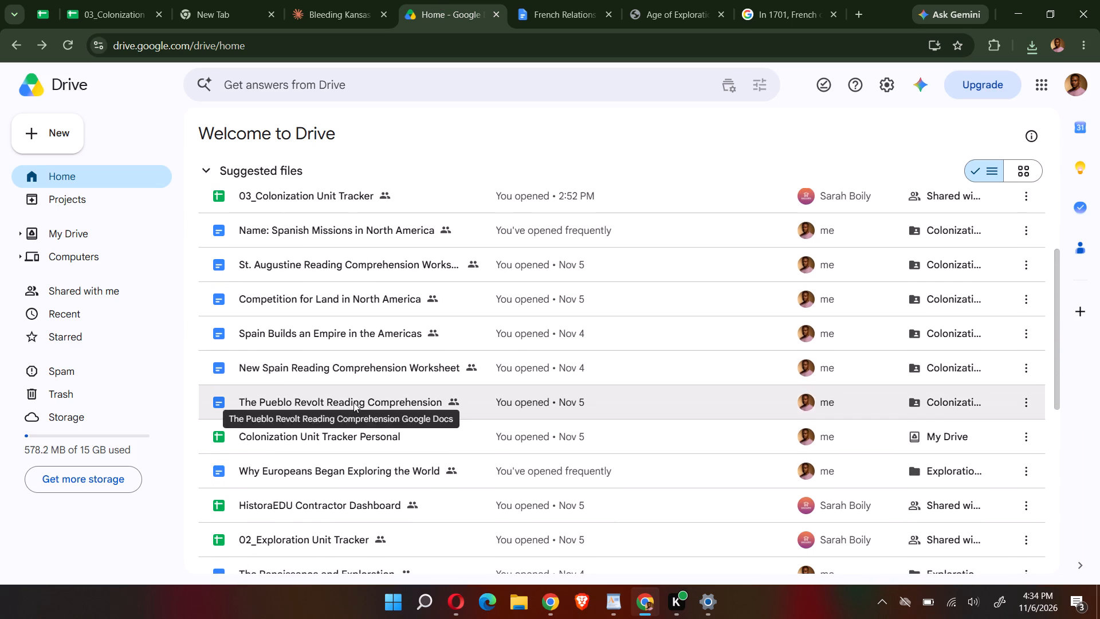
scroll(353, 402, down, 3)
scroll(355, 398, up, 6)
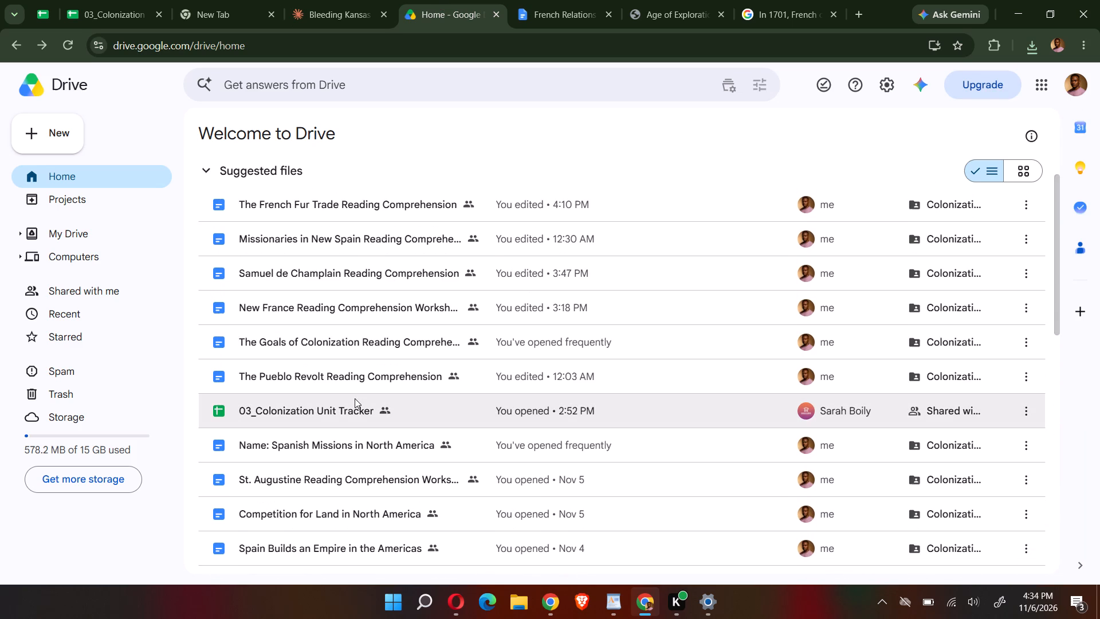
click(847, 415)
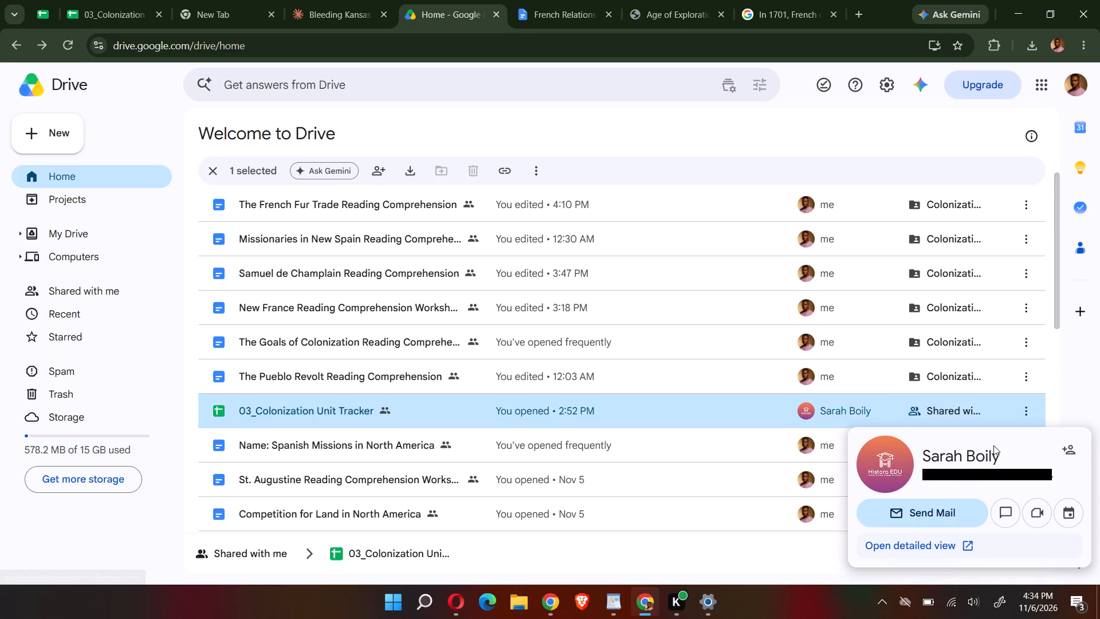
Open the tracker owner's detailed contact page and look through the contact details, recent interactions and shared files.
click(880, 467)
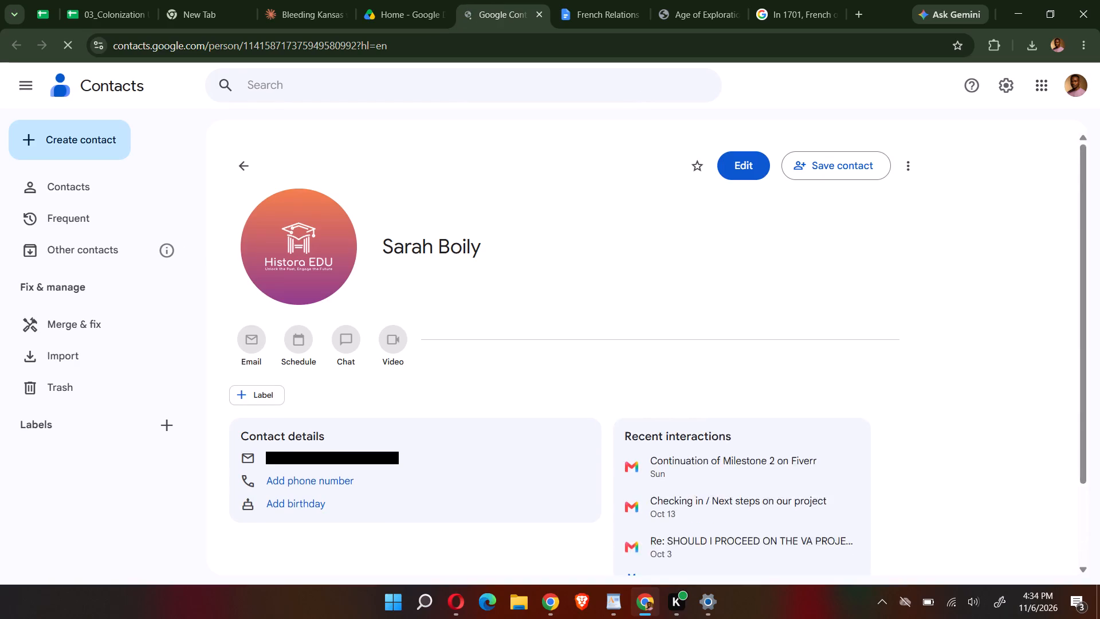
scroll(470, 244, down, 6)
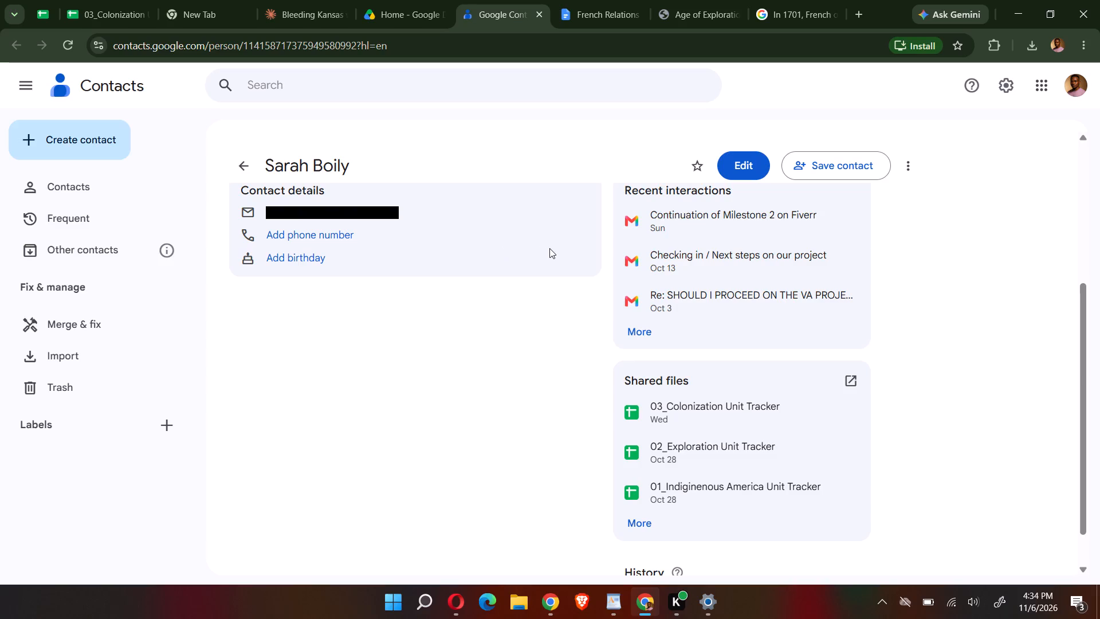
scroll(550, 252, down, 4)
scroll(557, 267, up, 5)
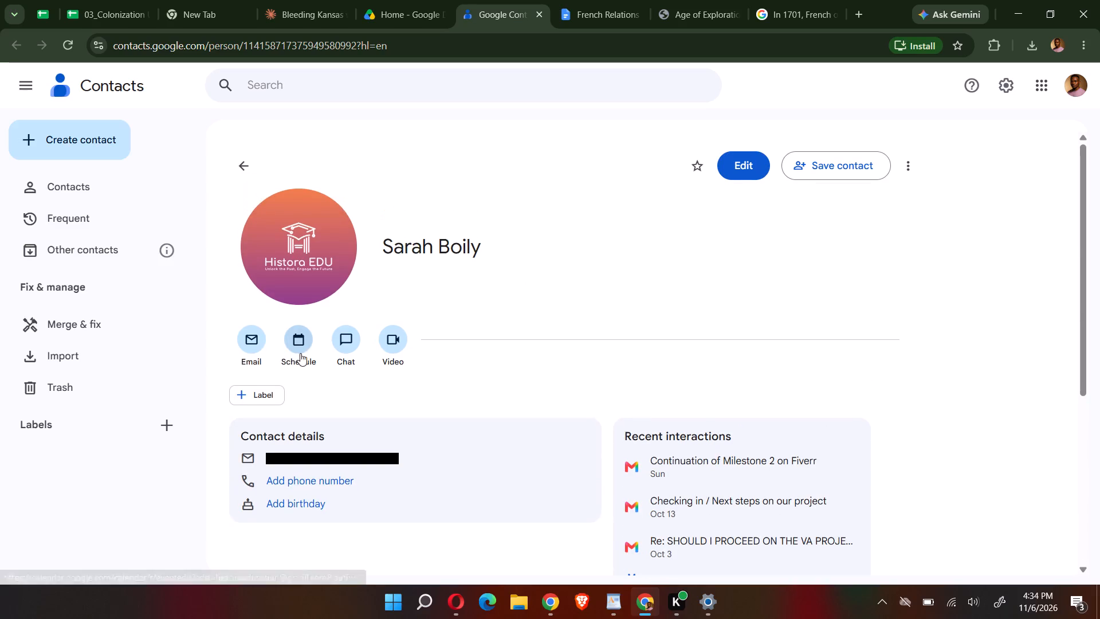
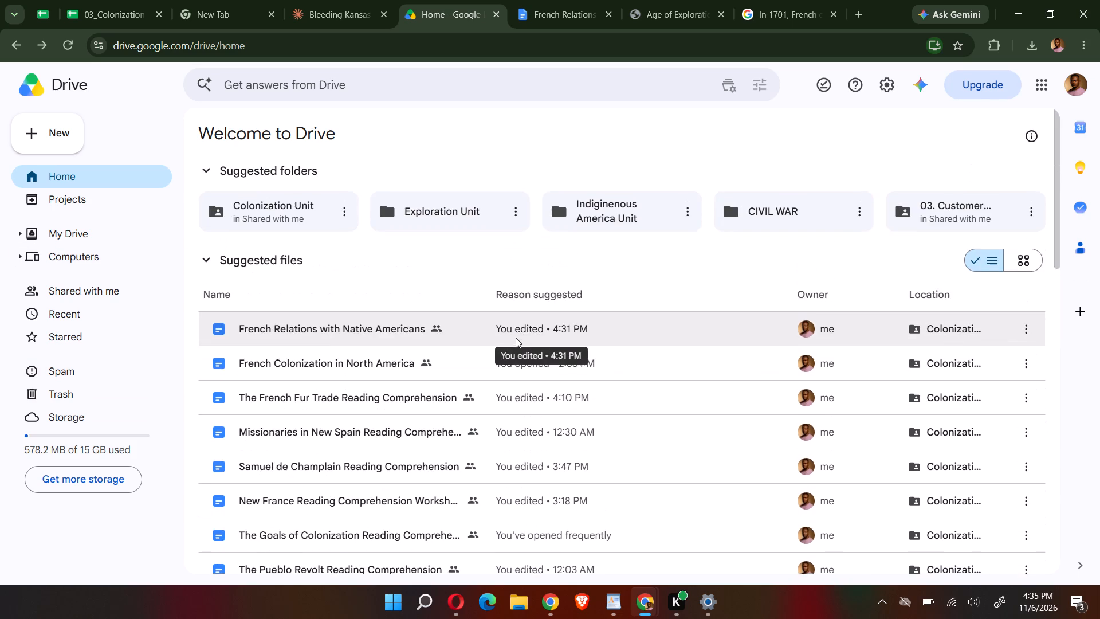
Look through the suggested files on the Drive home page.
scroll(517, 338, down, 8)
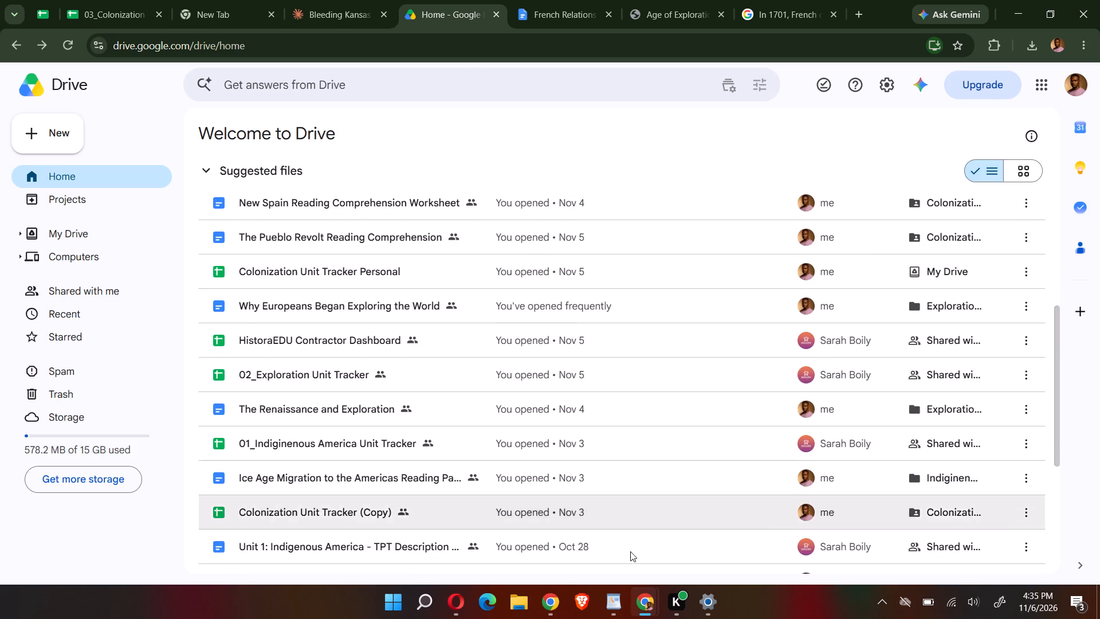